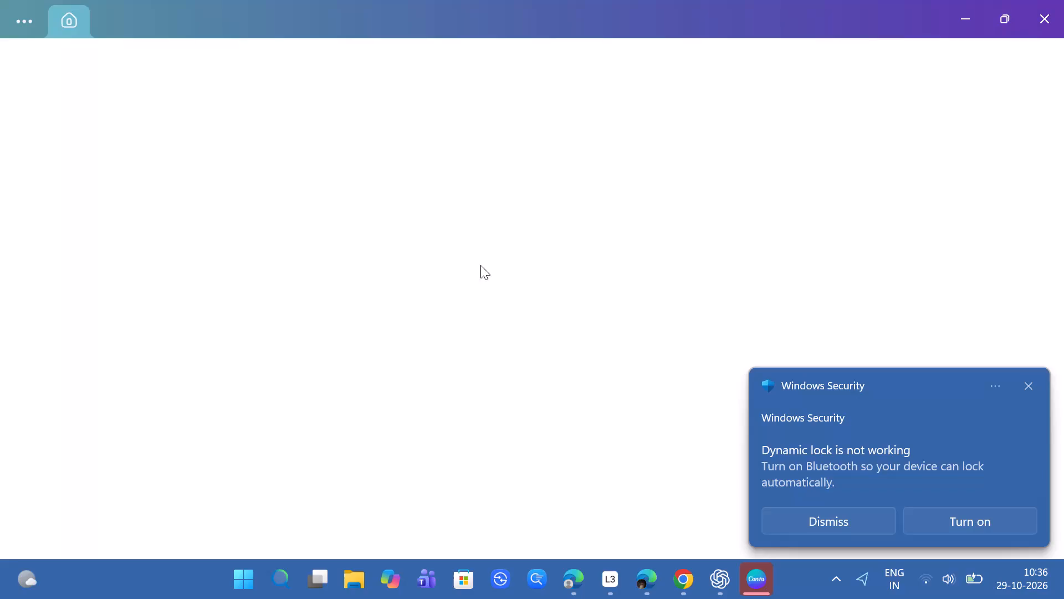
Dismiss the Windows Security notification about Dynamic lock.
left_click(1023, 394)
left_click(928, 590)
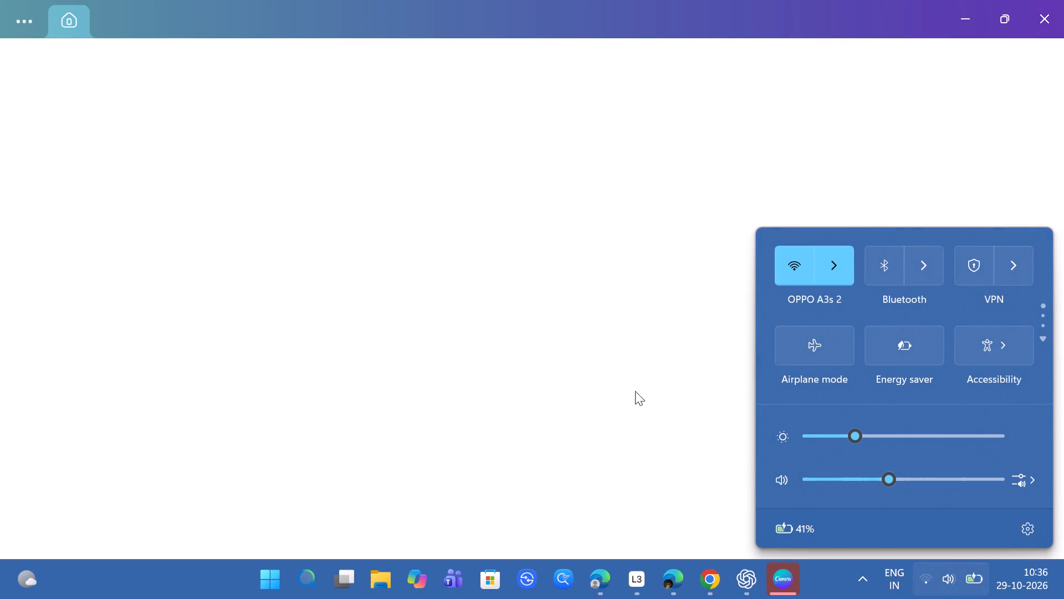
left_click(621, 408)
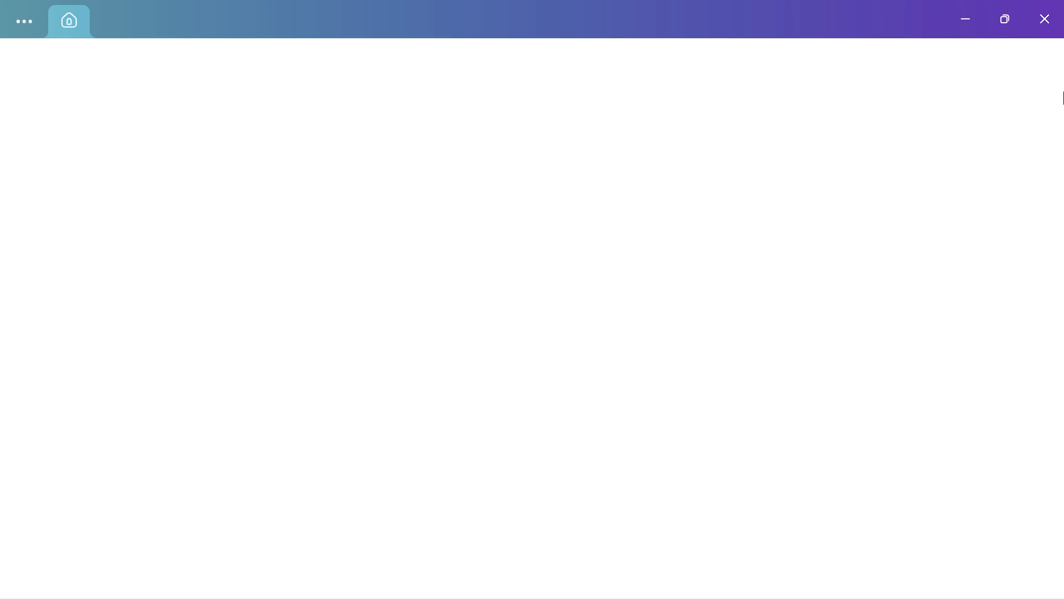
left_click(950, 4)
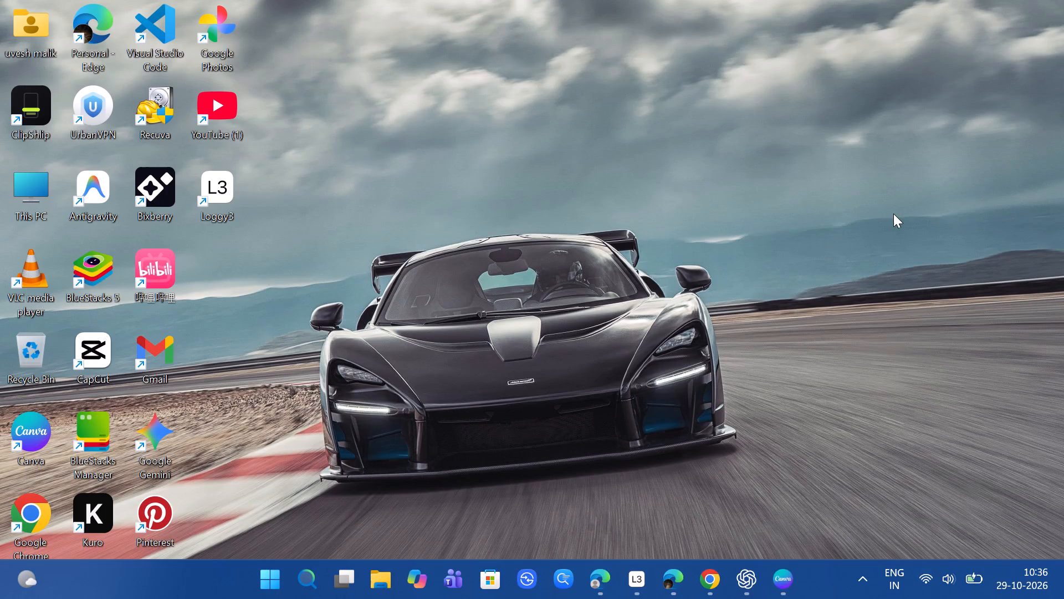
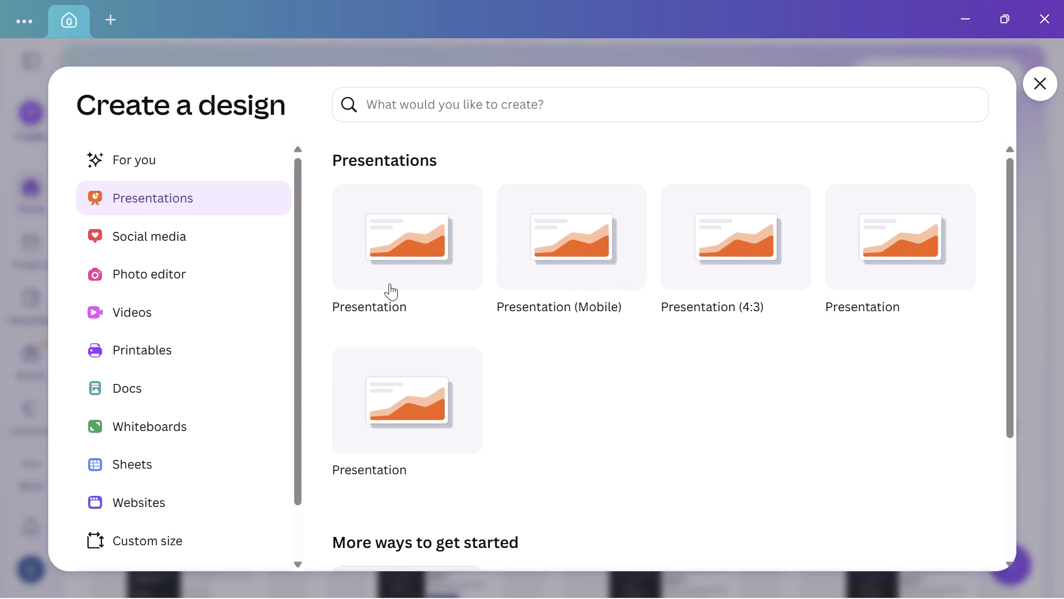
Create a blank design using the 1920 × 1080 px Presentation format in Canva.
left_click(406, 270)
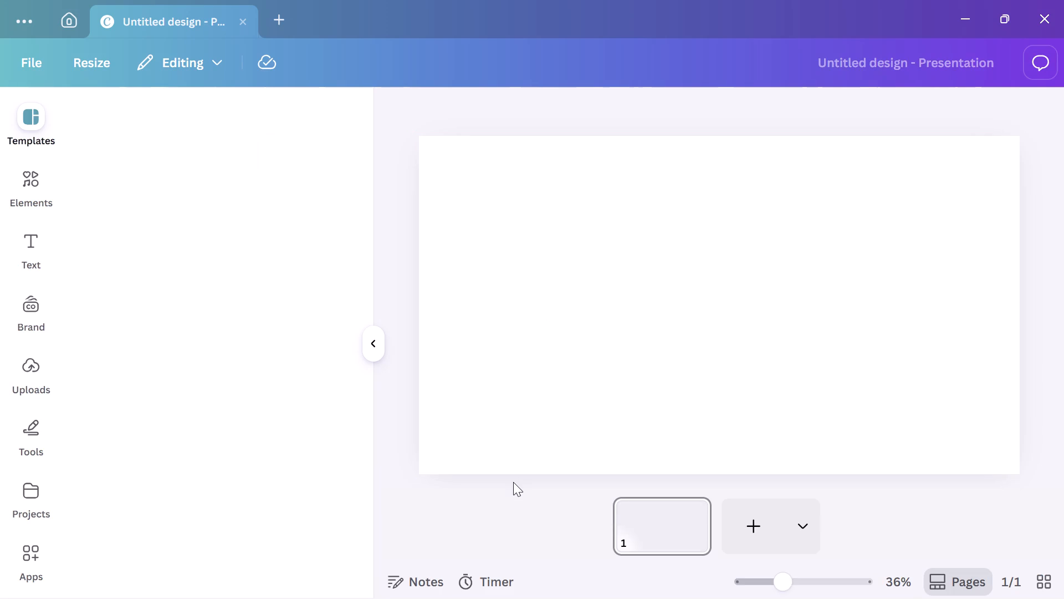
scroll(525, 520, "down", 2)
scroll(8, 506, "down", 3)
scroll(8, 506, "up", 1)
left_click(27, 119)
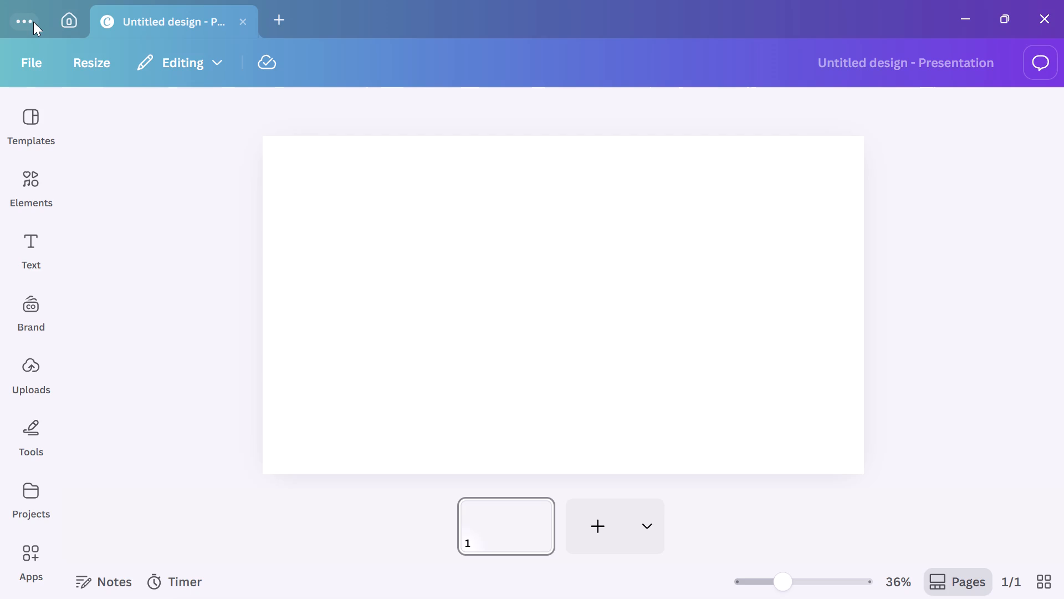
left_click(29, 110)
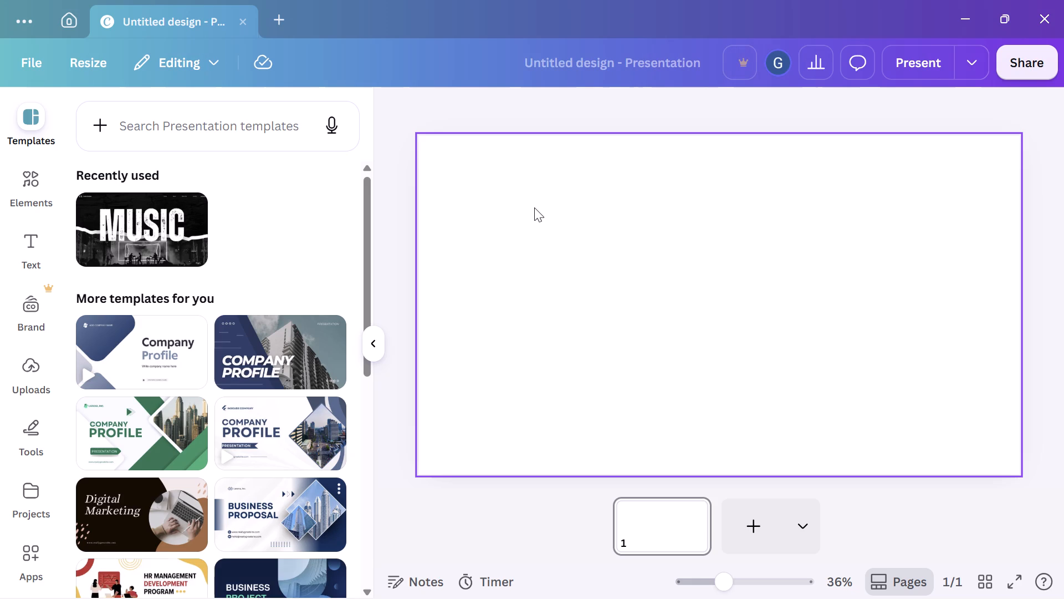
Browse the suggested presentation templates to compare their cover designs, and return to the start of the list.
scroll(221, 459, "down", 1)
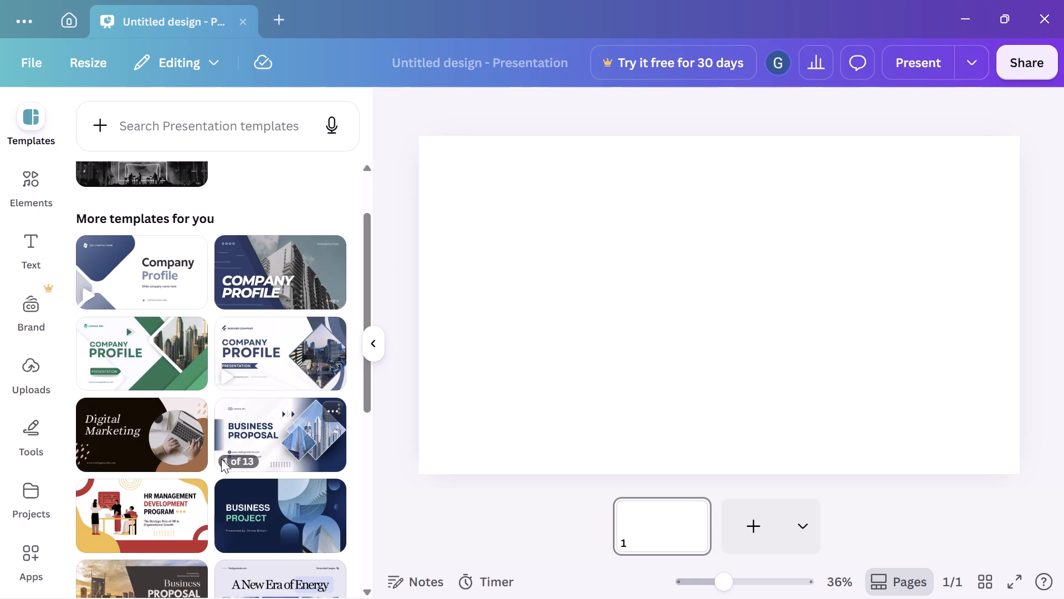
scroll(221, 459, "down", 2)
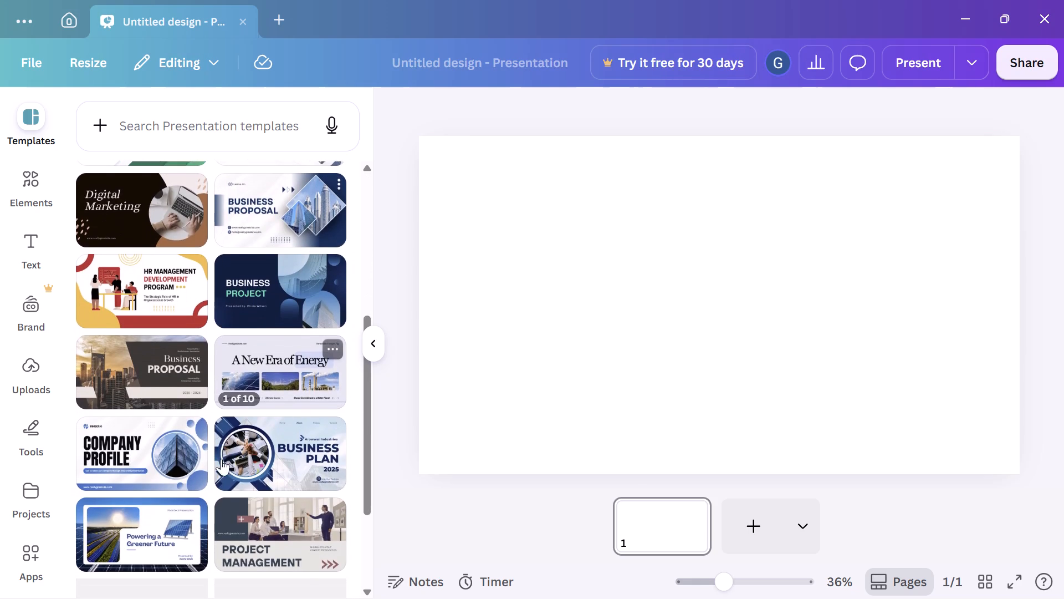
scroll(221, 459, "down", 1)
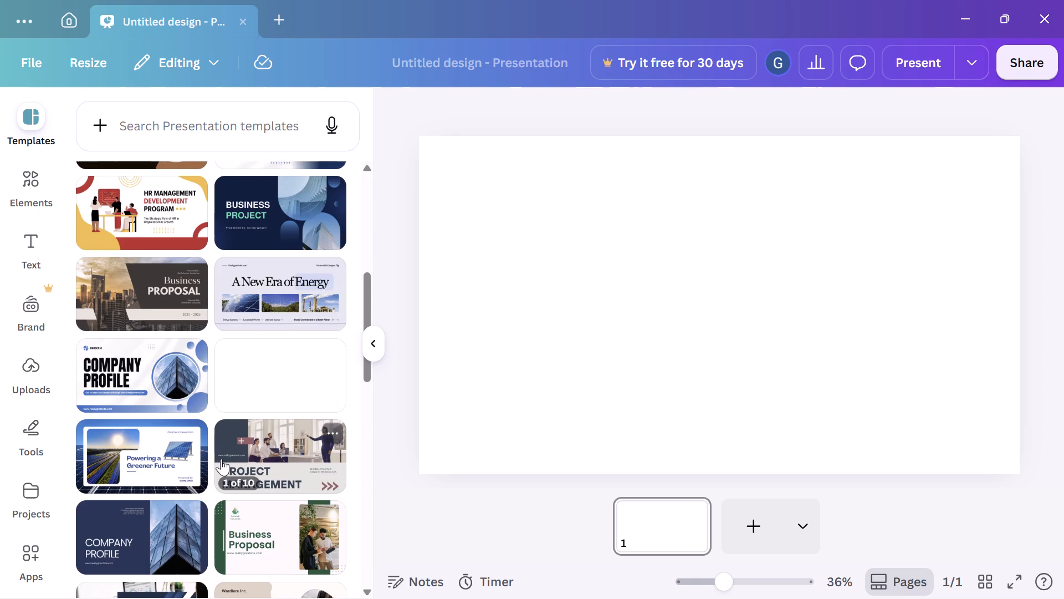
scroll(221, 459, "down", 1)
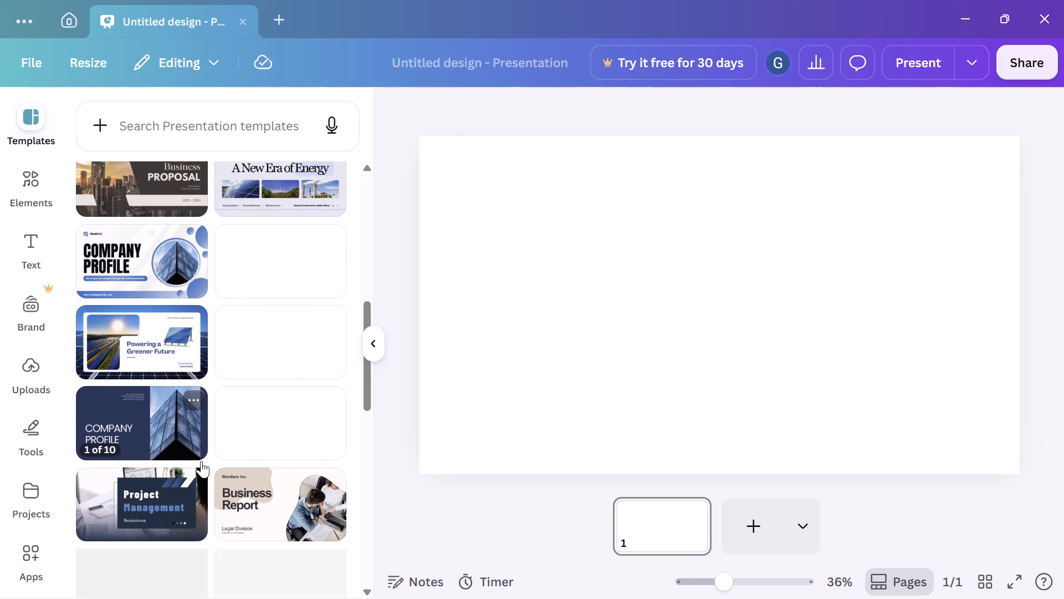
scroll(201, 461, "down", 2)
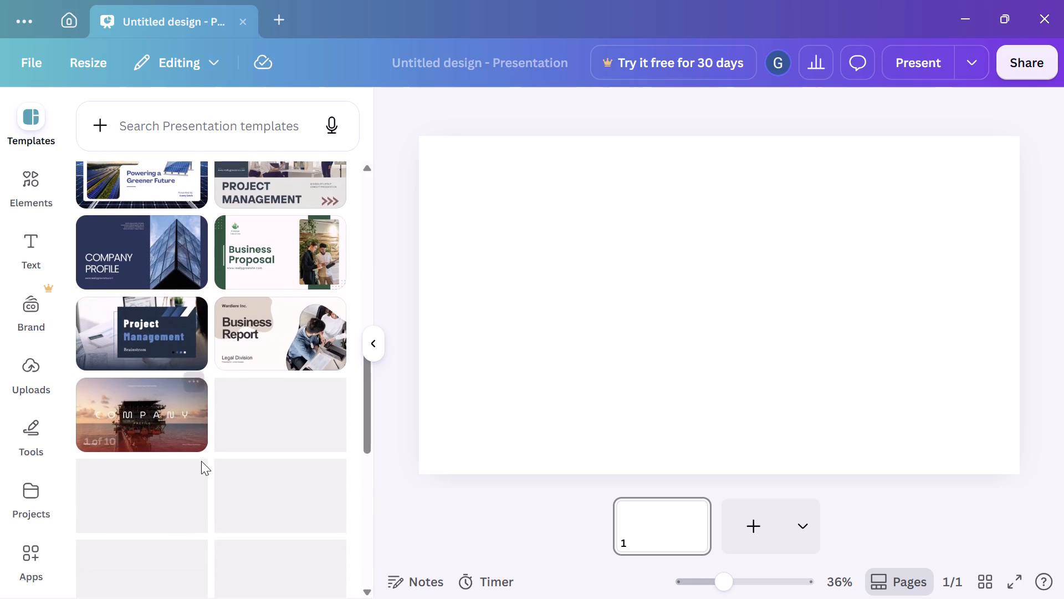
scroll(201, 461, "down", 1)
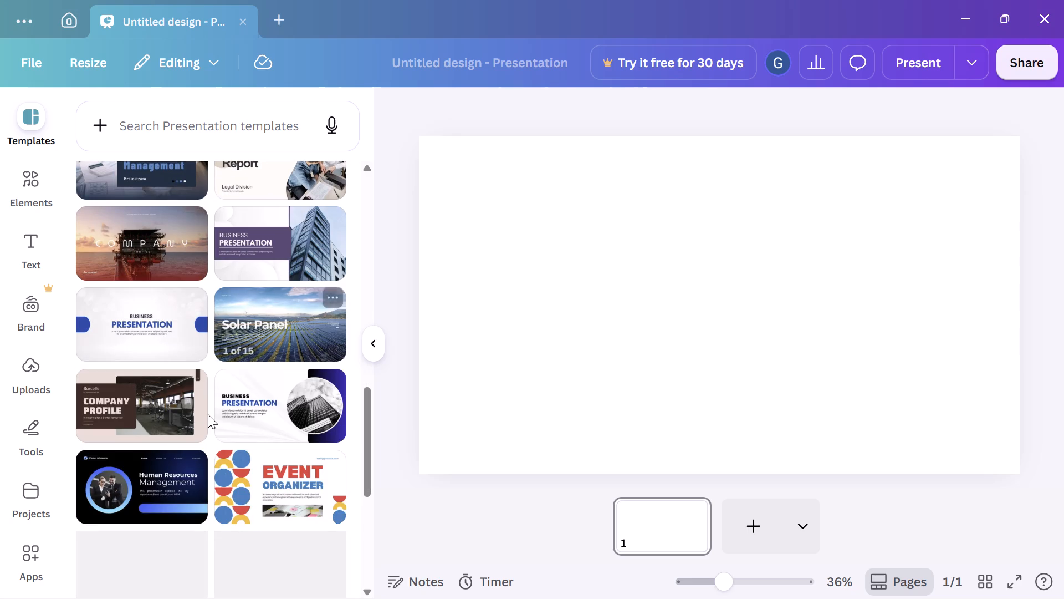
scroll(208, 414, "down", 2)
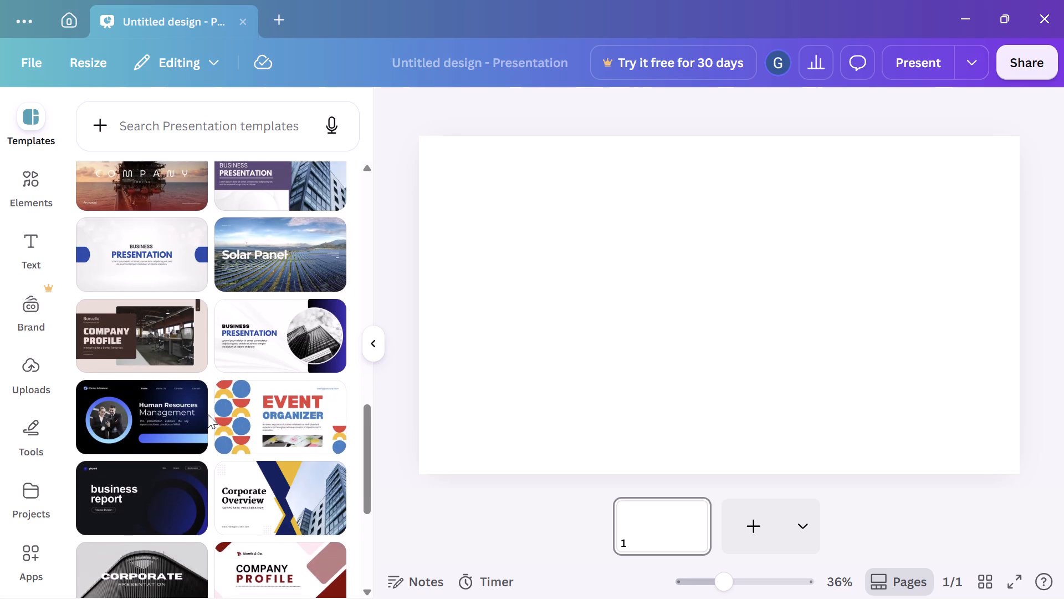
scroll(208, 414, "down", 2)
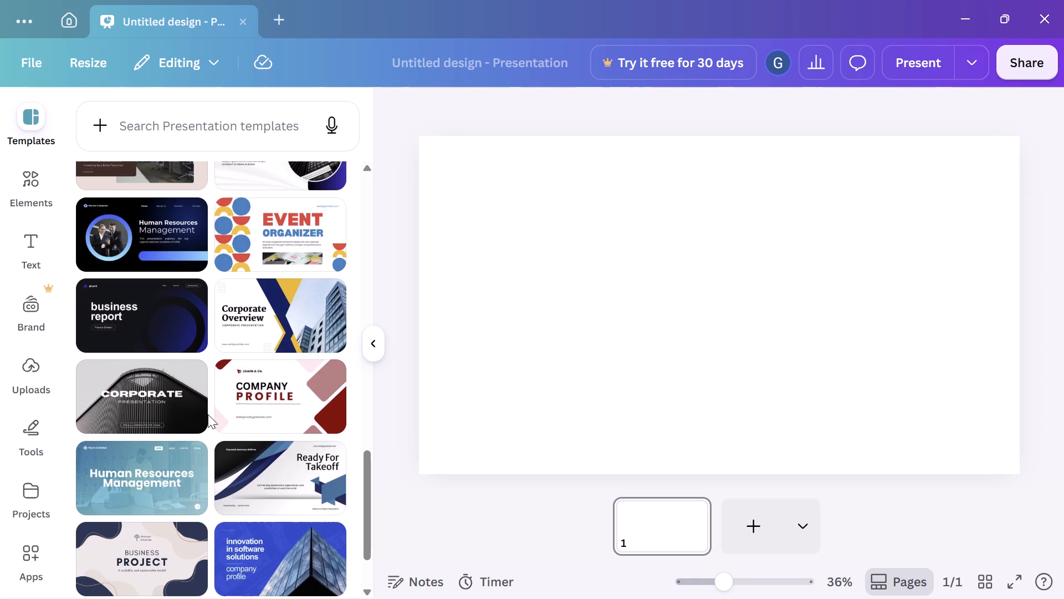
scroll(208, 414, "down", 2)
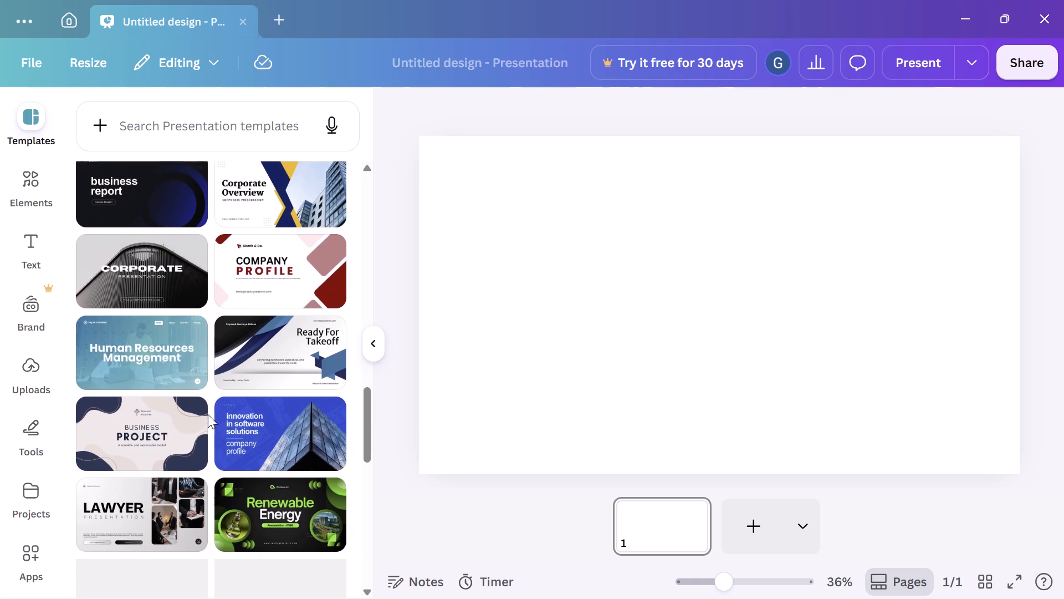
scroll(208, 414, "down", 2)
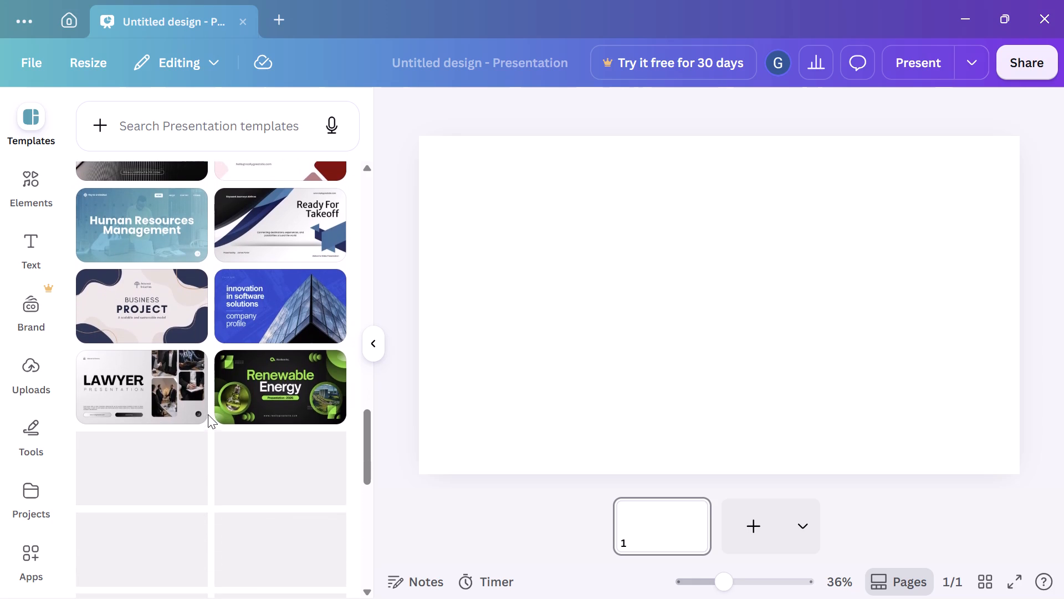
scroll(208, 414, "up", 1)
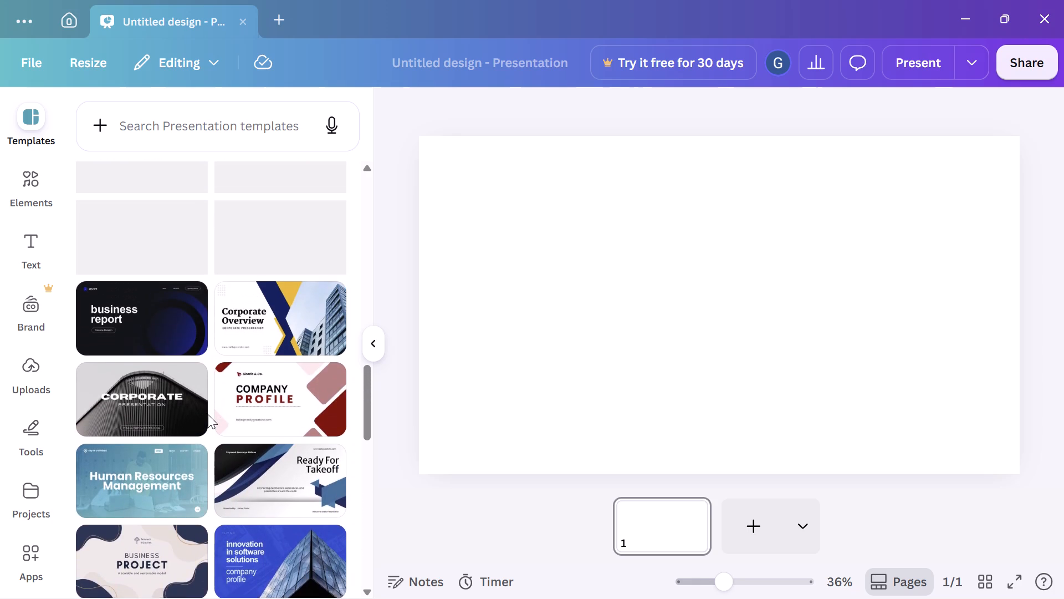
scroll(208, 414, "up", 4)
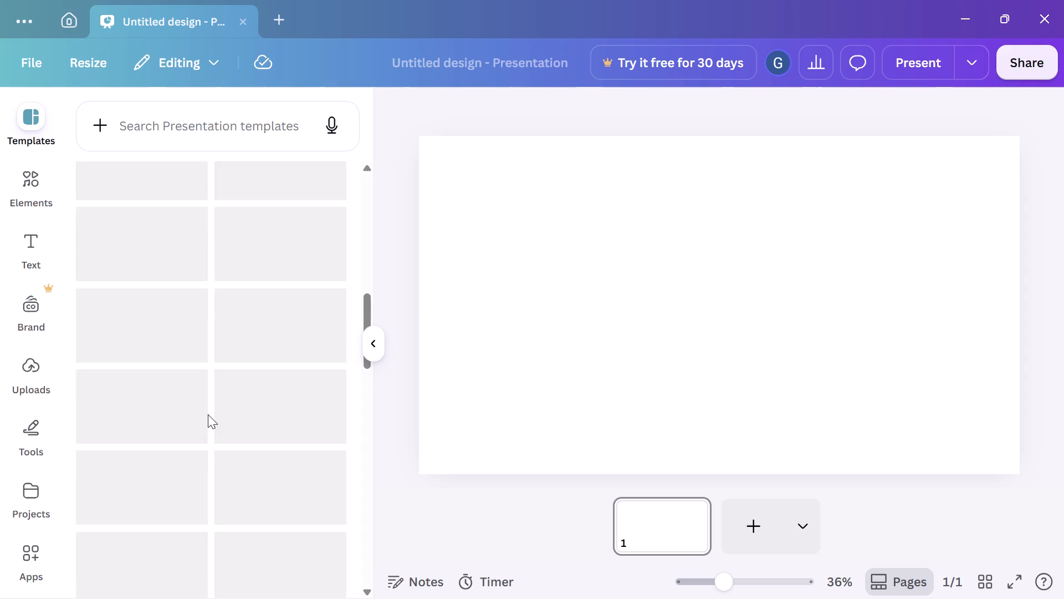
scroll(208, 414, "up", 3)
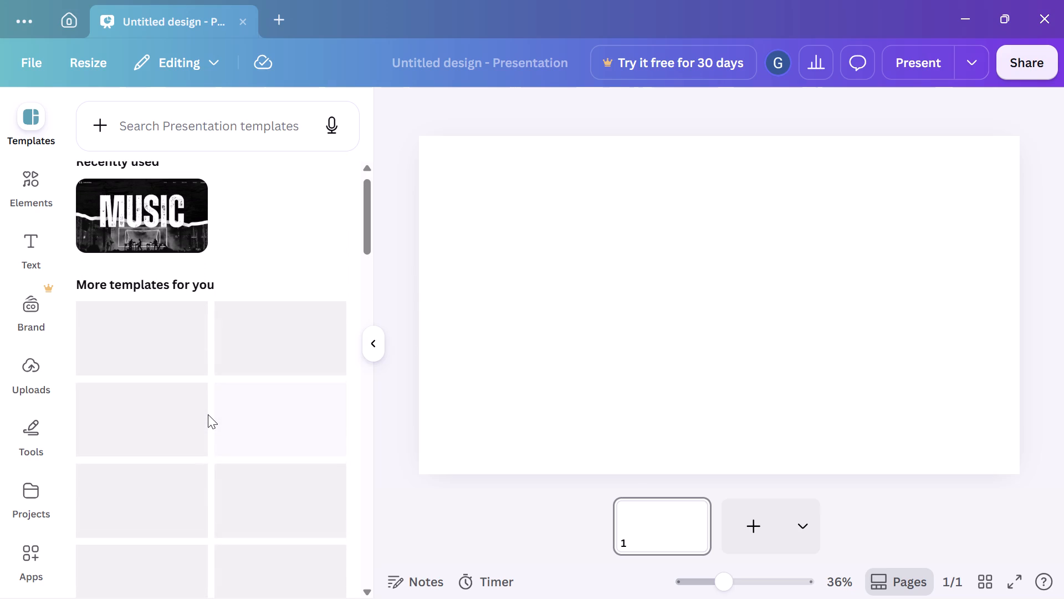
Apply the "Project Management" cover page of the Blue and White Modern Project Management Brainstorm Presentation template to page 1.
scroll(208, 414, "down", 1)
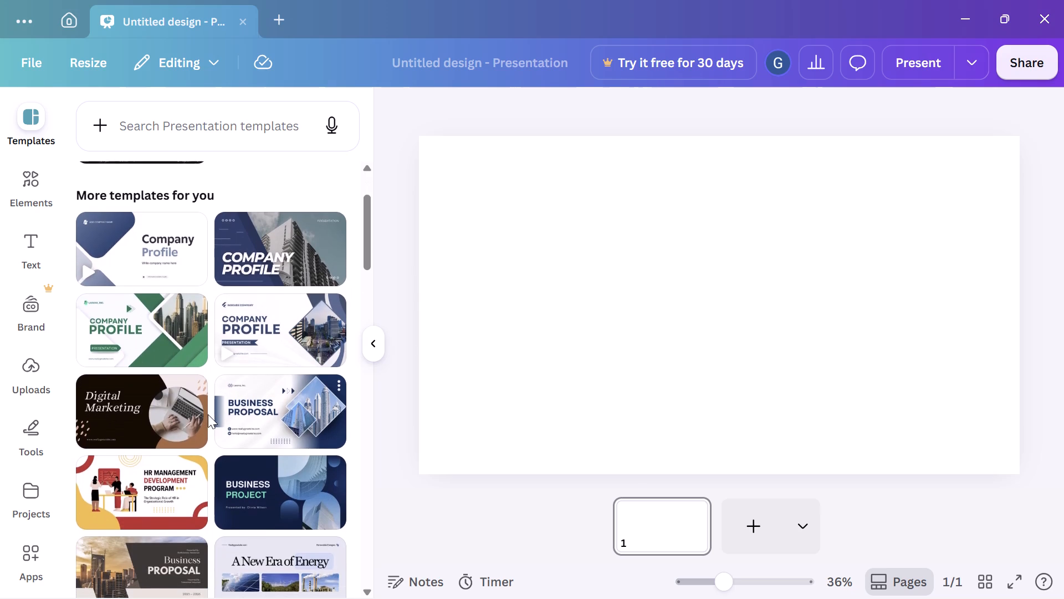
scroll(208, 414, "down", 3)
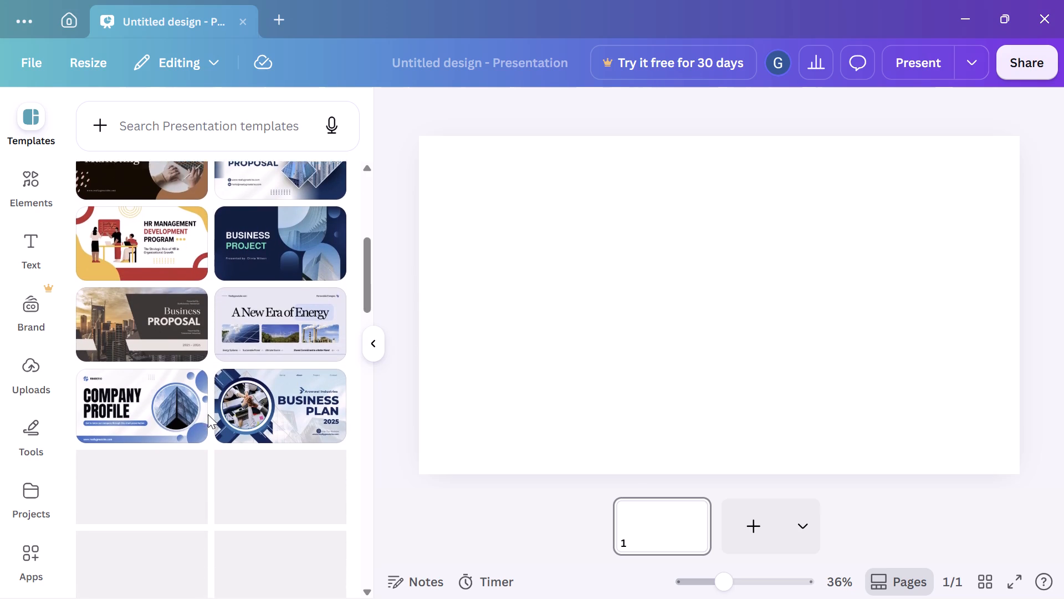
scroll(208, 414, "down", 1)
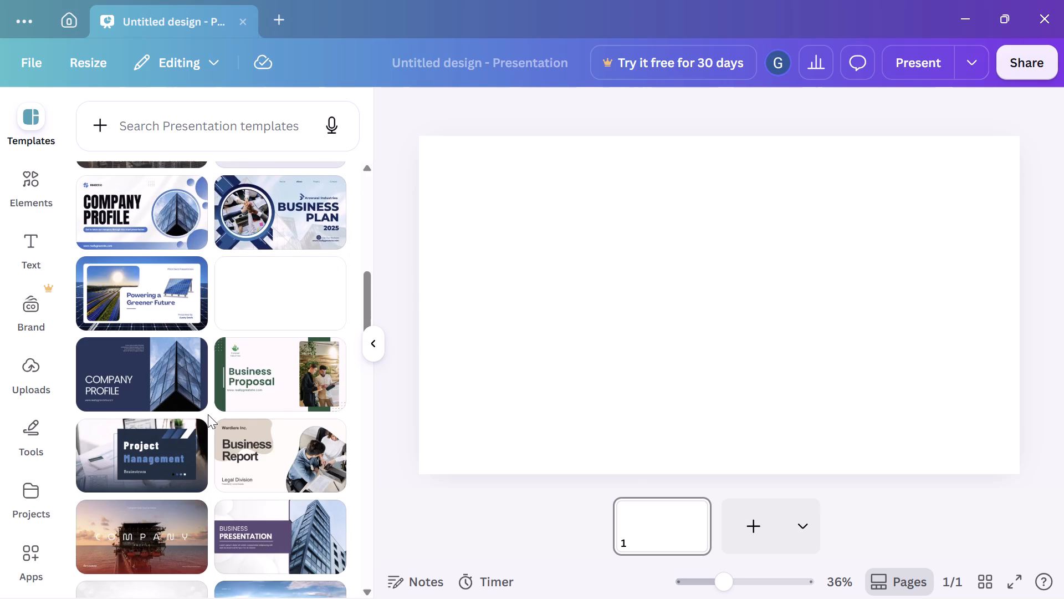
scroll(208, 414, "down", 1)
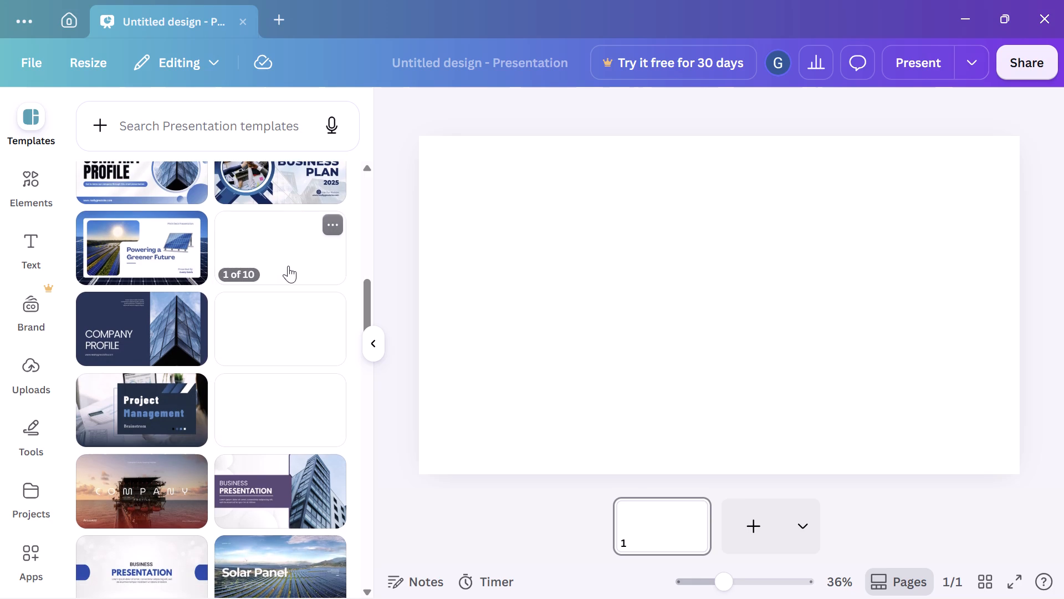
left_click(166, 406)
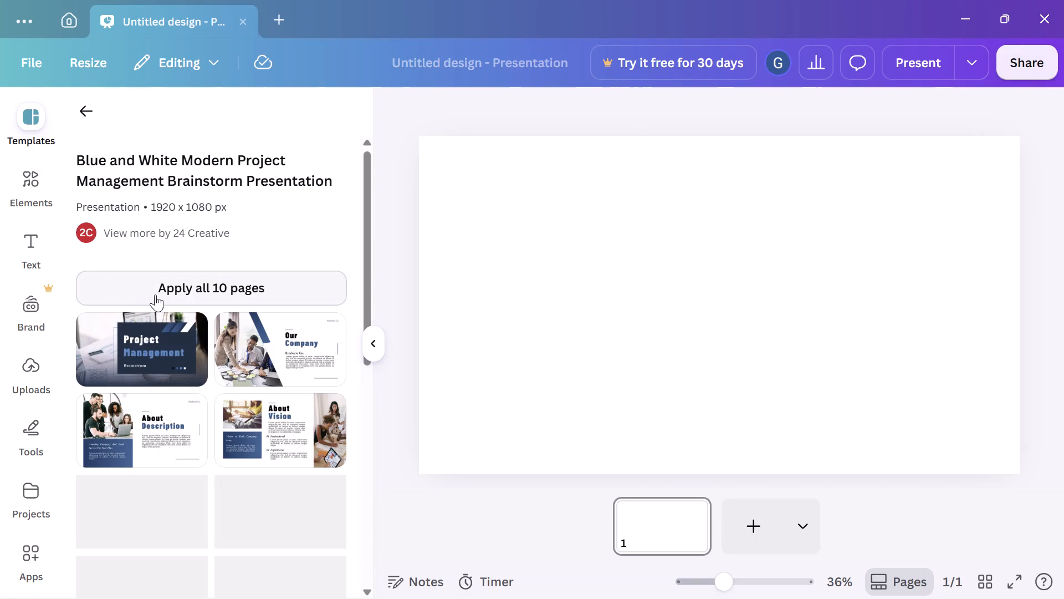
left_click(149, 355)
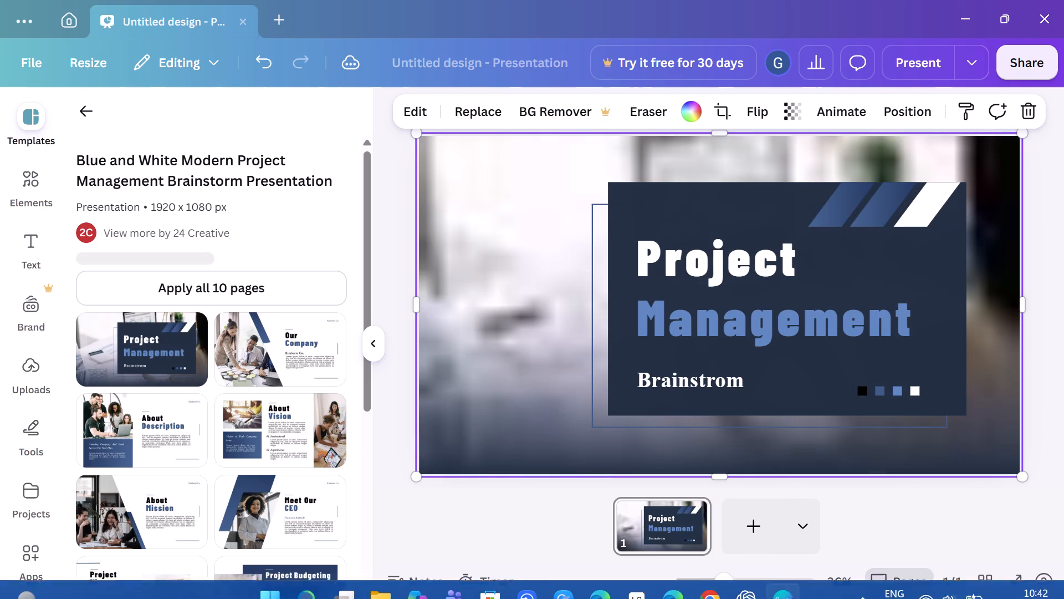
left_click(756, 583)
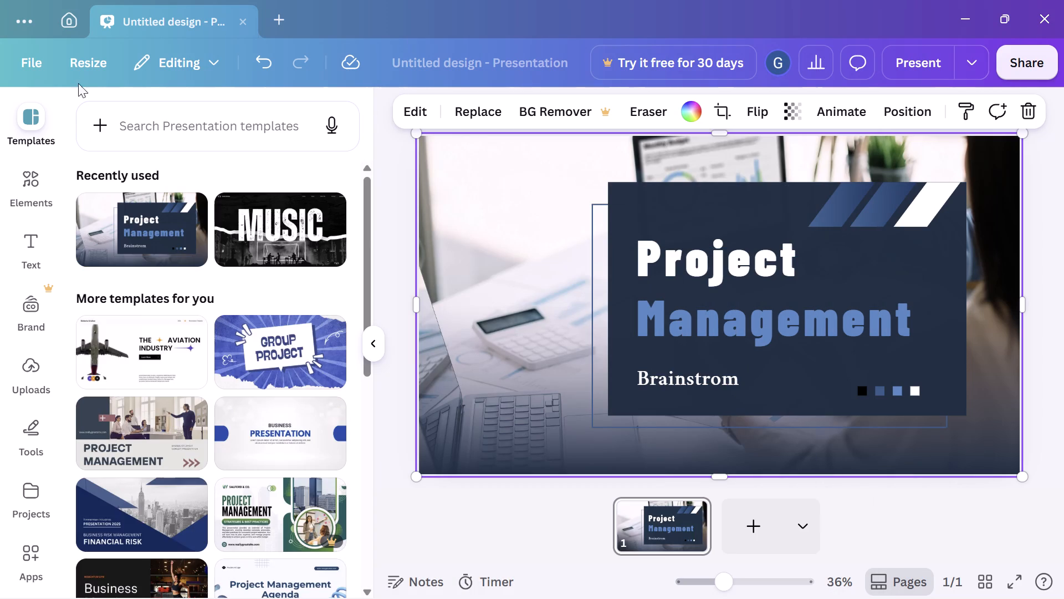
left_click(280, 19)
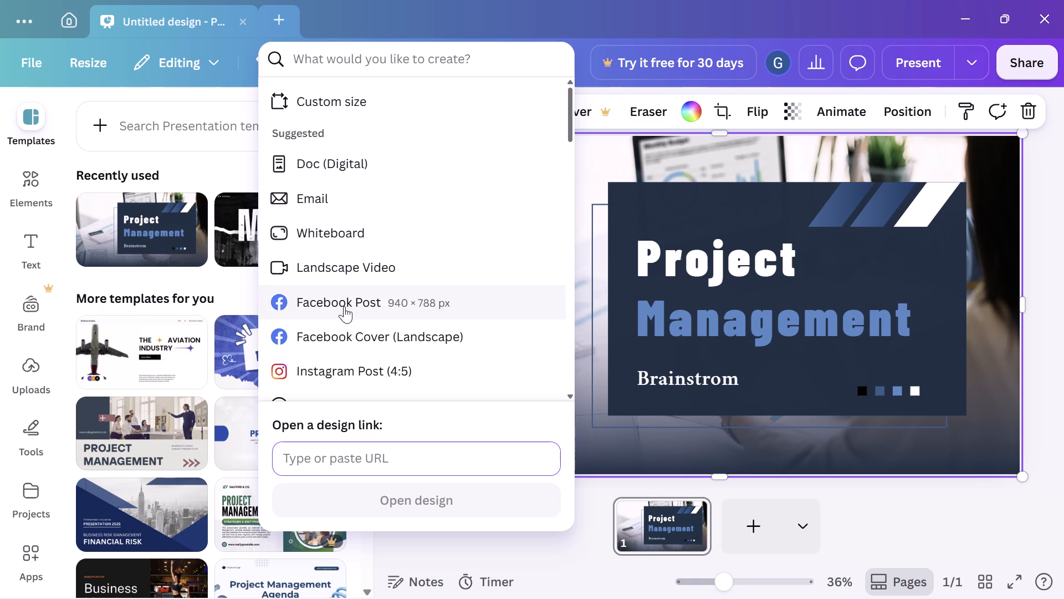
left_click(364, 459)
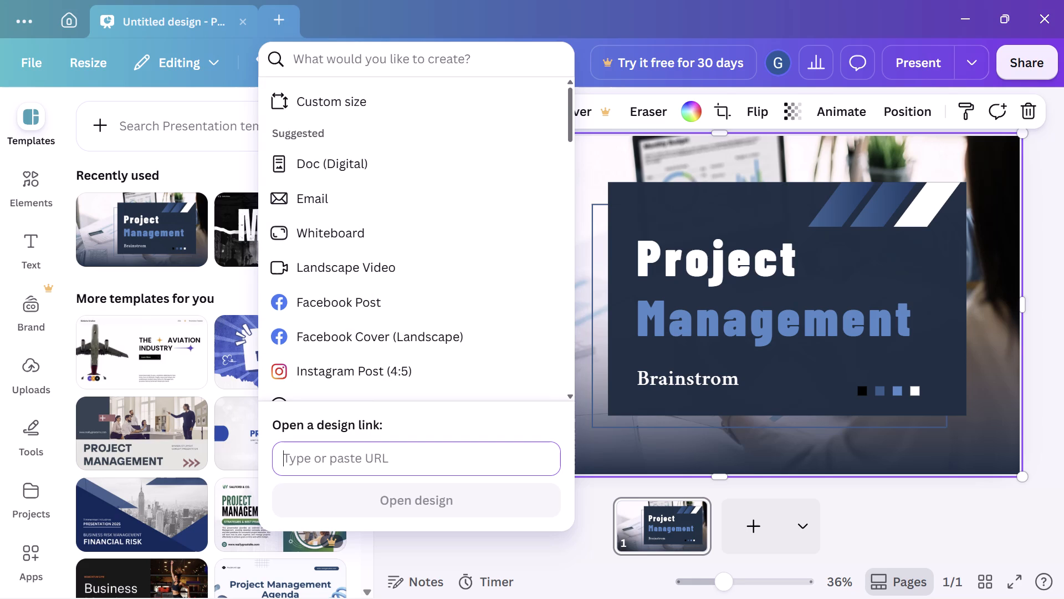
type("pr")
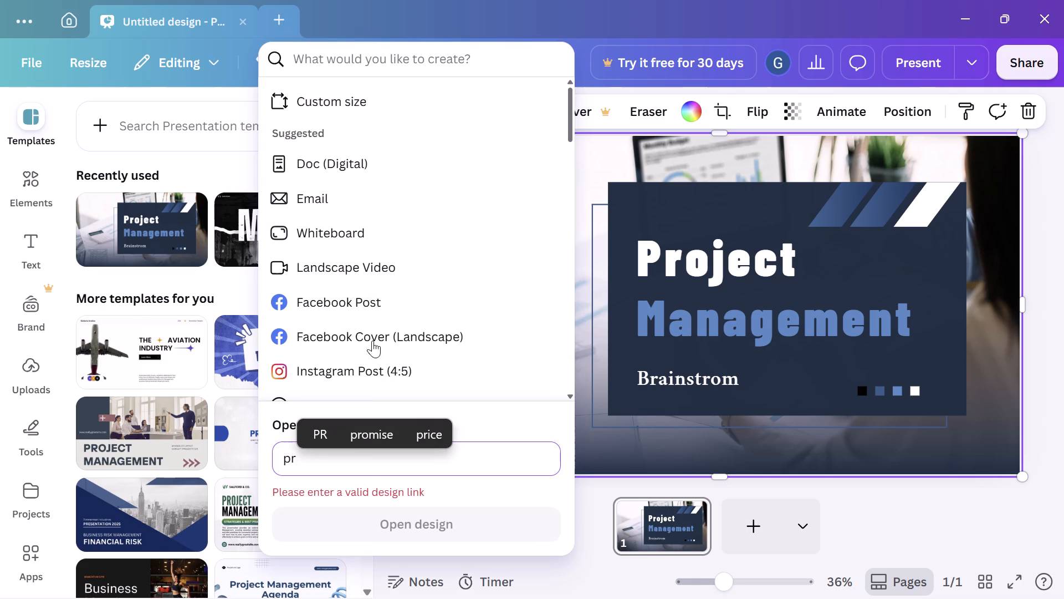
left_click(410, 53)
type("pre")
type("senta")
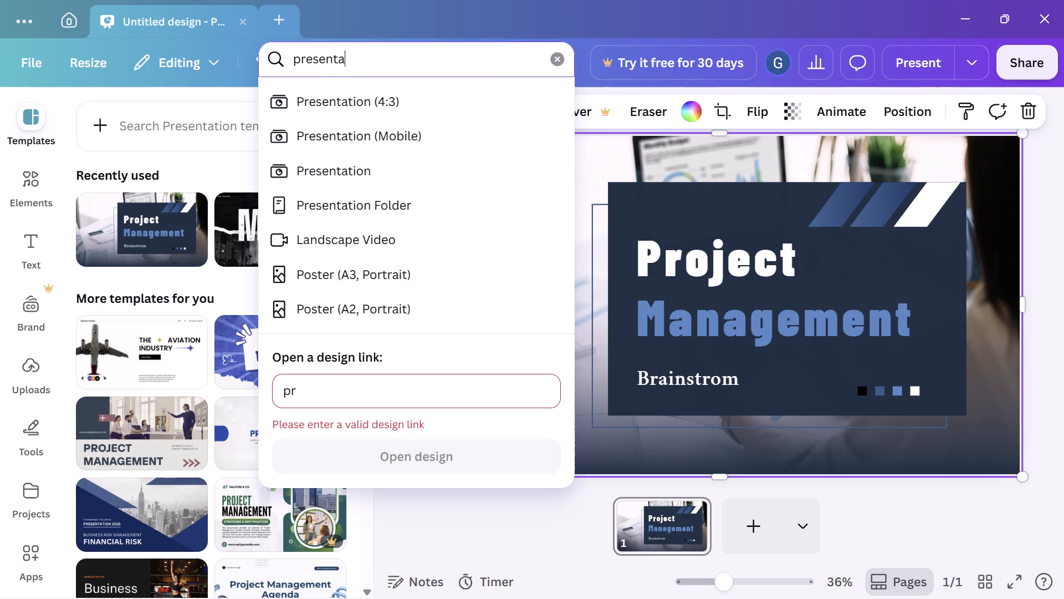
type("tion")
key("space")
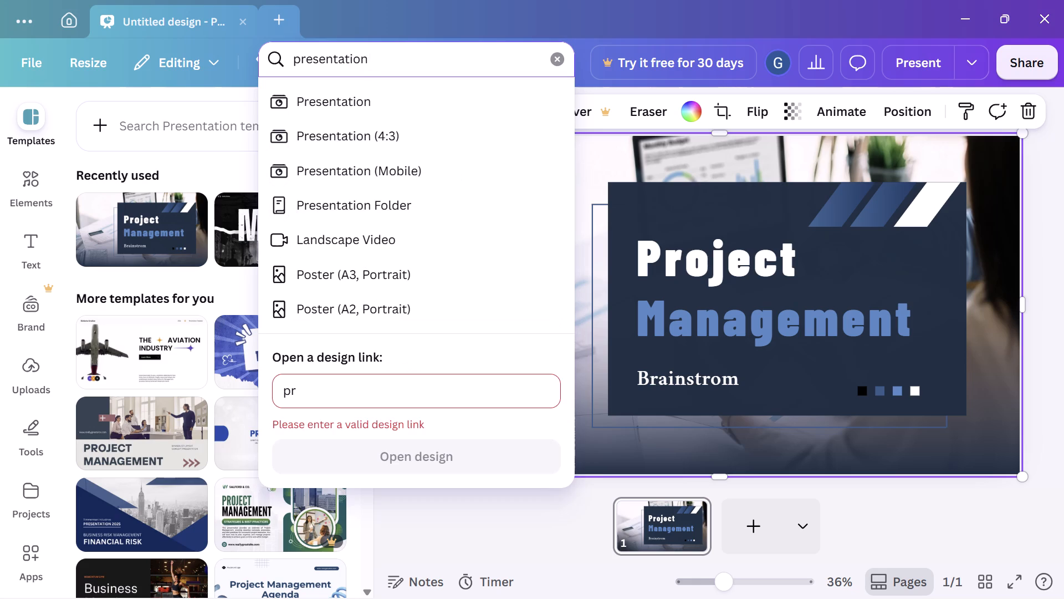
key("1")
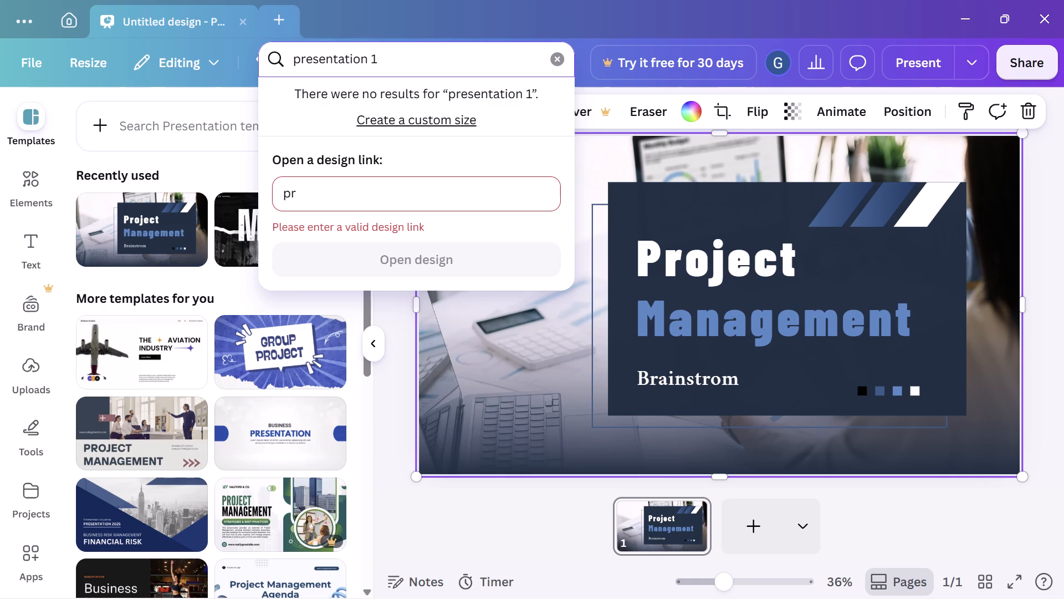
key("6")
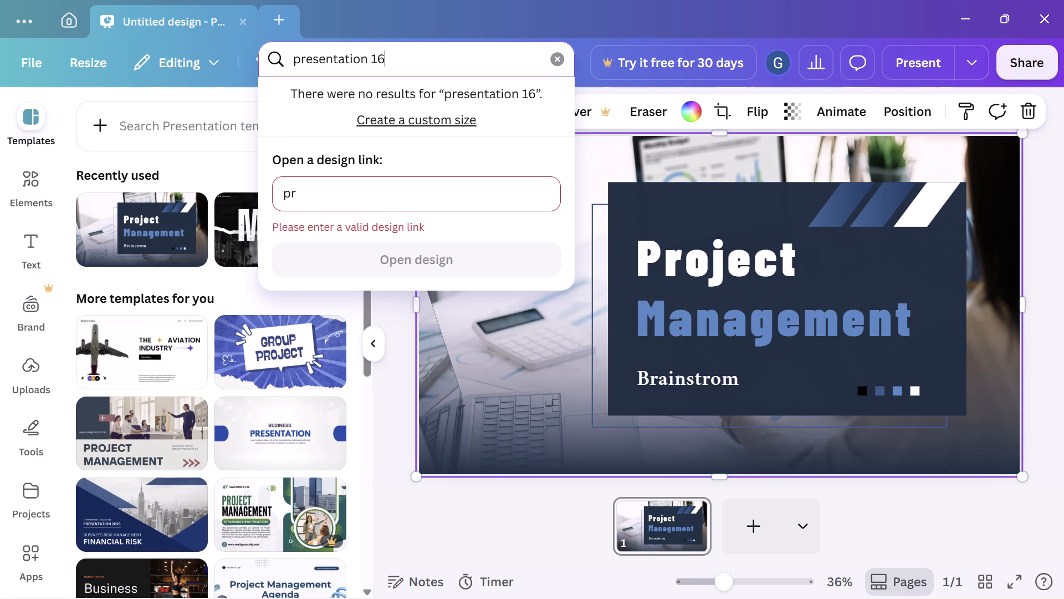
key("semicolon")
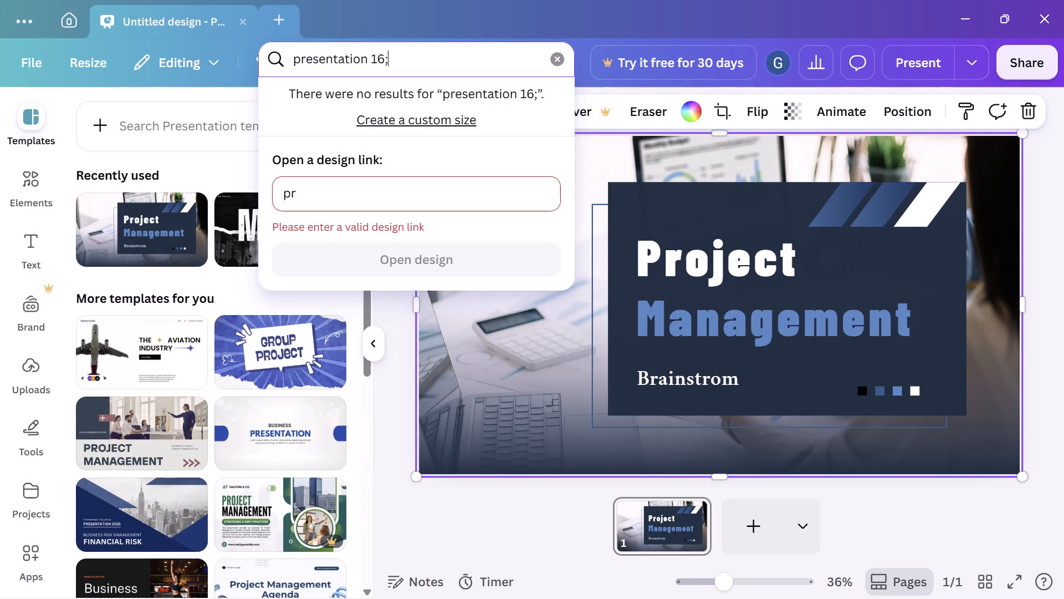
key("BackSpace")
key("semicolon")
key("BackSpace")
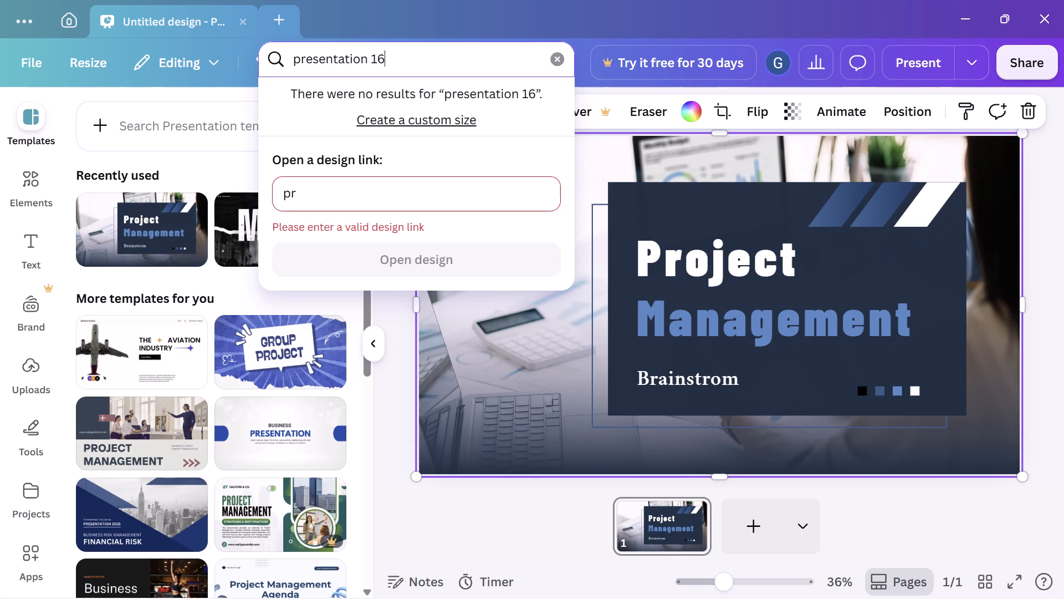
key("shift+colon")
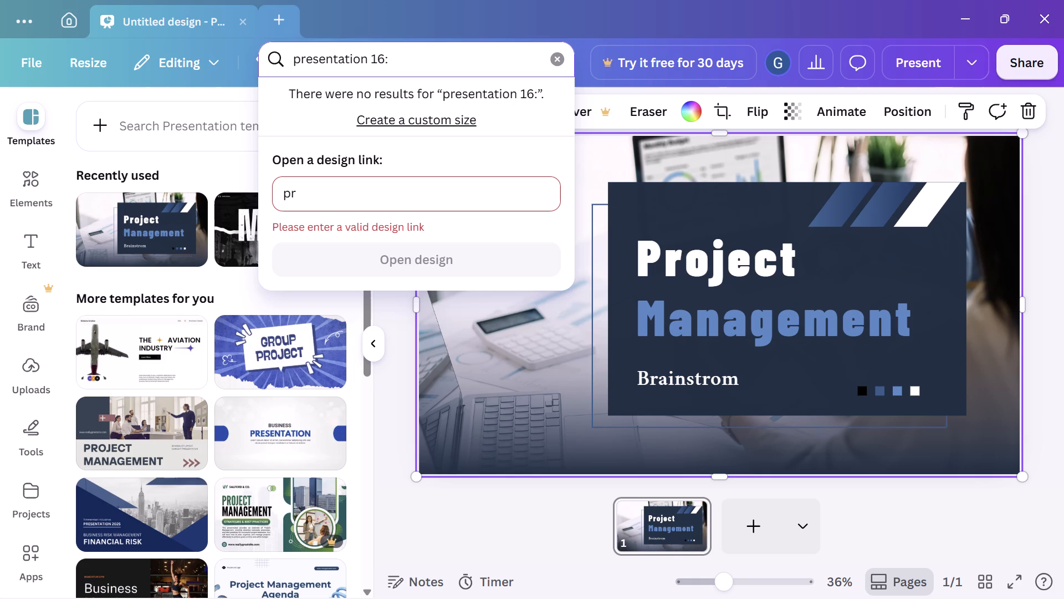
key("9")
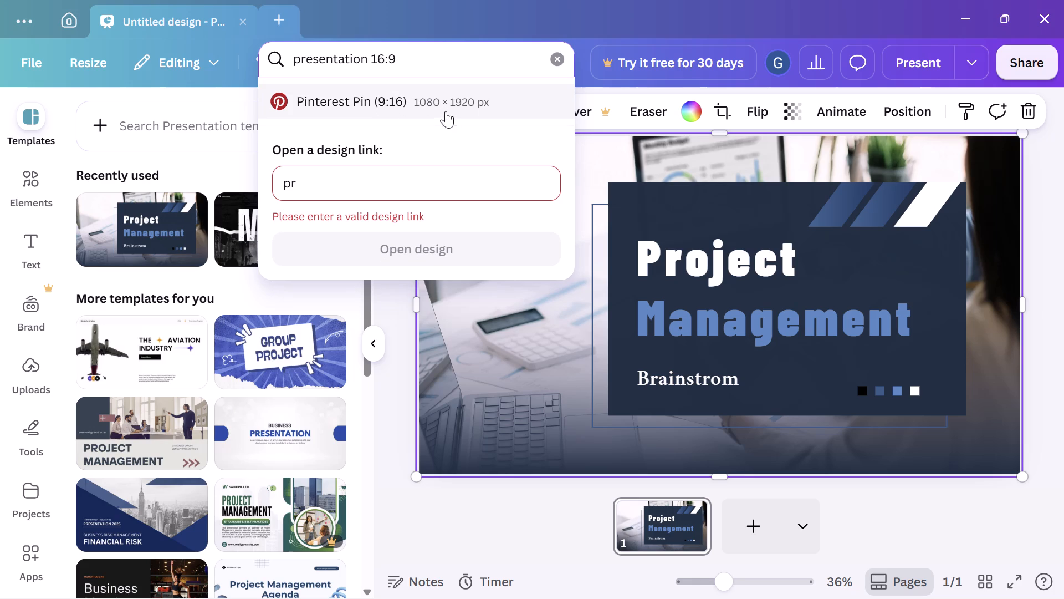
left_click(556, 63)
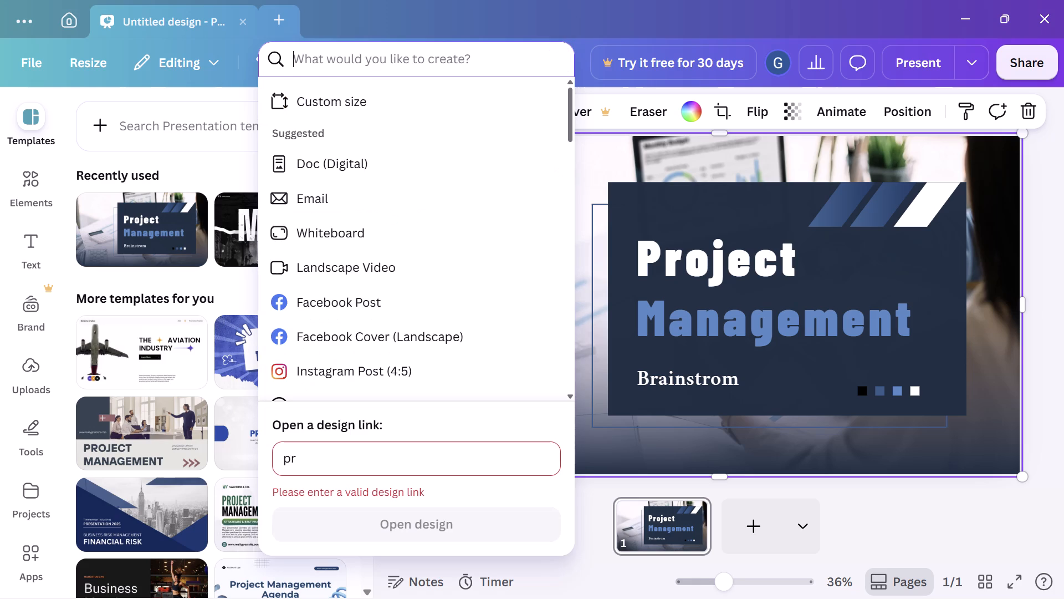
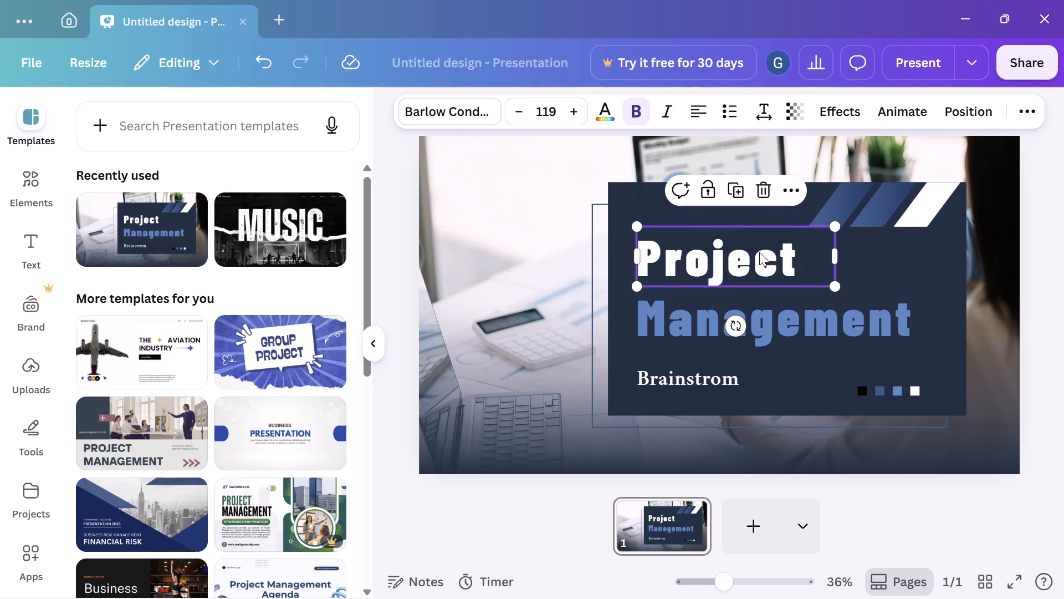
left_click(759, 254)
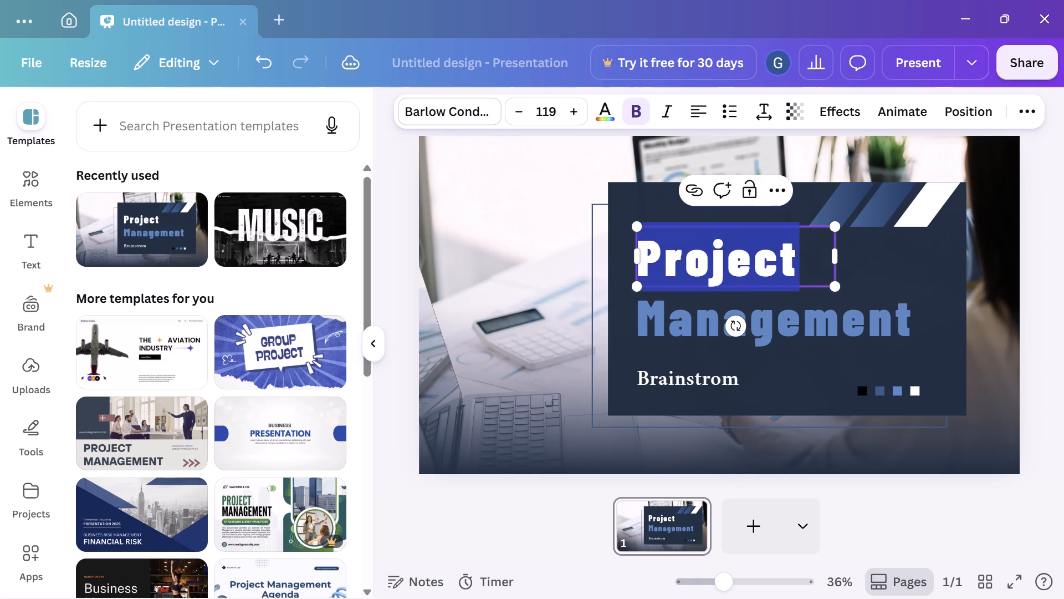
key("ctrl+v")
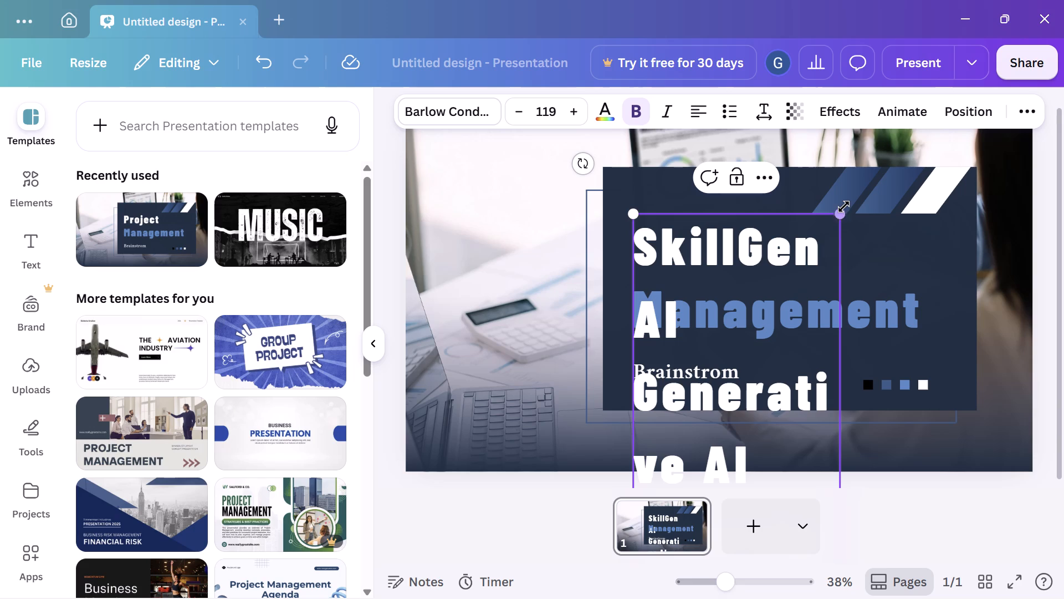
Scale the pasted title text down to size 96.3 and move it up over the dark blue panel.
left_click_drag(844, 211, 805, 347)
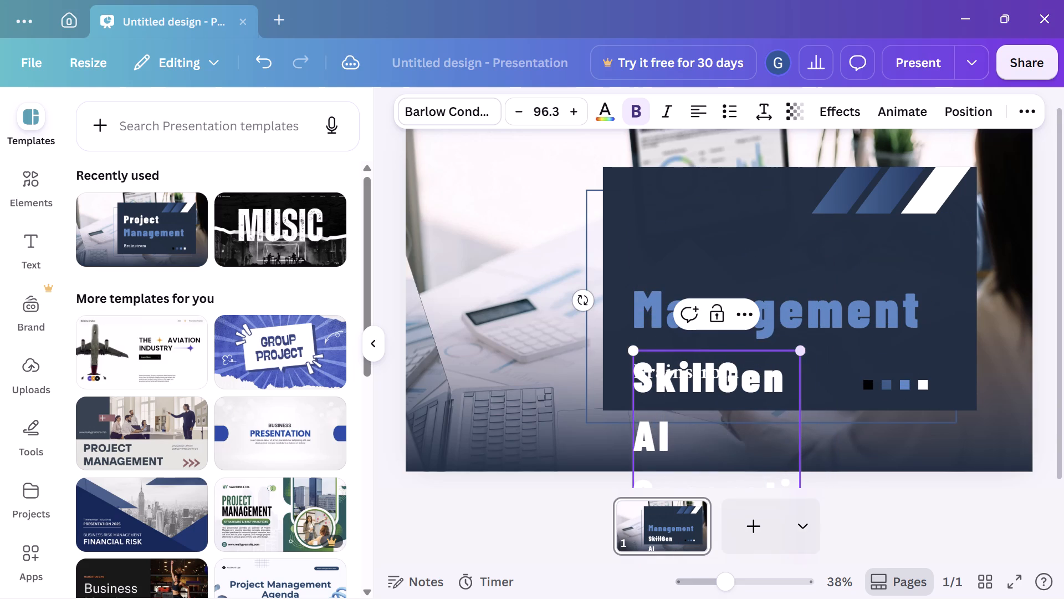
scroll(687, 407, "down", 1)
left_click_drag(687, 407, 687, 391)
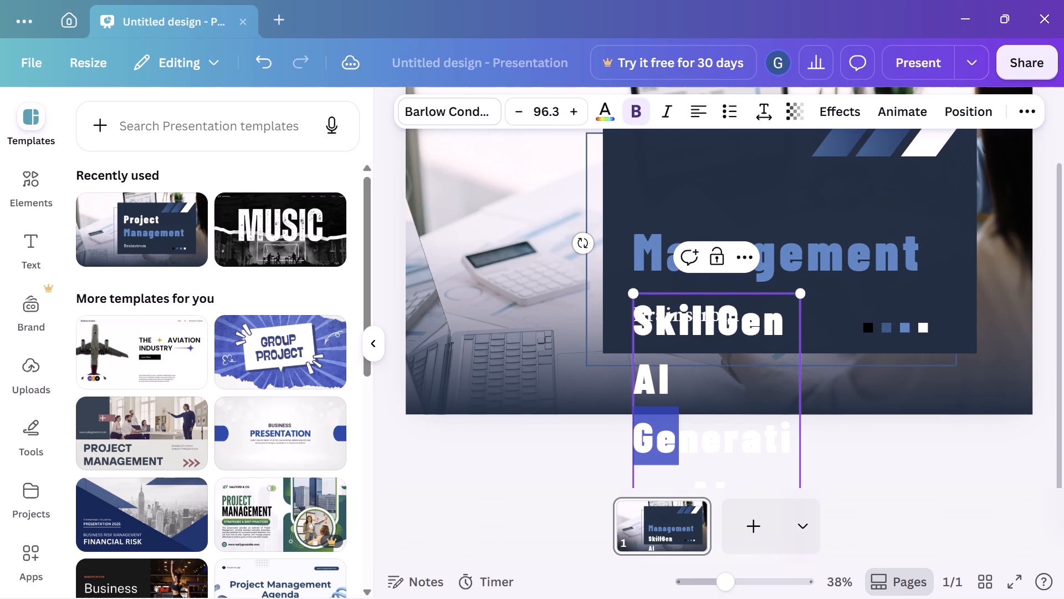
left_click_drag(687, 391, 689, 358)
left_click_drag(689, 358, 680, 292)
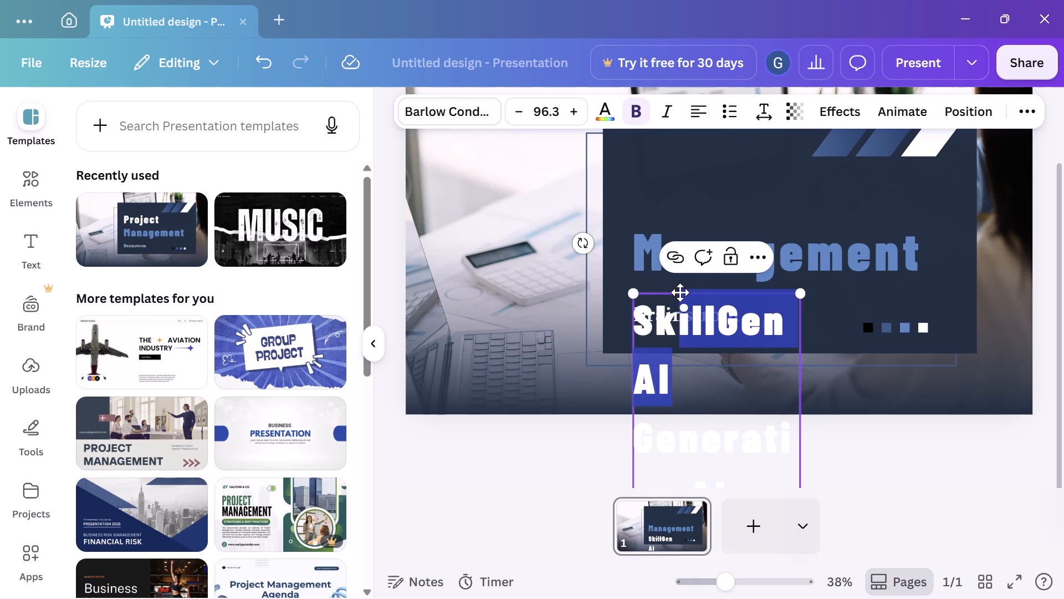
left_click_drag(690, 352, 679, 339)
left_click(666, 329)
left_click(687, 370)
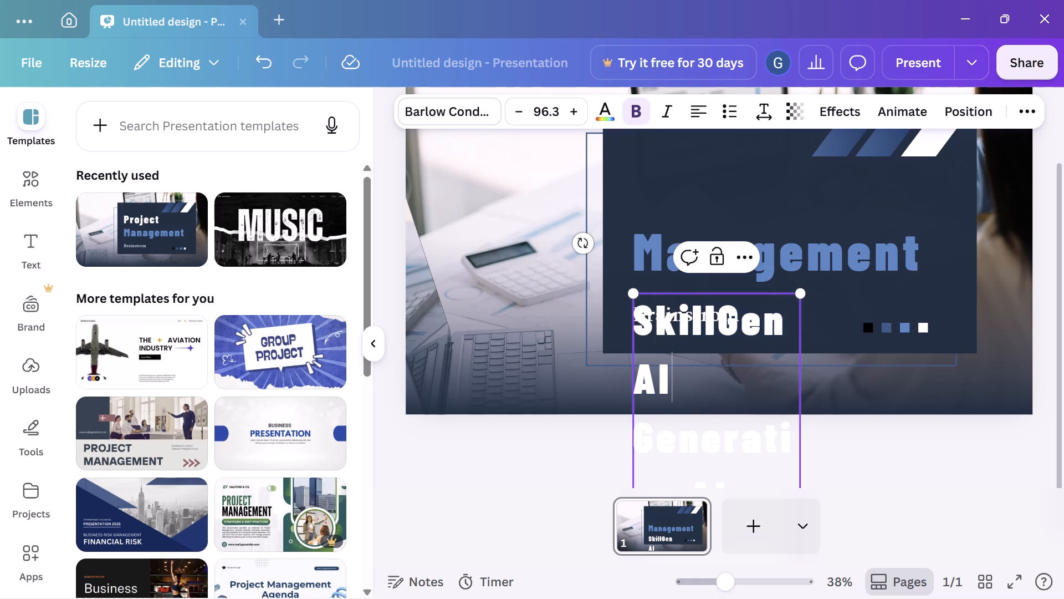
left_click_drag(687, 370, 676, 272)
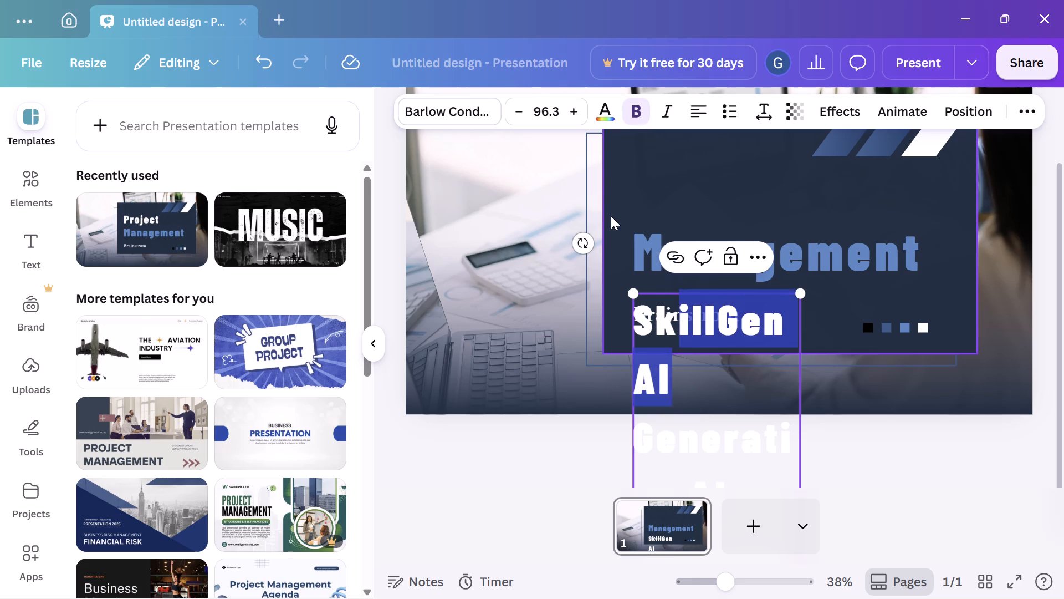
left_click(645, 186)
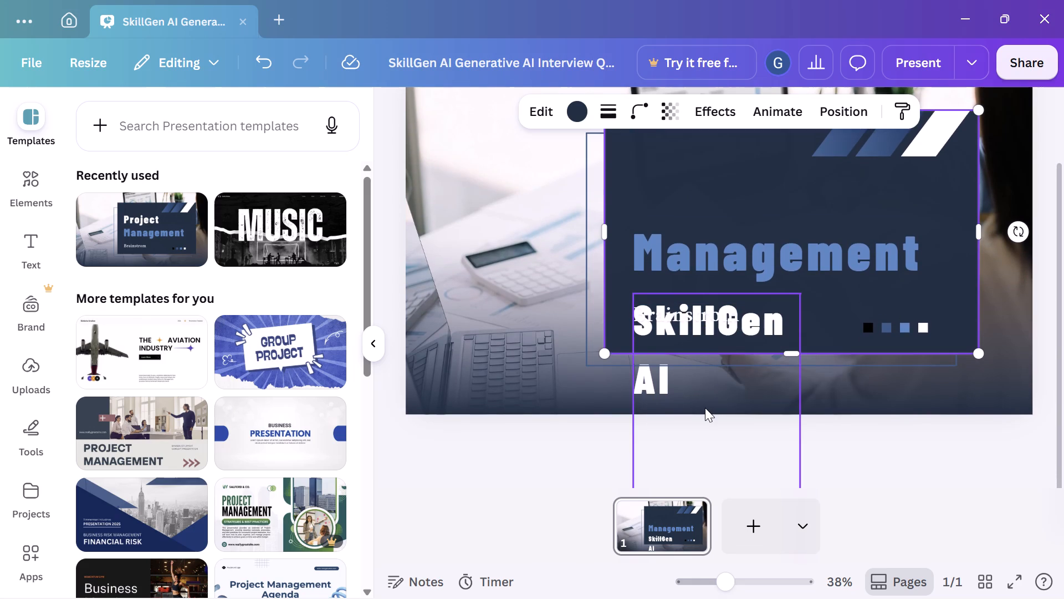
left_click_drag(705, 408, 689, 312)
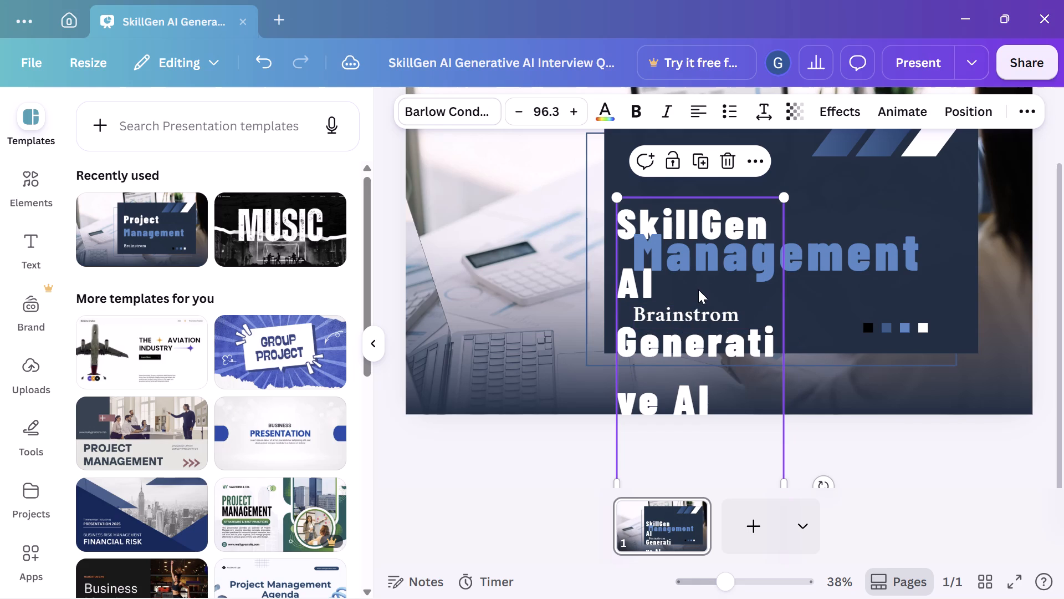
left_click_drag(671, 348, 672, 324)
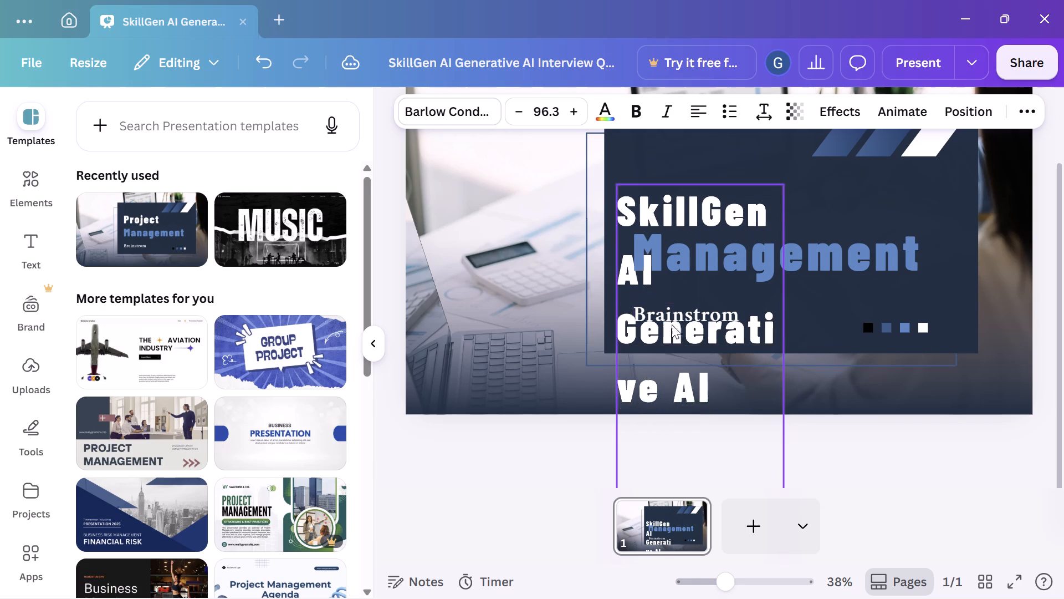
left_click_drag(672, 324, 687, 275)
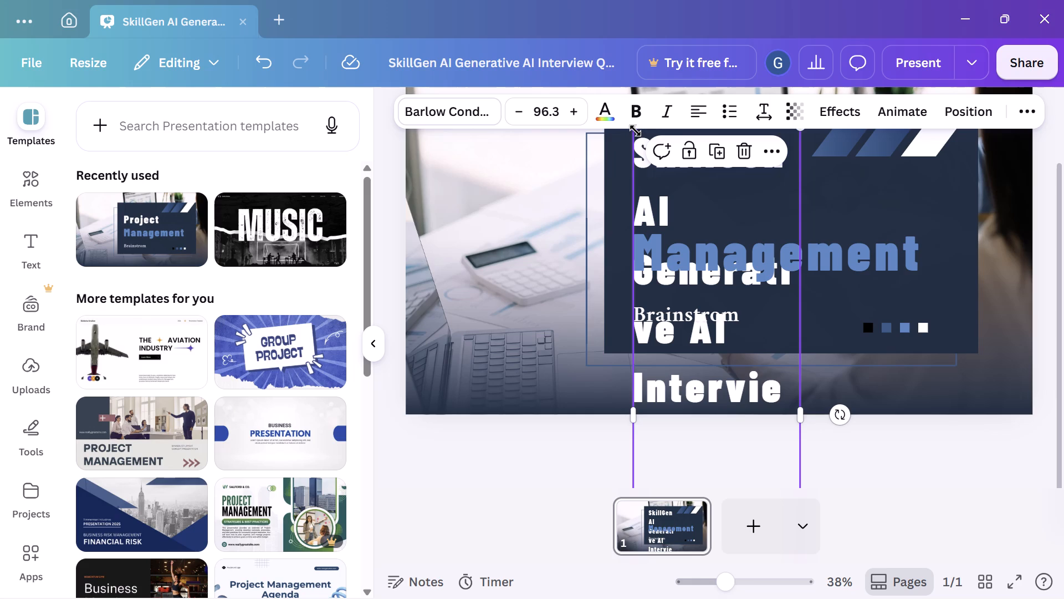
Scale the title text down to size 59.5 and move it up near the slide's top edge, over the dark blue panel.
left_click_drag(635, 130, 784, 327)
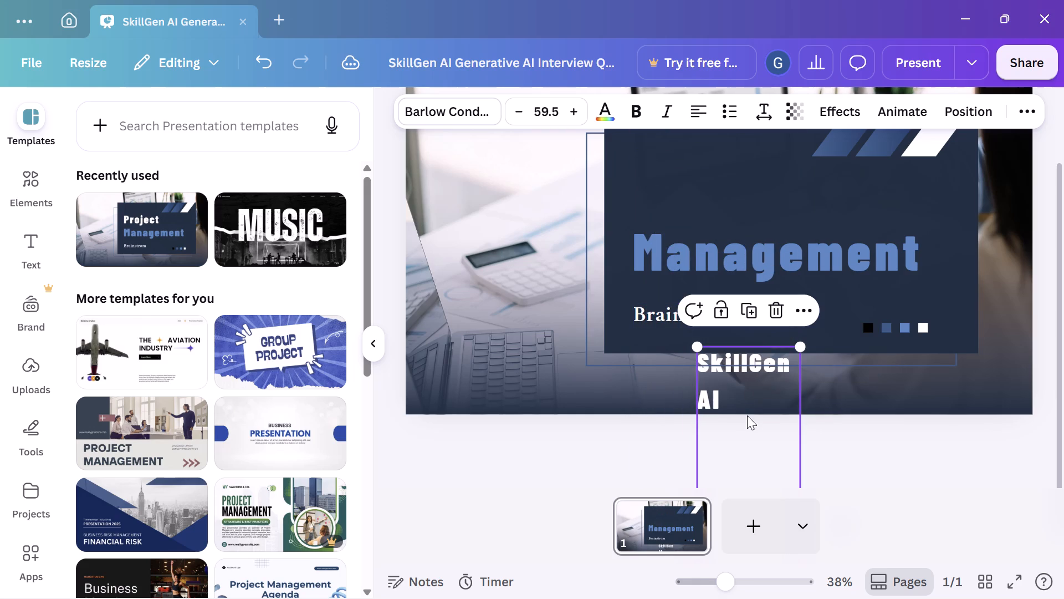
left_click_drag(742, 455, 746, 409)
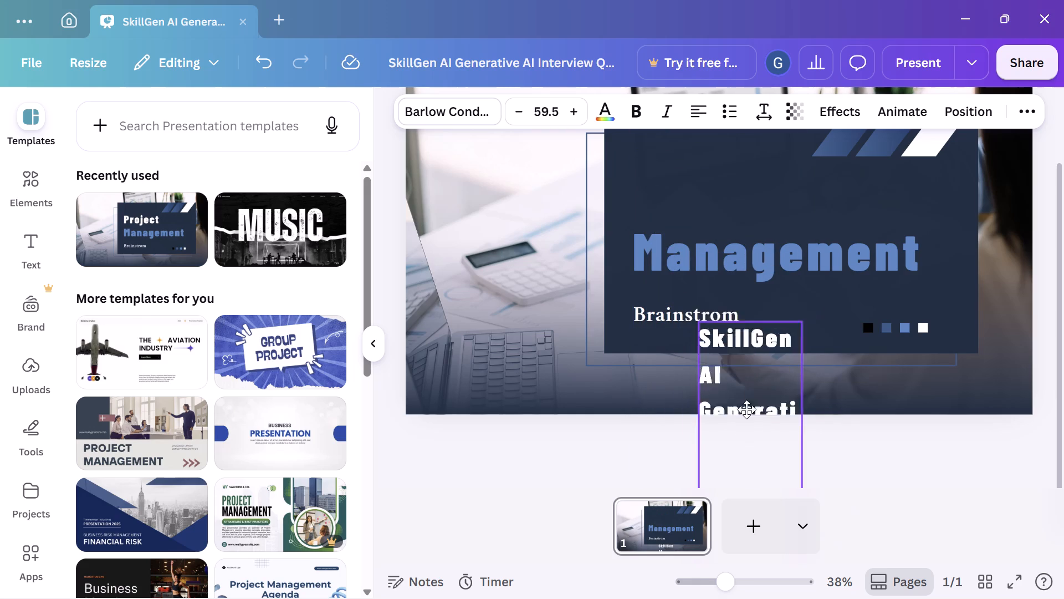
left_click_drag(746, 409, 754, 354)
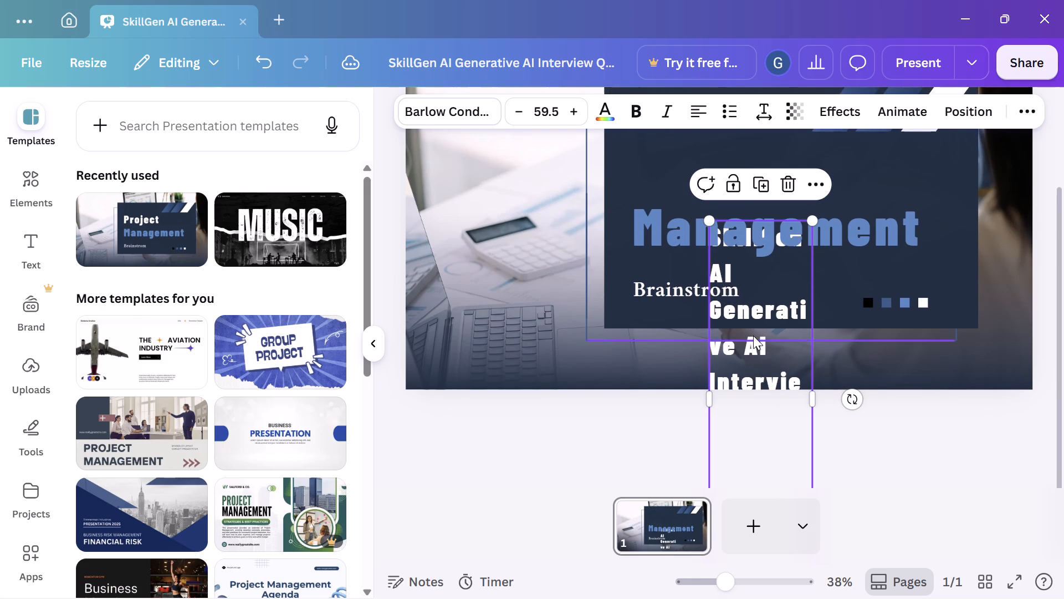
left_click_drag(756, 359, 726, 270)
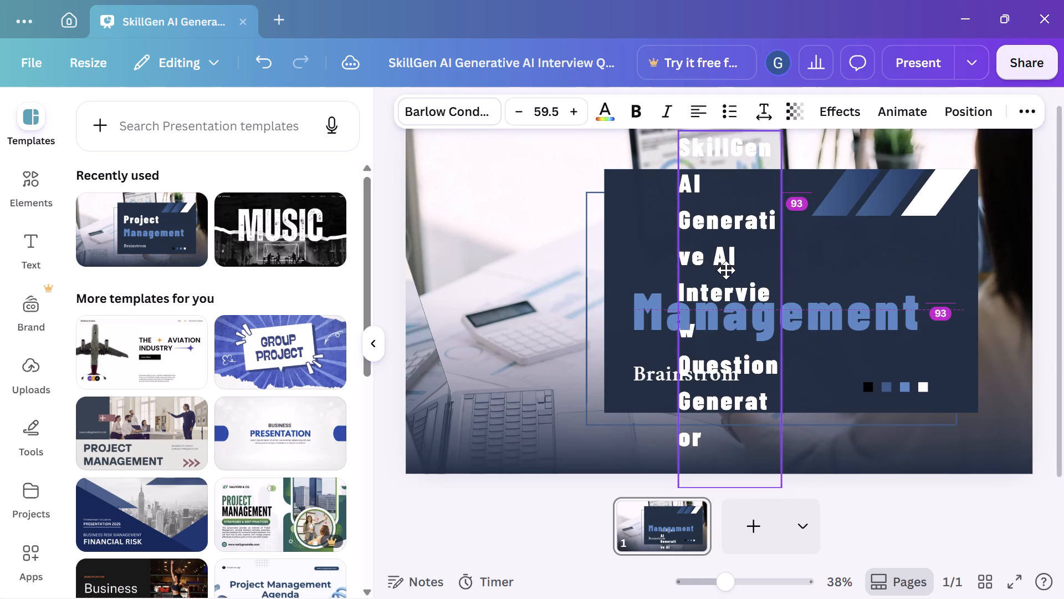
left_click_drag(726, 270, 697, 270)
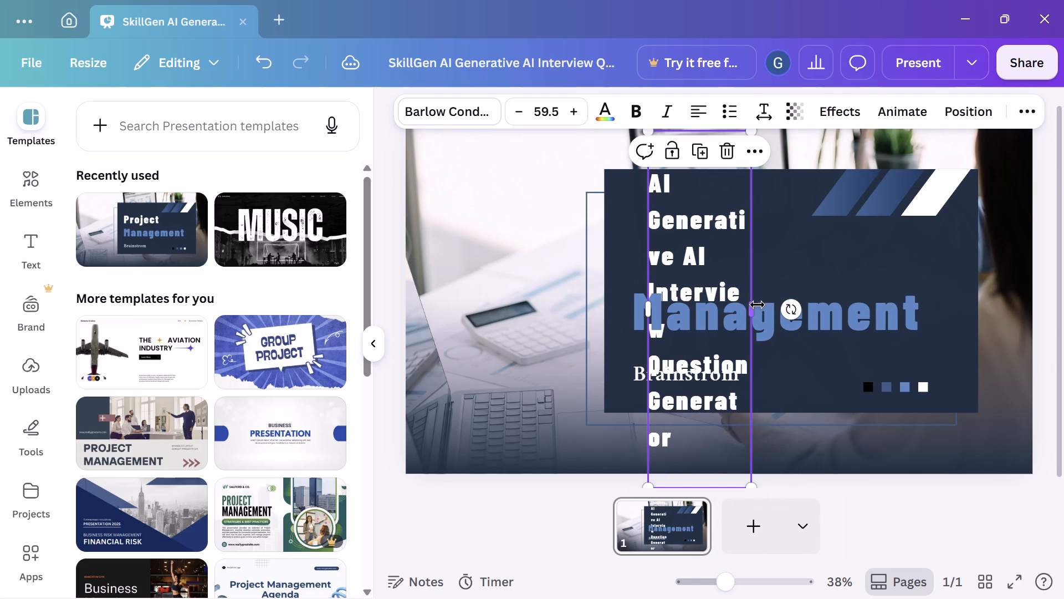
Widen the title text box so the title wraps onto four lines.
left_click_drag(752, 312, 889, 297)
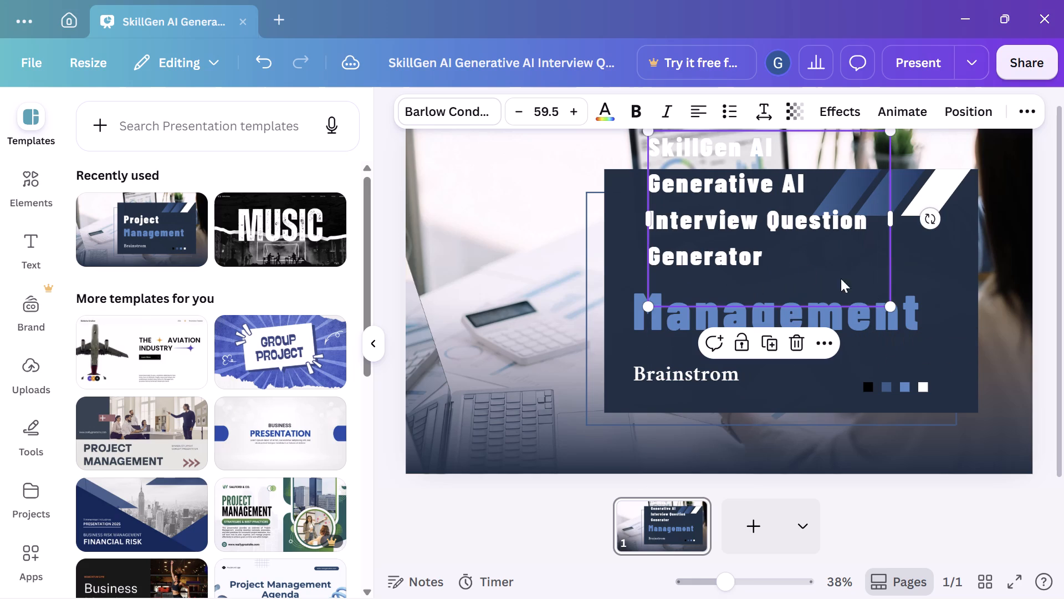
Move the four-line title text box down so it sits inside the dark blue panel.
left_click_drag(745, 235, 744, 249)
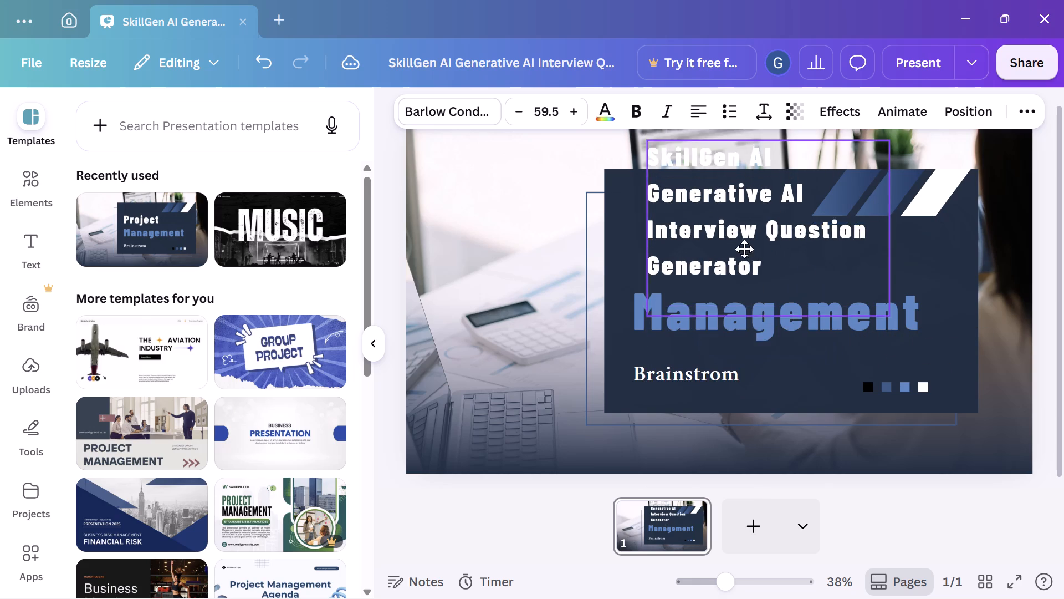
left_click_drag(744, 249, 736, 302)
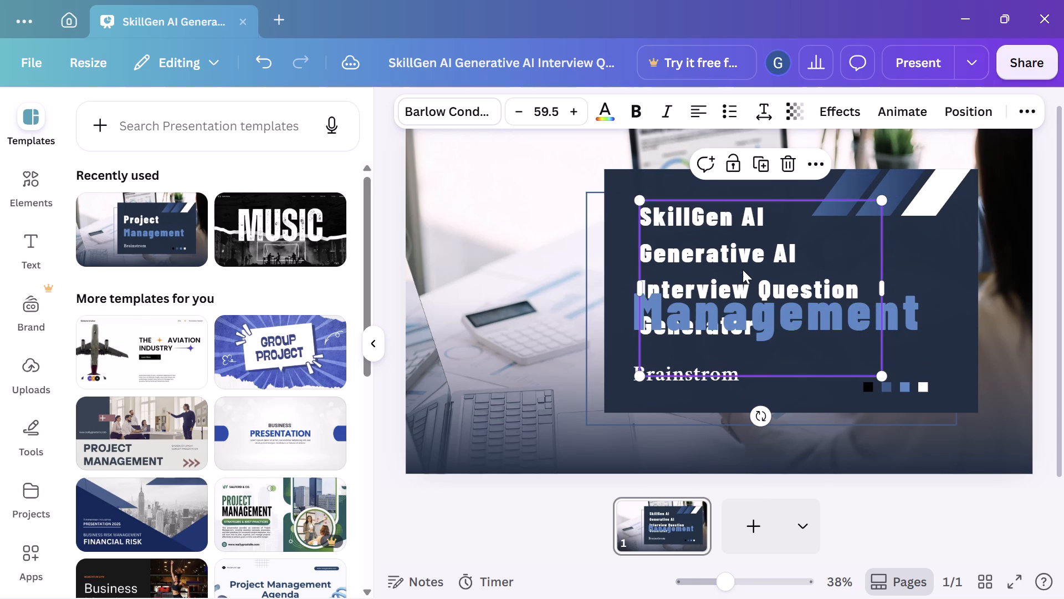
left_click_drag(727, 276, 731, 303)
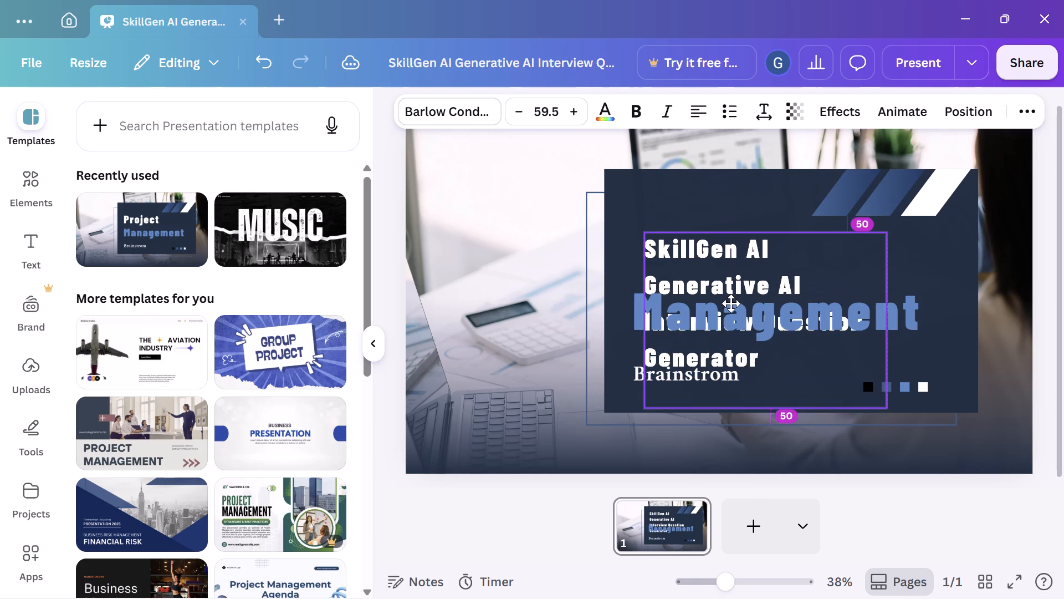
left_click_drag(731, 303, 725, 295)
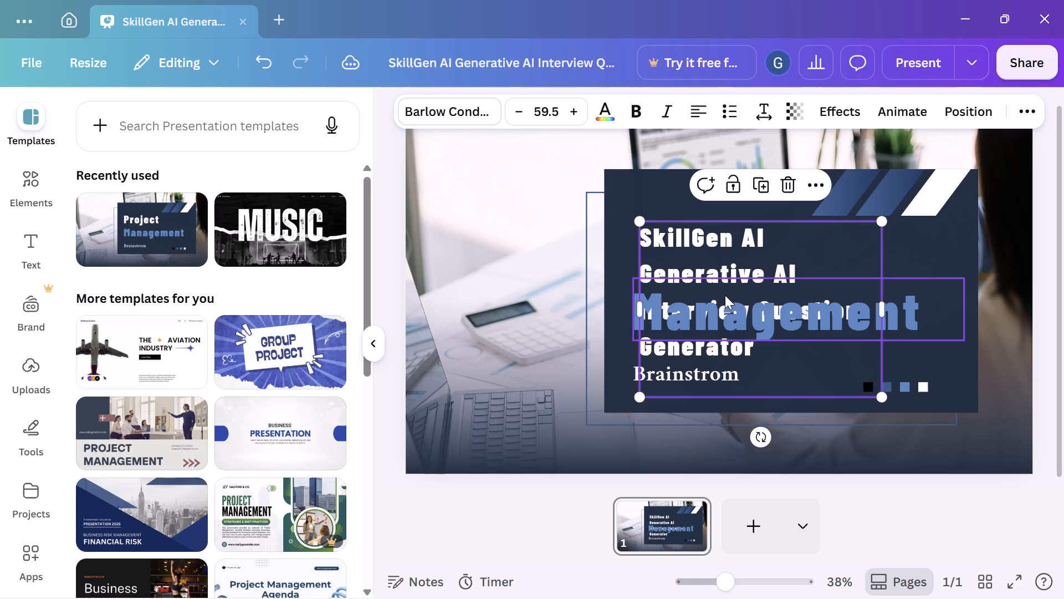
Delete "Generative AI Interview Question Generator" from the white title, keeping only "SkillGen AI".
left_click(766, 323)
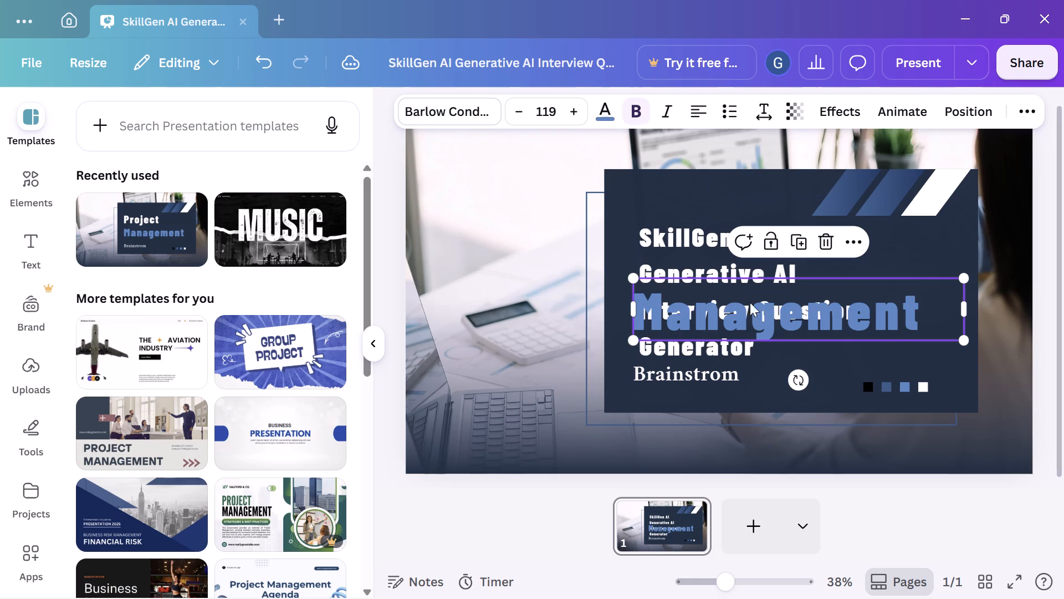
left_click(719, 264)
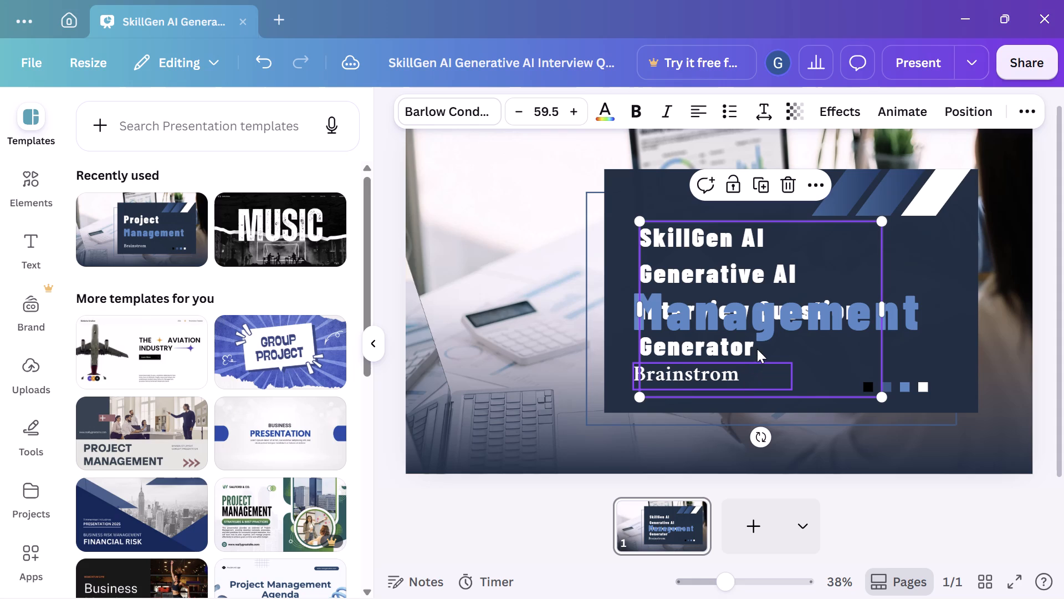
left_click(757, 349)
key("BackSpace")
key("BackSpace")
key("BackSpace")
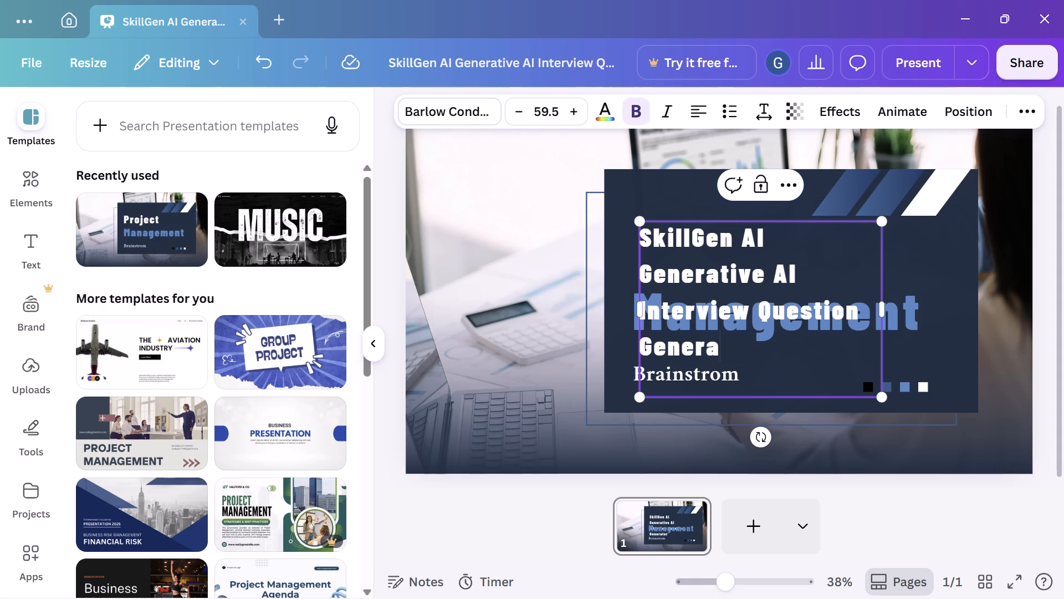
key("BackSpace")
key("BackSpace")
key("BackSpace")
key("BackSpace")
key("BackSpace")
key("BackSpace")
key("BackSpace")
key("BackSpace")
key("BackSpace")
key("BackSpace")
key("BackSpace")
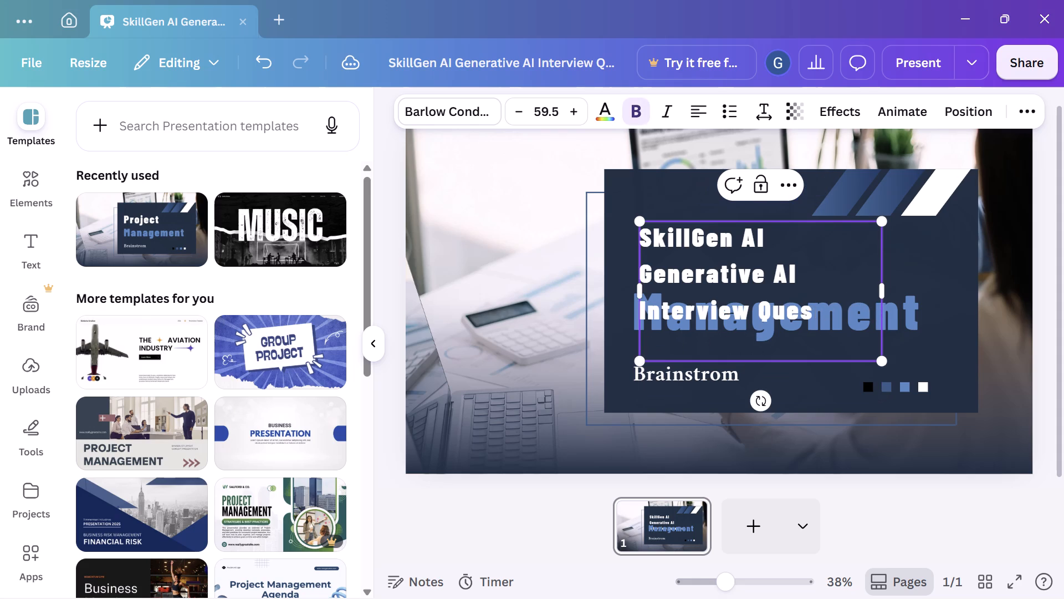
key("BackSpace")
key("BackSpace")
key("BackSpace")
key("BackSpace")
key("BackSpace")
key("BackSpace")
key("BackSpace")
key("BackSpace")
key("BackSpace")
key("BackSpace")
key("BackSpace")
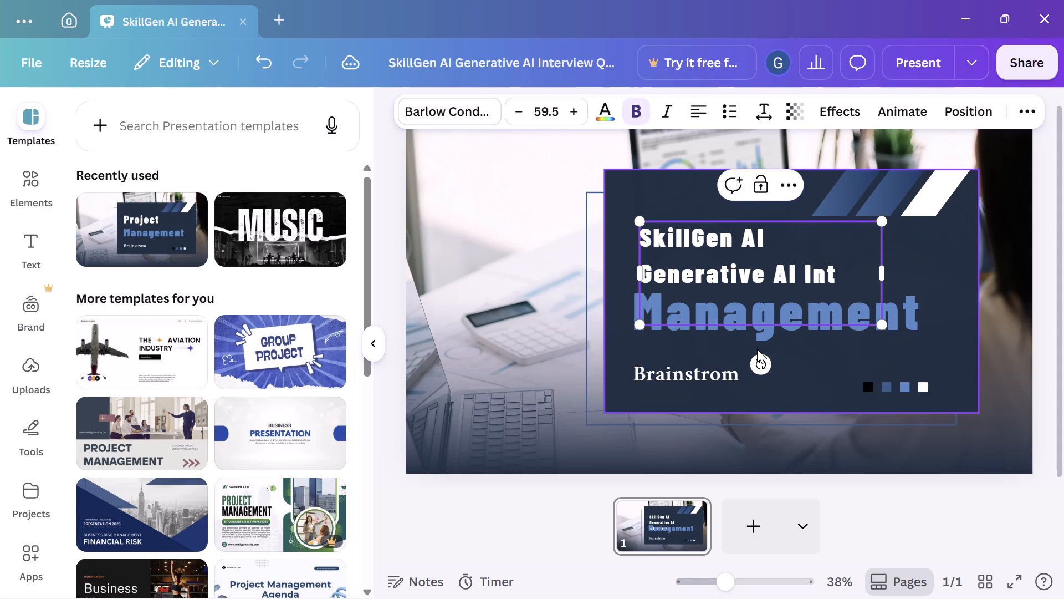
key("BackSpace")
key("BackSpace")
key("BackSpace")
key("BackSpace")
key("BackSpace")
key("BackSpace")
key("BackSpace")
key("BackSpace")
key("BackSpace")
key("BackSpace")
key("BackSpace")
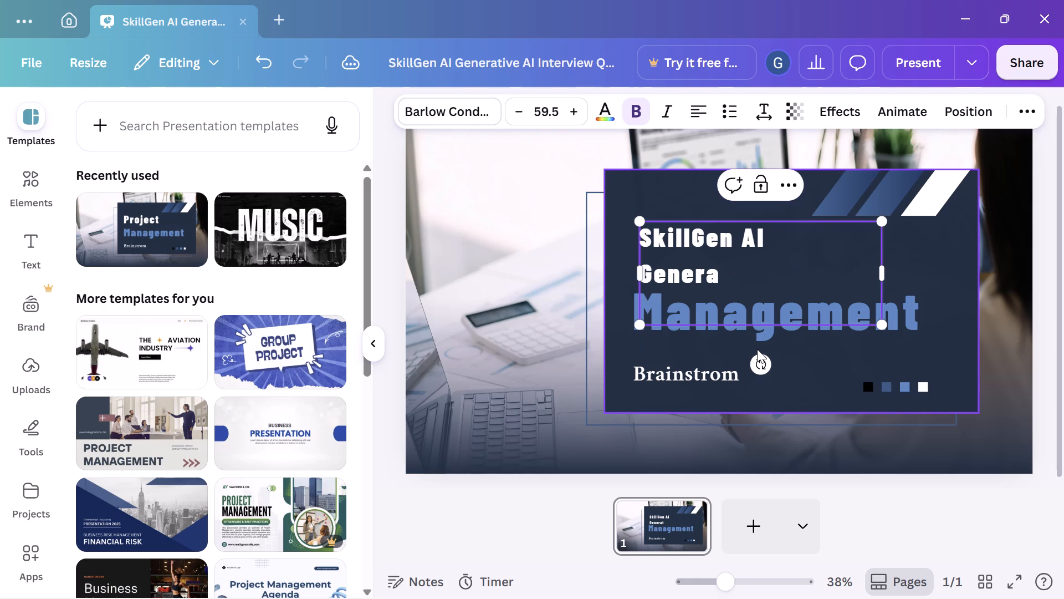
key("BackSpace")
key("BackSpace")
key("BackSpace")
key("BackSpace")
key("BackSpace")
key("BackSpace")
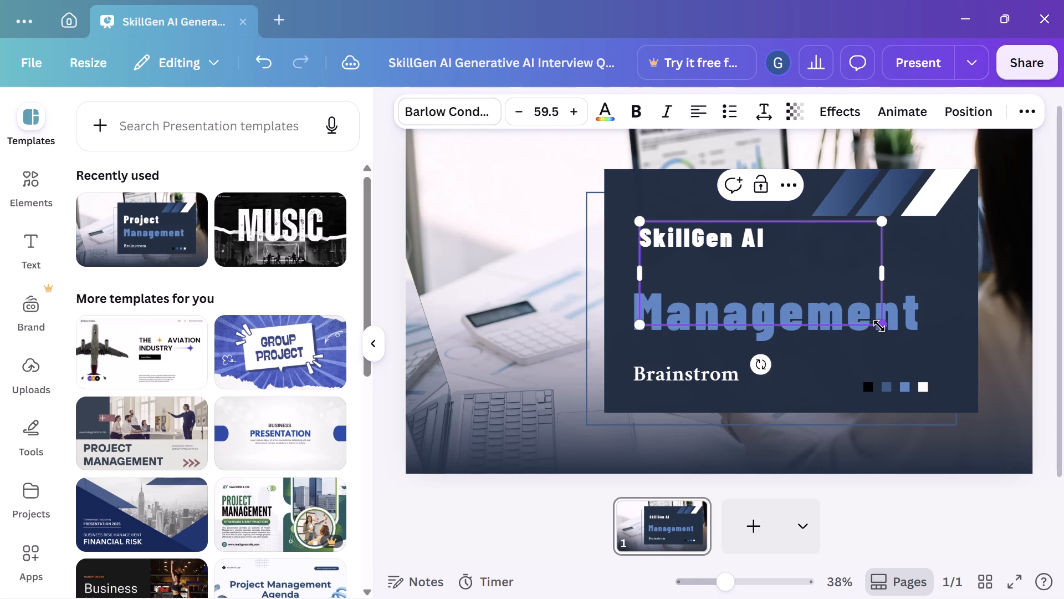
Enlarge the "SkillGen AI" title to size 79.6 and extend its box to align with the left edge of "Management".
left_click_drag(879, 326, 954, 343)
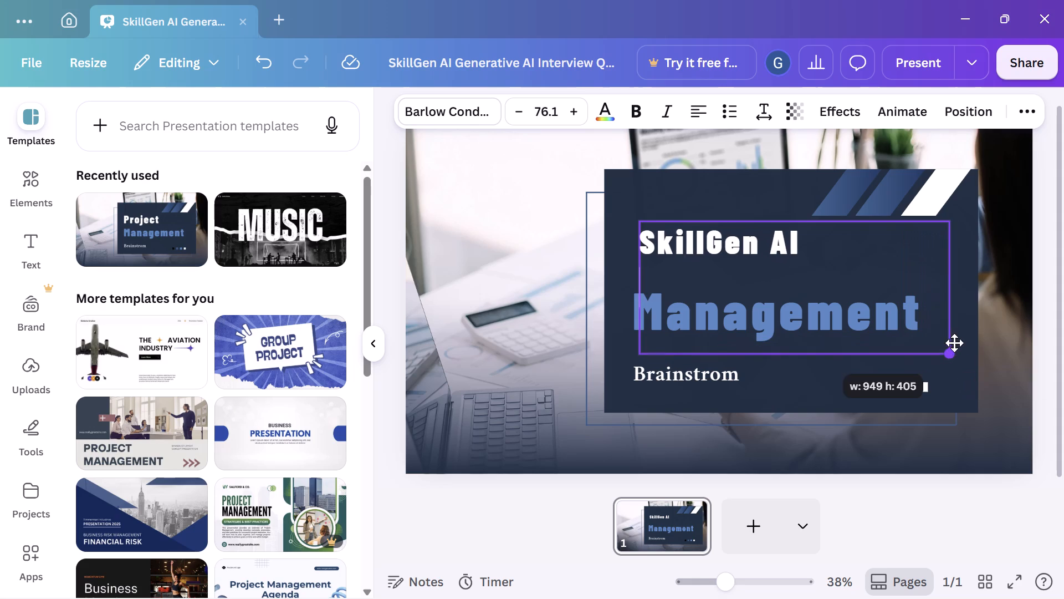
left_click_drag(954, 343, 973, 341)
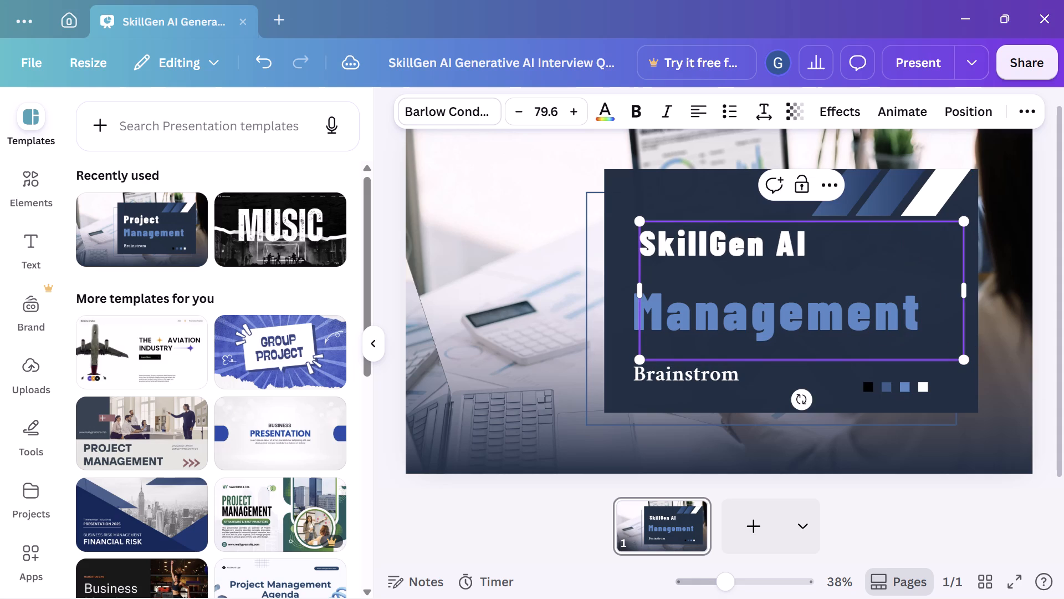
left_click(636, 291)
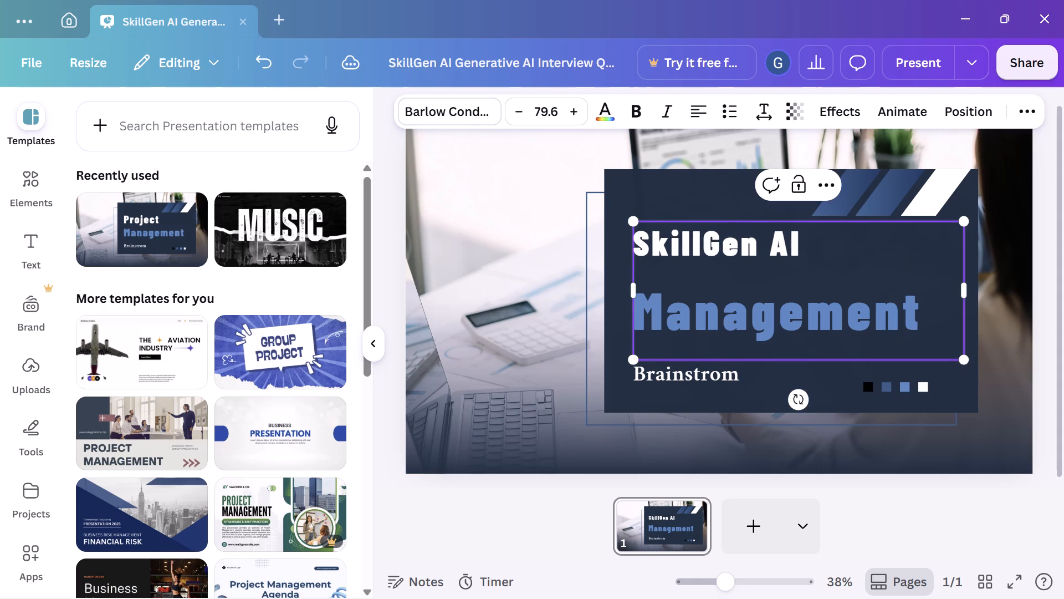
Replace the blue word "Management" with the copied full project title.
left_click(786, 333)
triple_click(749, 319)
left_click(698, 384)
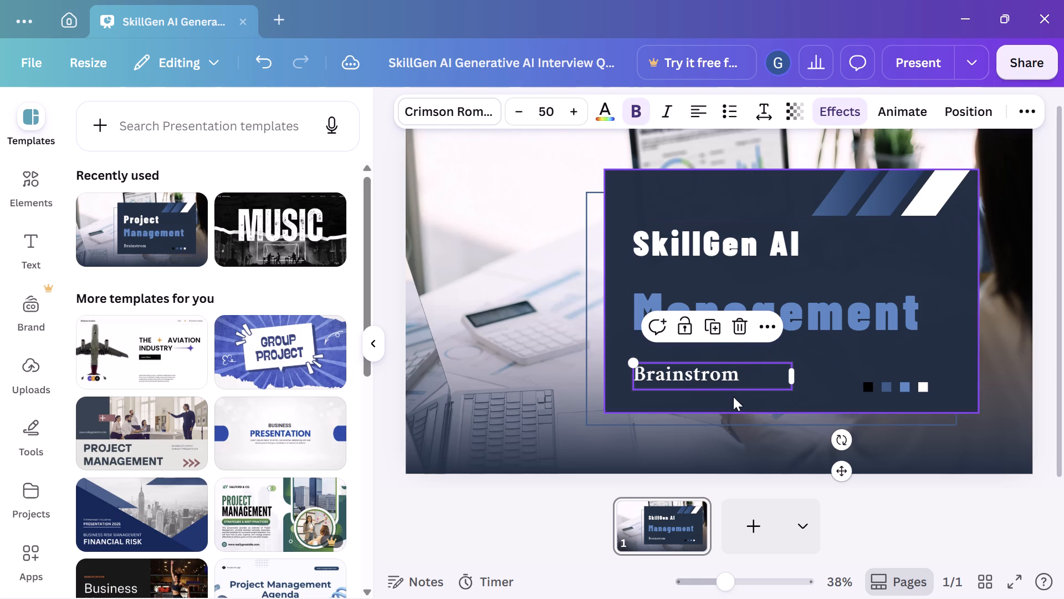
left_click(858, 306)
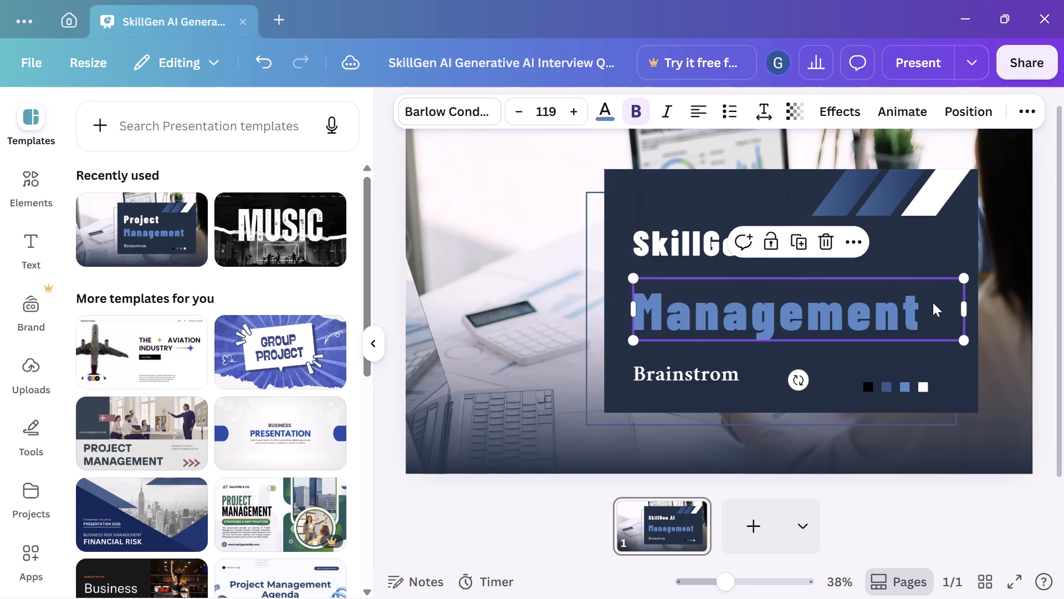
left_click(933, 302)
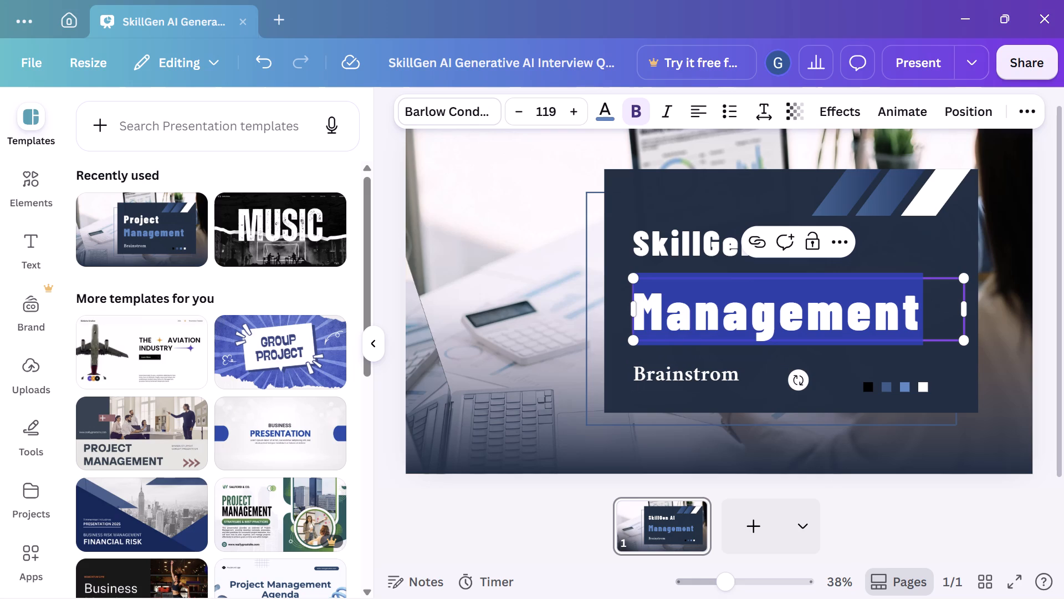
key("BackSpace")
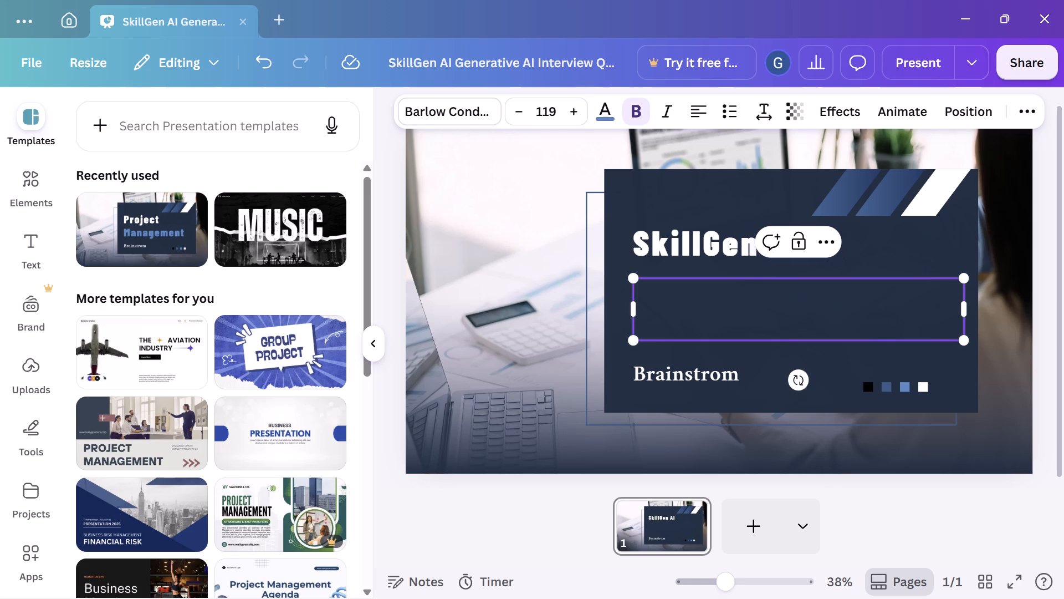
left_click(730, 310)
key("ctrl+v")
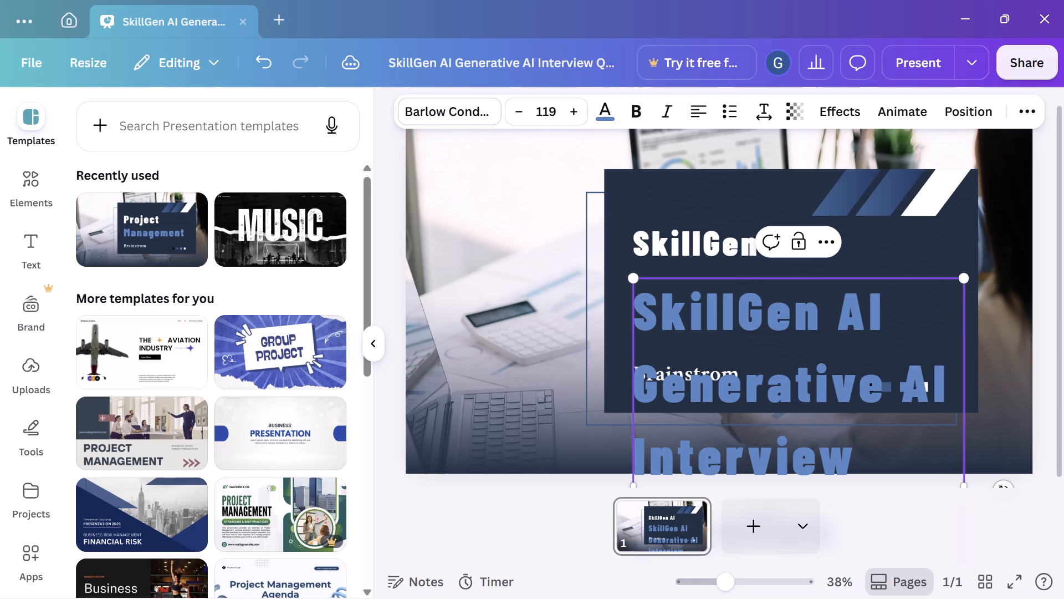
Delete the "SkillGen AI" line from the blue pasted text, keeping "Generative AI Interview Question Generator".
left_click(888, 312)
key("BackSpace")
key("BackSpace")
key("BackSpace")
key("BackSpace")
key("BackSpace")
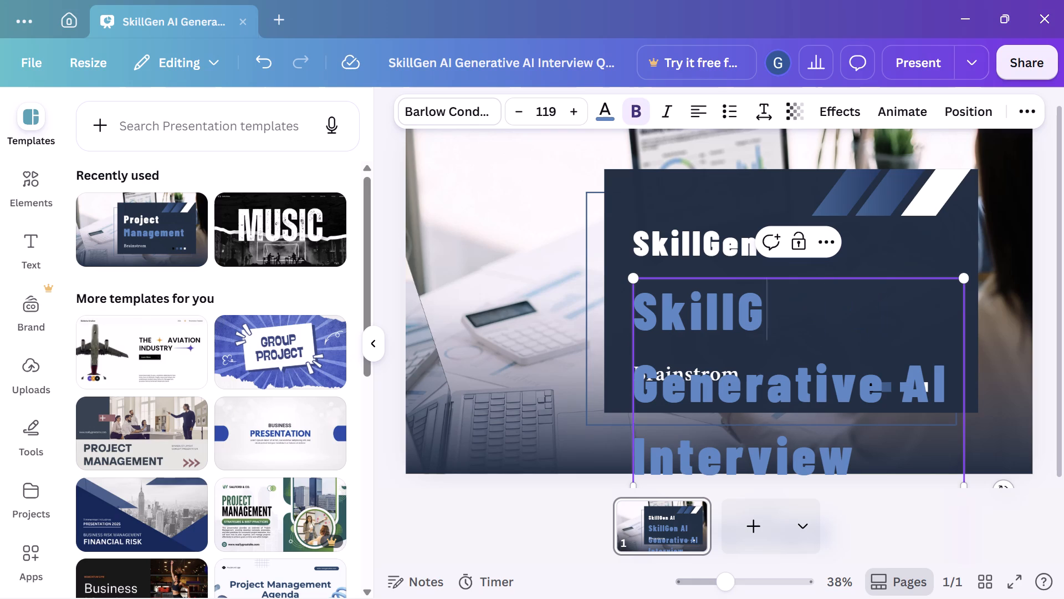
key("BackSpace")
key("BackSpace")
key("BackSpace")
key("BackSpace")
key("BackSpace")
key("BackSpace")
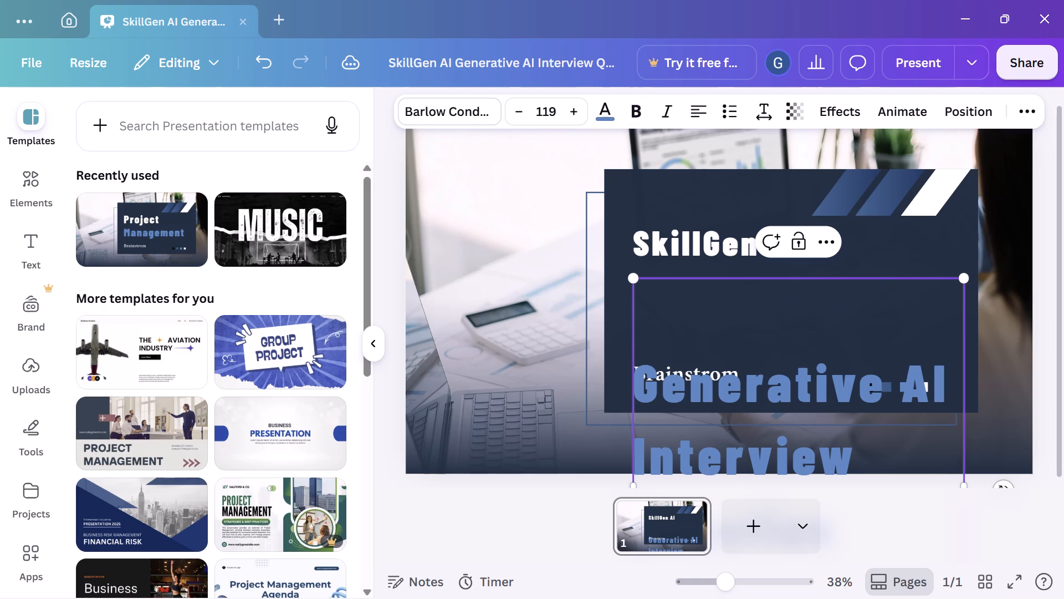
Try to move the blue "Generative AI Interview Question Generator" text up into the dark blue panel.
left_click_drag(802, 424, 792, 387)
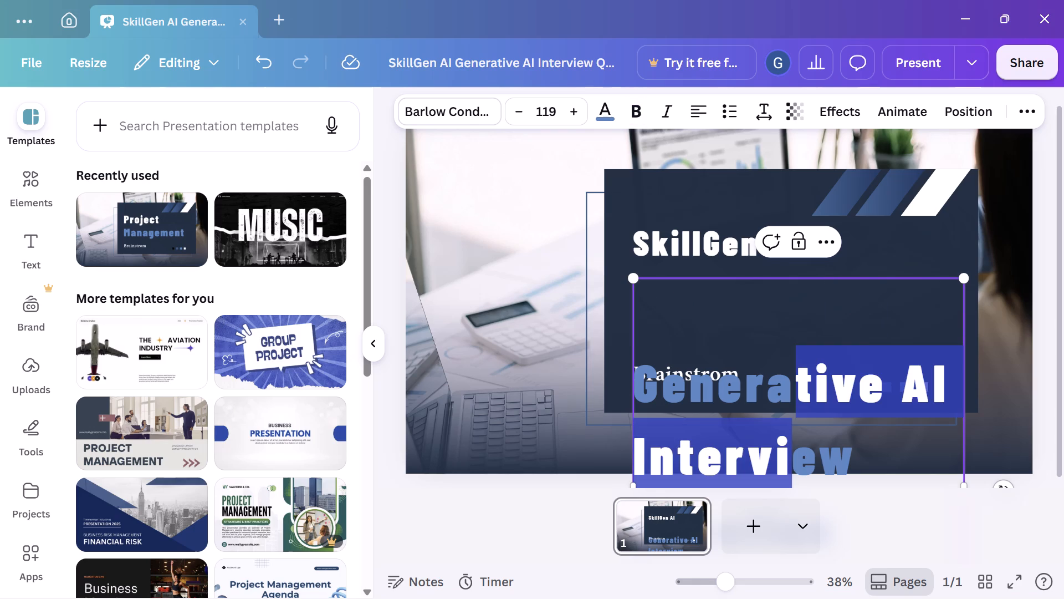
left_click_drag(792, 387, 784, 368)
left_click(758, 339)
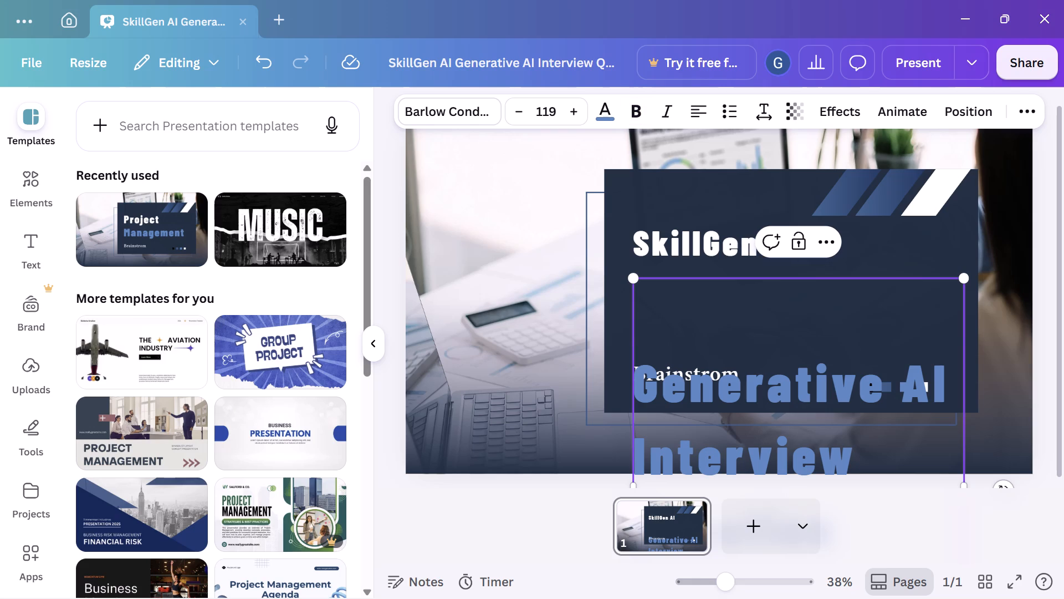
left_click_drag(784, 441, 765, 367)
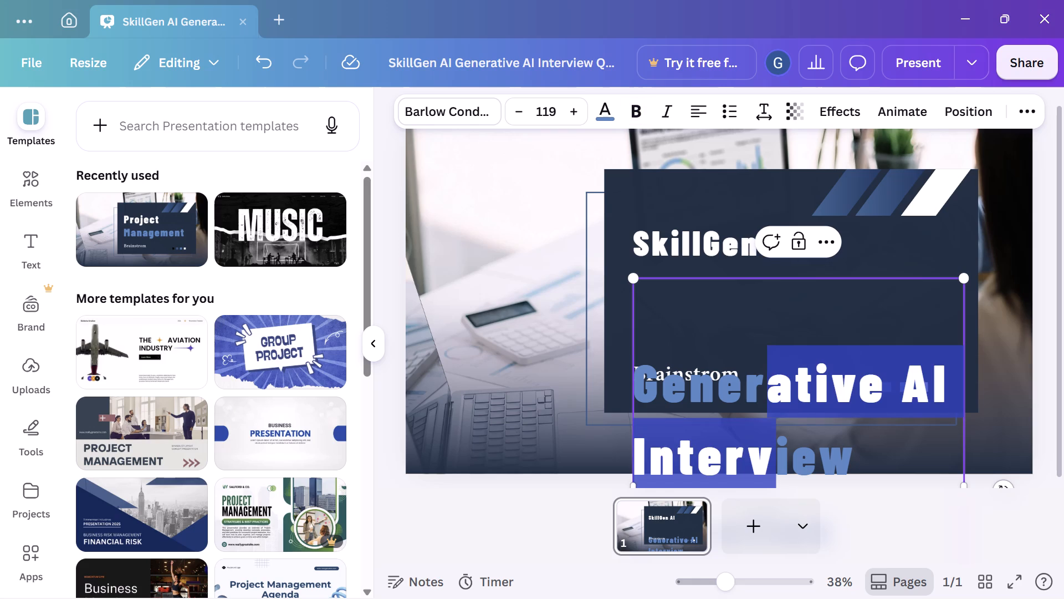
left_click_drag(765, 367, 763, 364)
Enlarge the blue text to size 143 from its upper-left corner and narrow its text box from the right side.
scroll(763, 364, "down", 1)
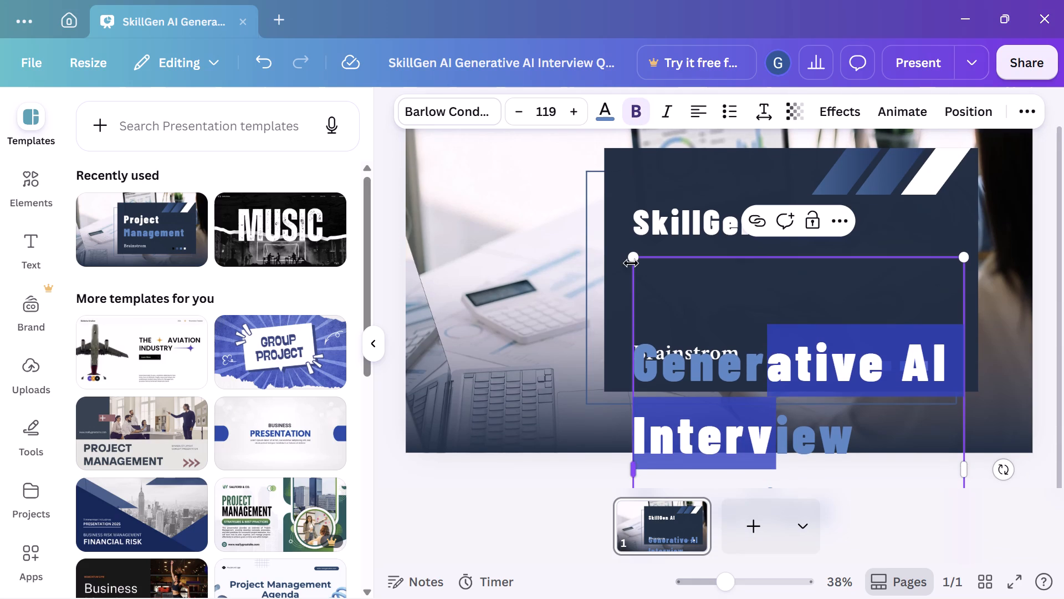
left_click_drag(630, 257, 563, 184)
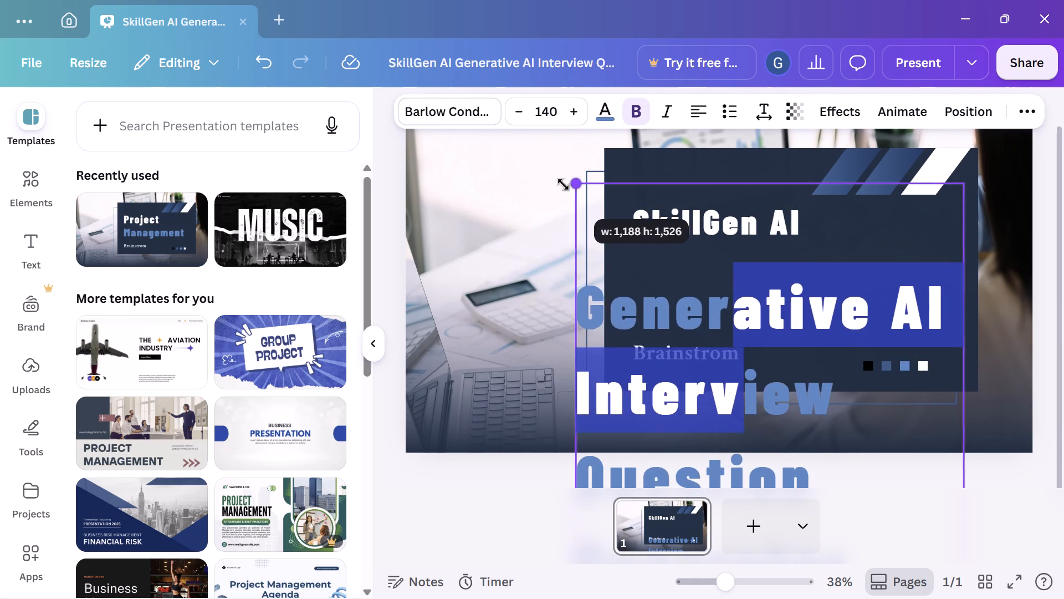
left_click_drag(563, 184, 560, 180)
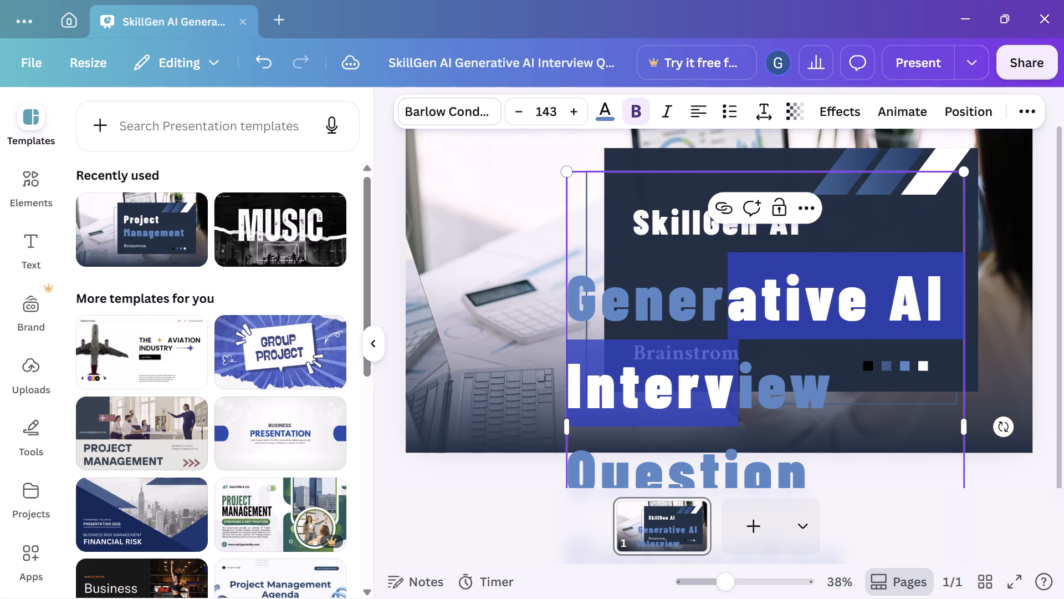
left_click_drag(964, 429, 901, 413)
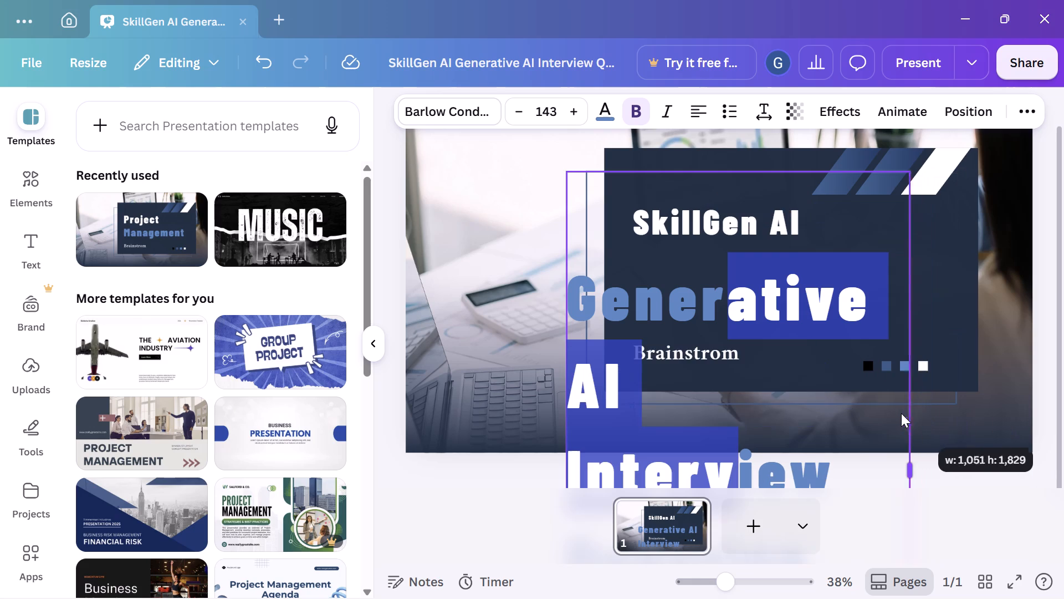
left_click_drag(901, 413, 853, 387)
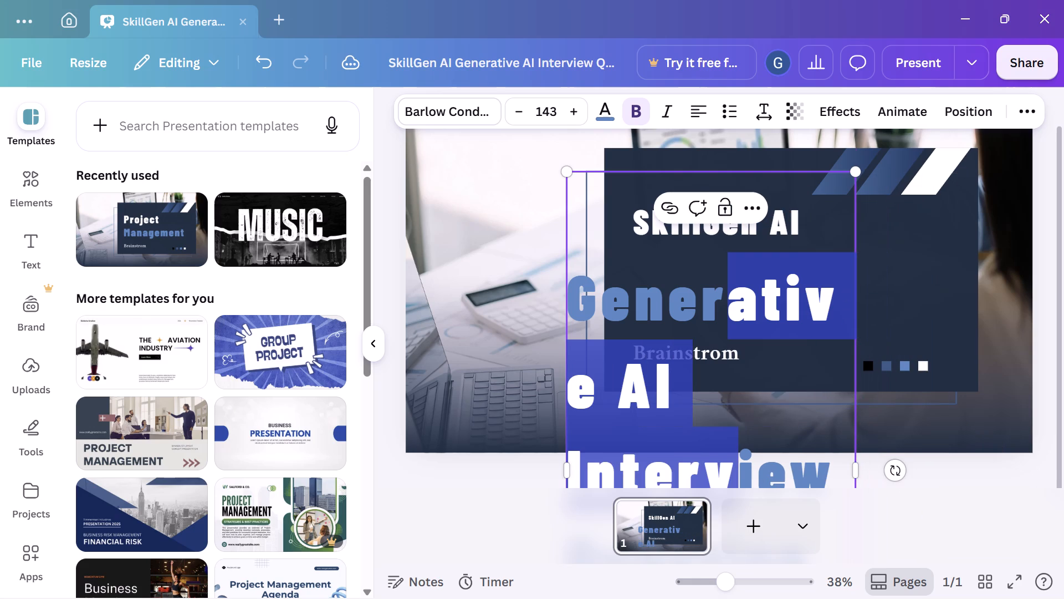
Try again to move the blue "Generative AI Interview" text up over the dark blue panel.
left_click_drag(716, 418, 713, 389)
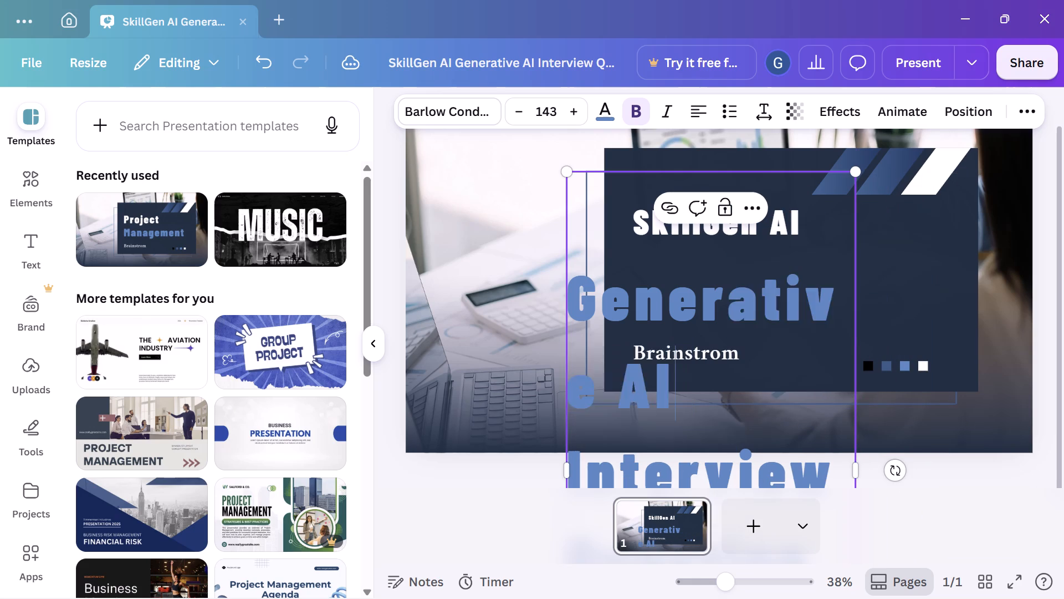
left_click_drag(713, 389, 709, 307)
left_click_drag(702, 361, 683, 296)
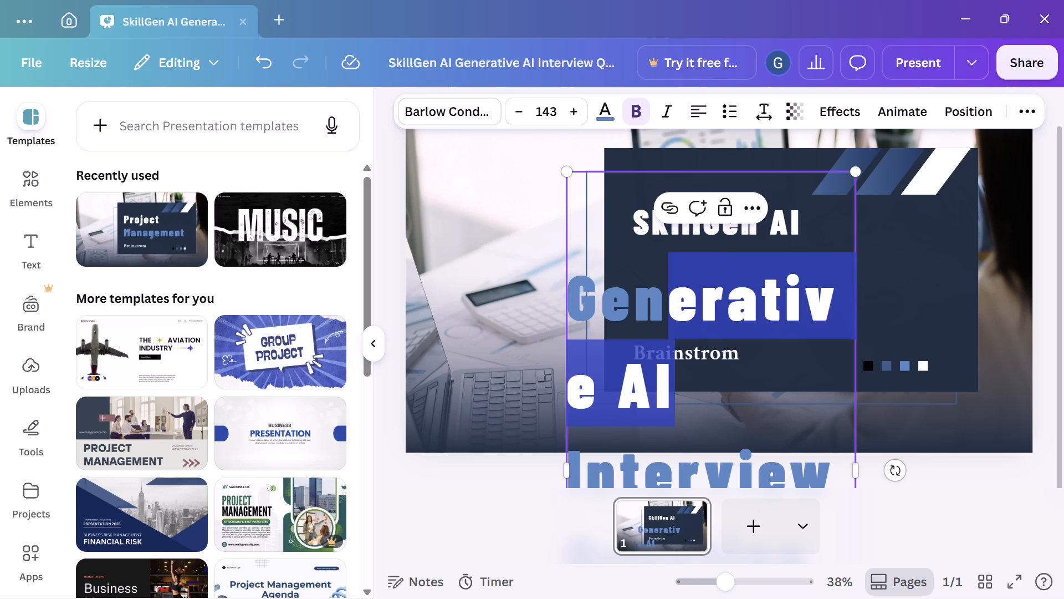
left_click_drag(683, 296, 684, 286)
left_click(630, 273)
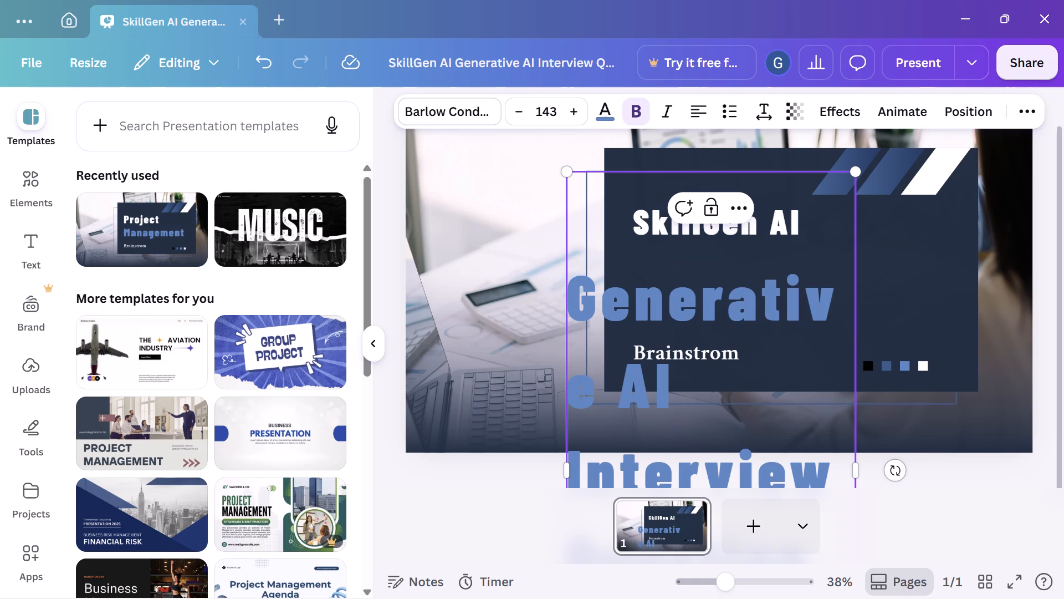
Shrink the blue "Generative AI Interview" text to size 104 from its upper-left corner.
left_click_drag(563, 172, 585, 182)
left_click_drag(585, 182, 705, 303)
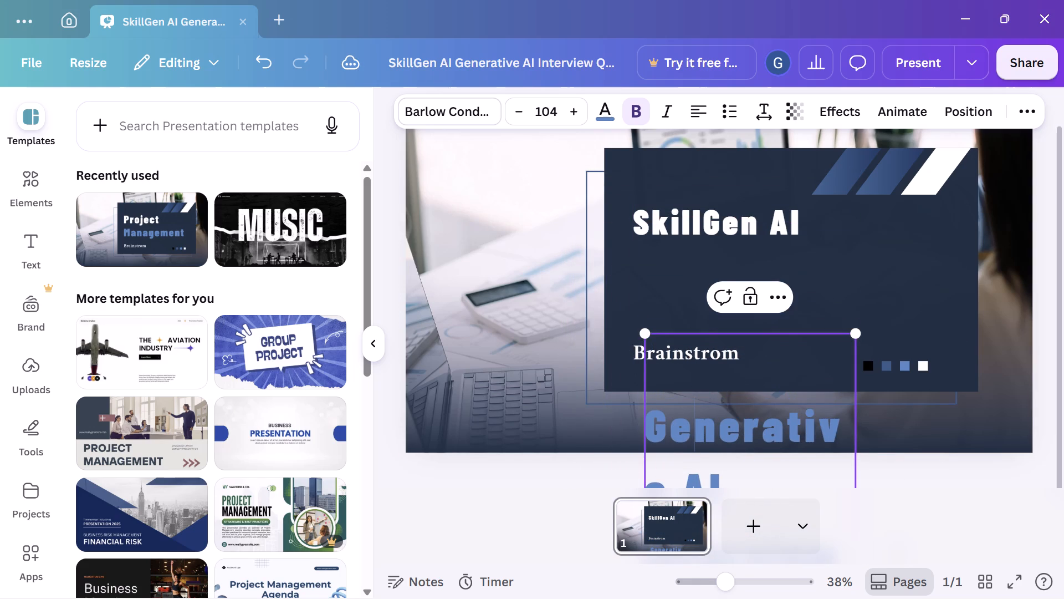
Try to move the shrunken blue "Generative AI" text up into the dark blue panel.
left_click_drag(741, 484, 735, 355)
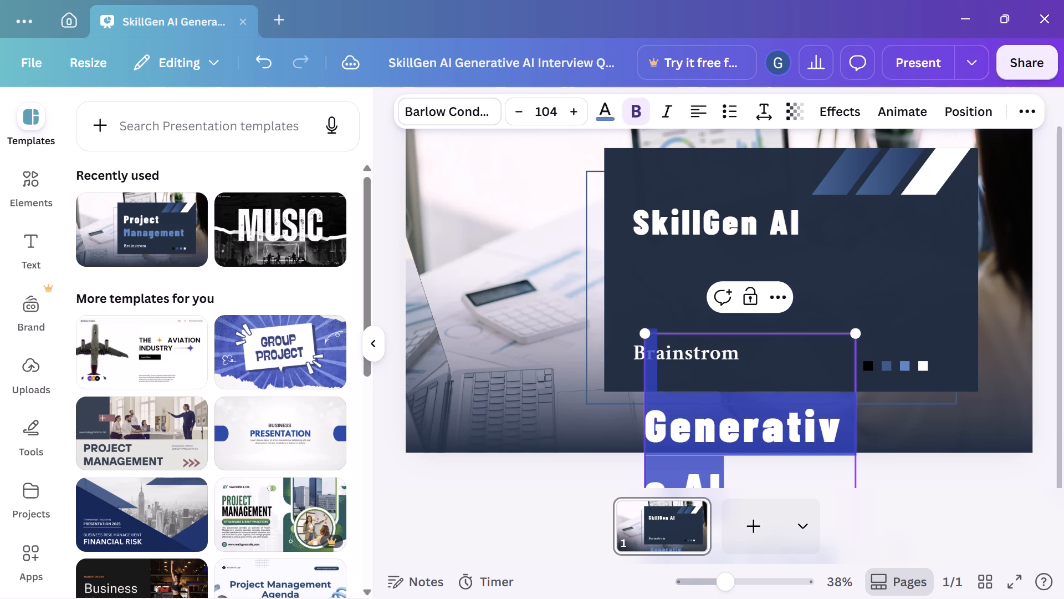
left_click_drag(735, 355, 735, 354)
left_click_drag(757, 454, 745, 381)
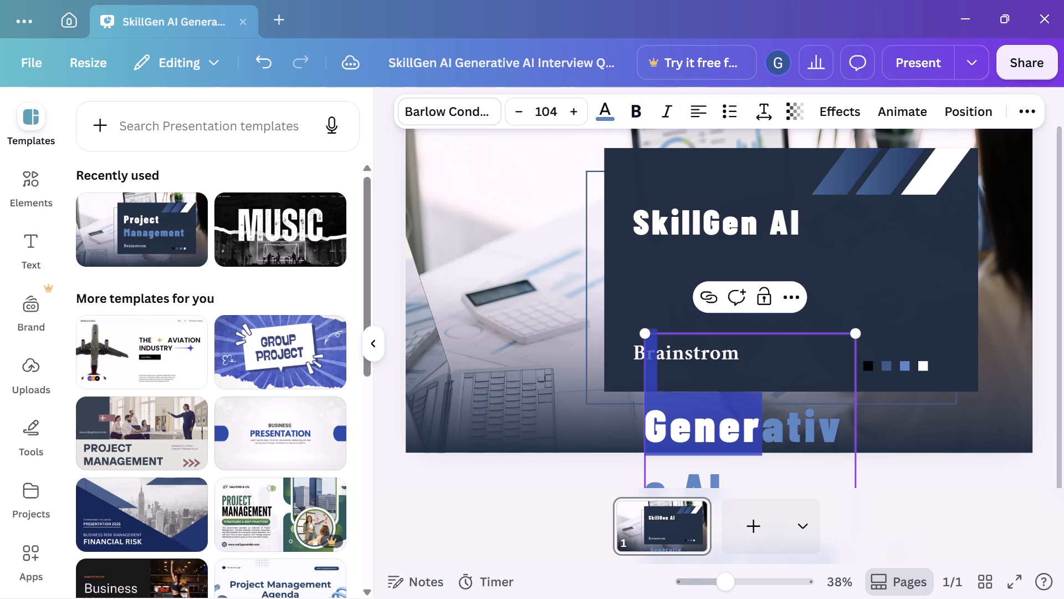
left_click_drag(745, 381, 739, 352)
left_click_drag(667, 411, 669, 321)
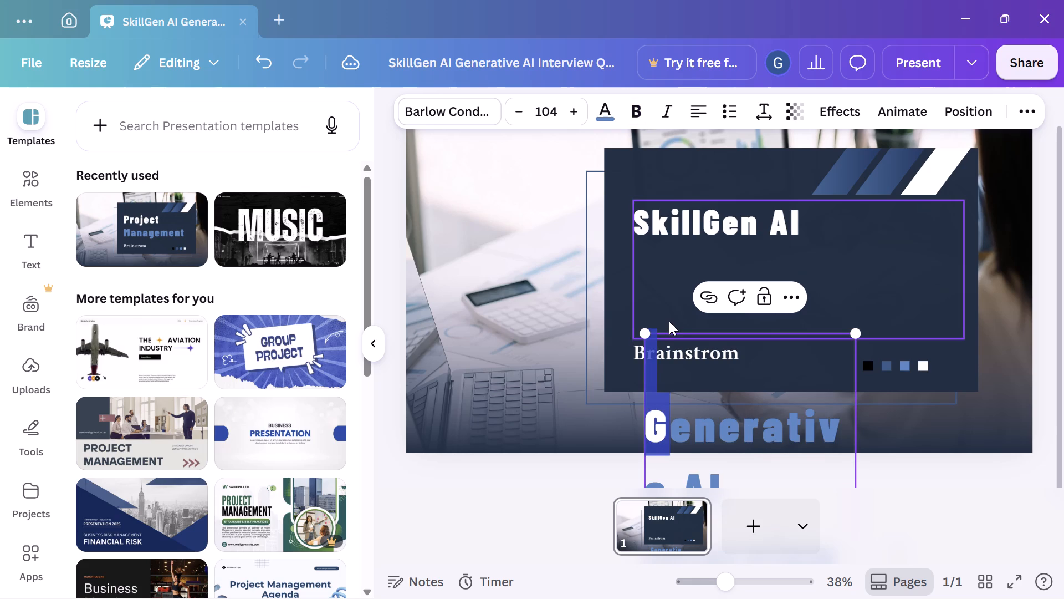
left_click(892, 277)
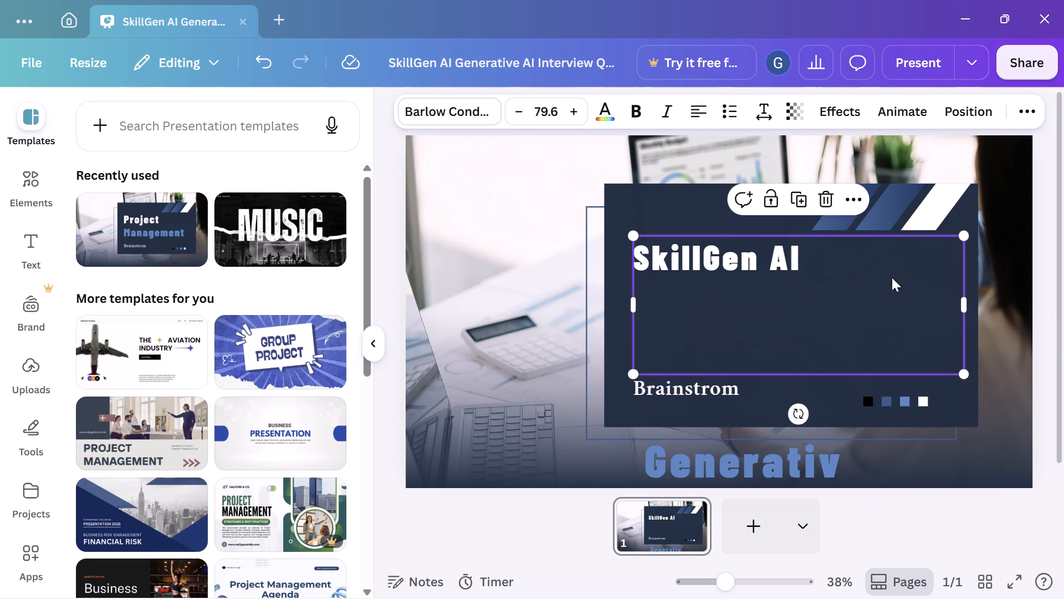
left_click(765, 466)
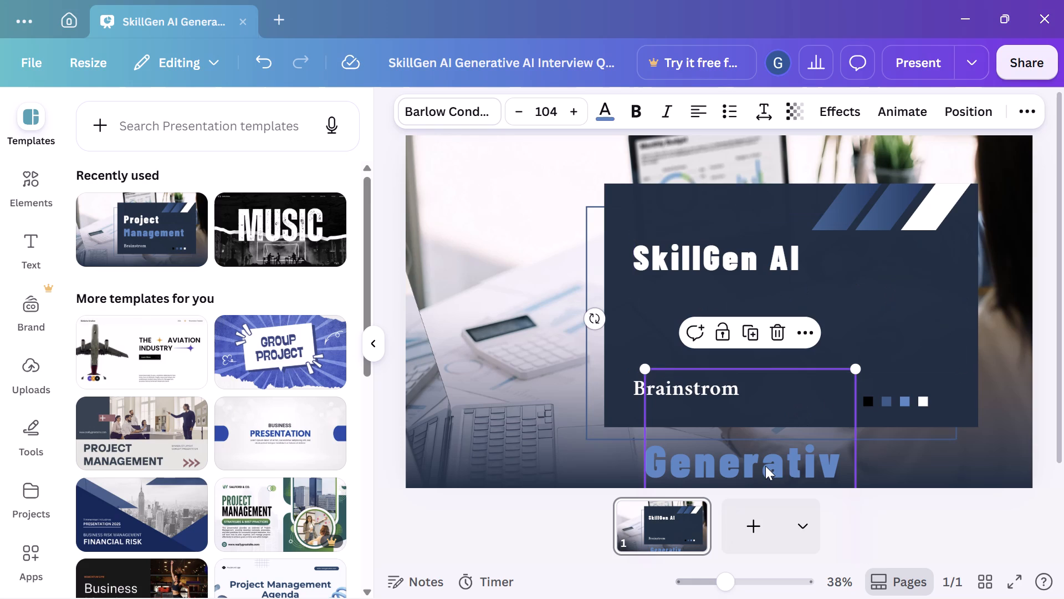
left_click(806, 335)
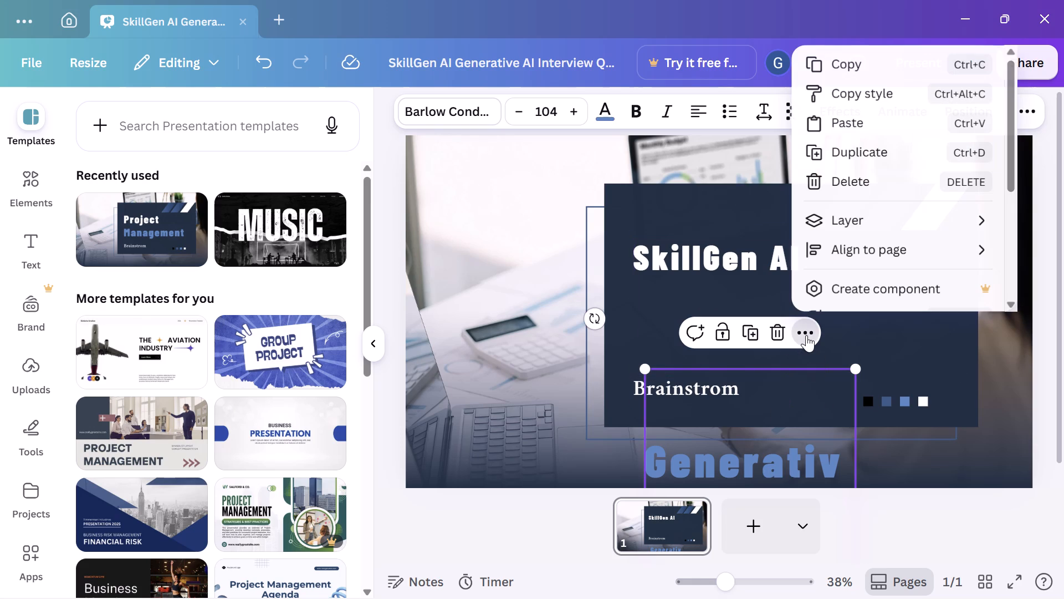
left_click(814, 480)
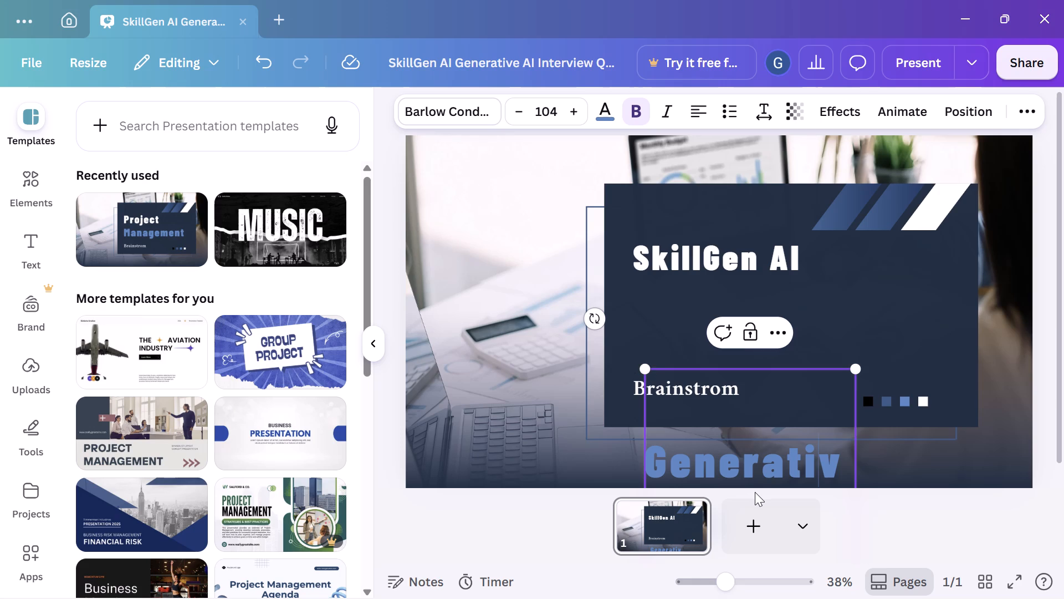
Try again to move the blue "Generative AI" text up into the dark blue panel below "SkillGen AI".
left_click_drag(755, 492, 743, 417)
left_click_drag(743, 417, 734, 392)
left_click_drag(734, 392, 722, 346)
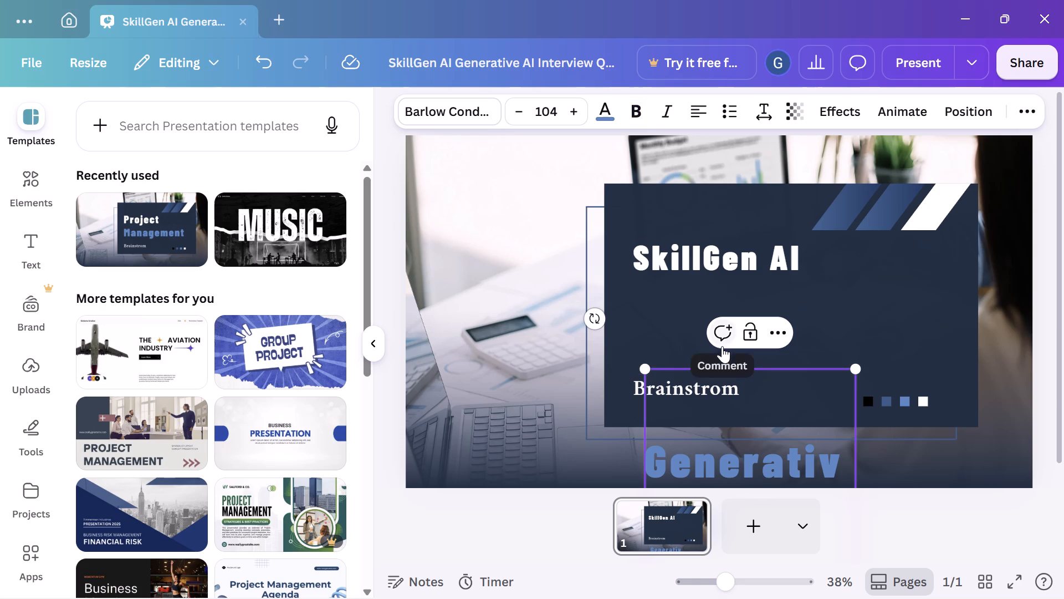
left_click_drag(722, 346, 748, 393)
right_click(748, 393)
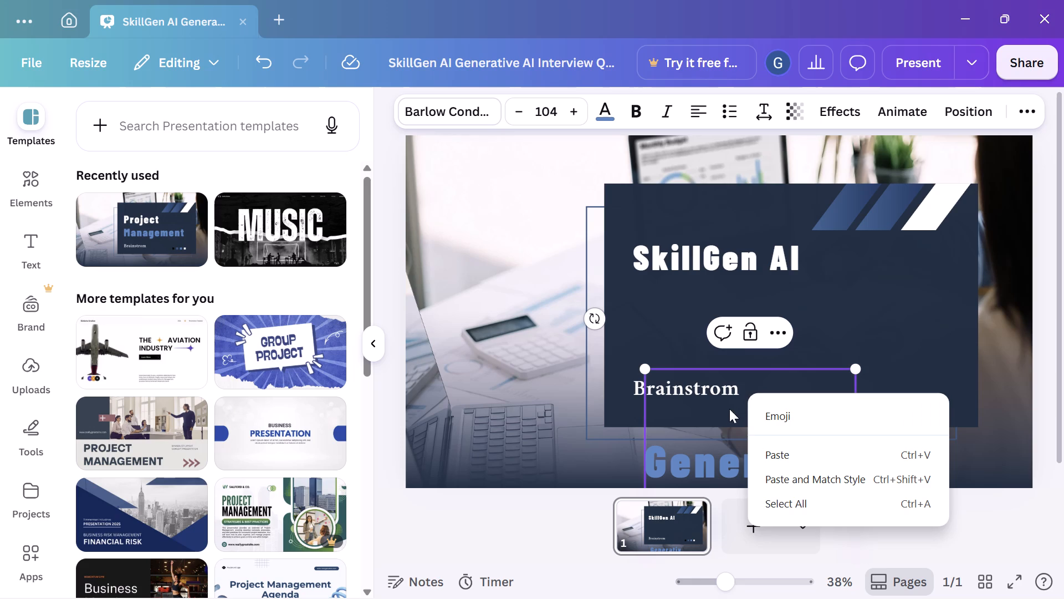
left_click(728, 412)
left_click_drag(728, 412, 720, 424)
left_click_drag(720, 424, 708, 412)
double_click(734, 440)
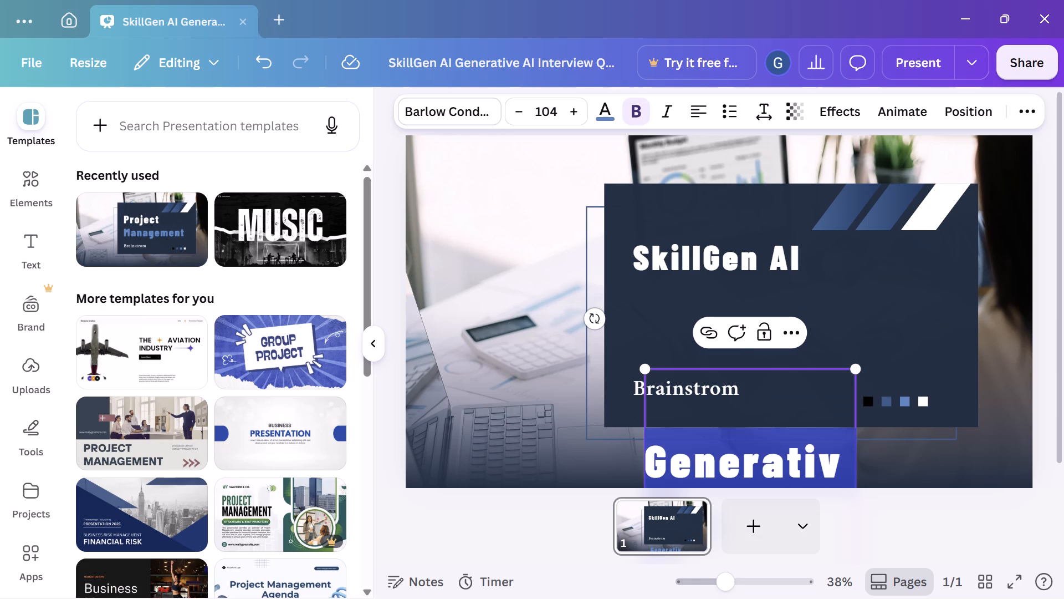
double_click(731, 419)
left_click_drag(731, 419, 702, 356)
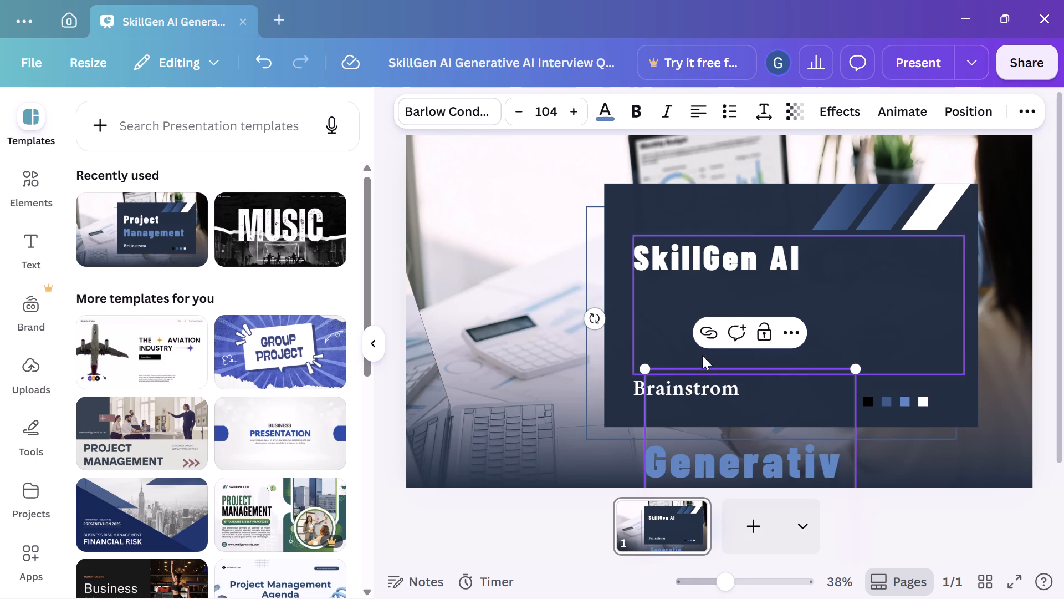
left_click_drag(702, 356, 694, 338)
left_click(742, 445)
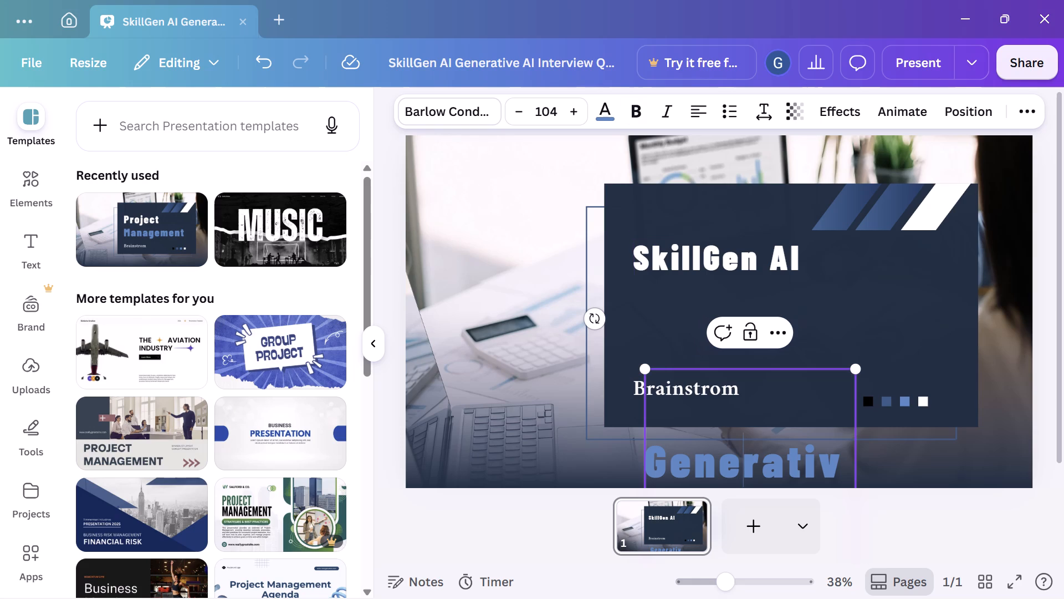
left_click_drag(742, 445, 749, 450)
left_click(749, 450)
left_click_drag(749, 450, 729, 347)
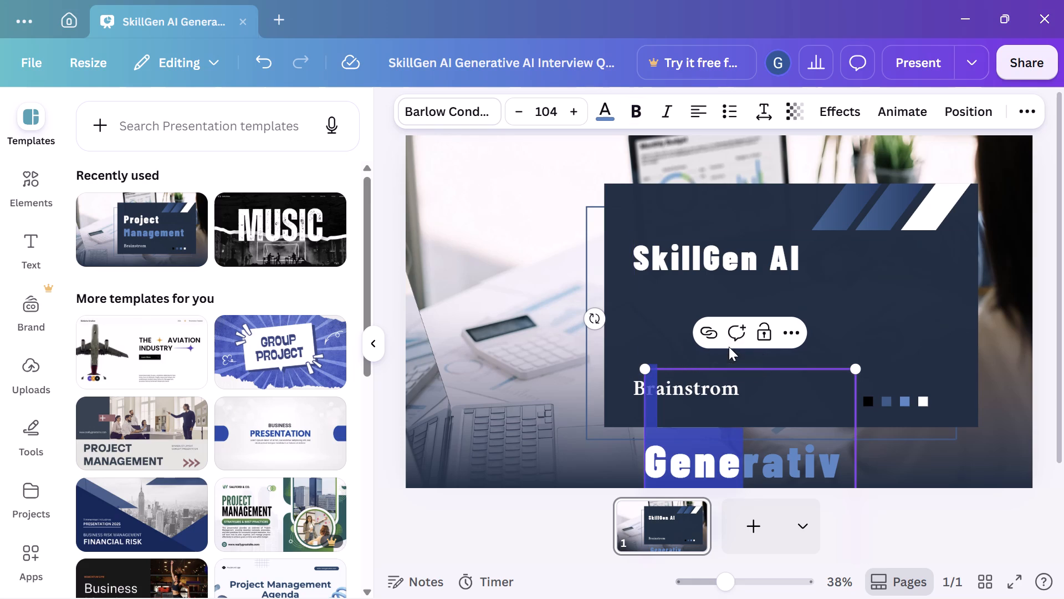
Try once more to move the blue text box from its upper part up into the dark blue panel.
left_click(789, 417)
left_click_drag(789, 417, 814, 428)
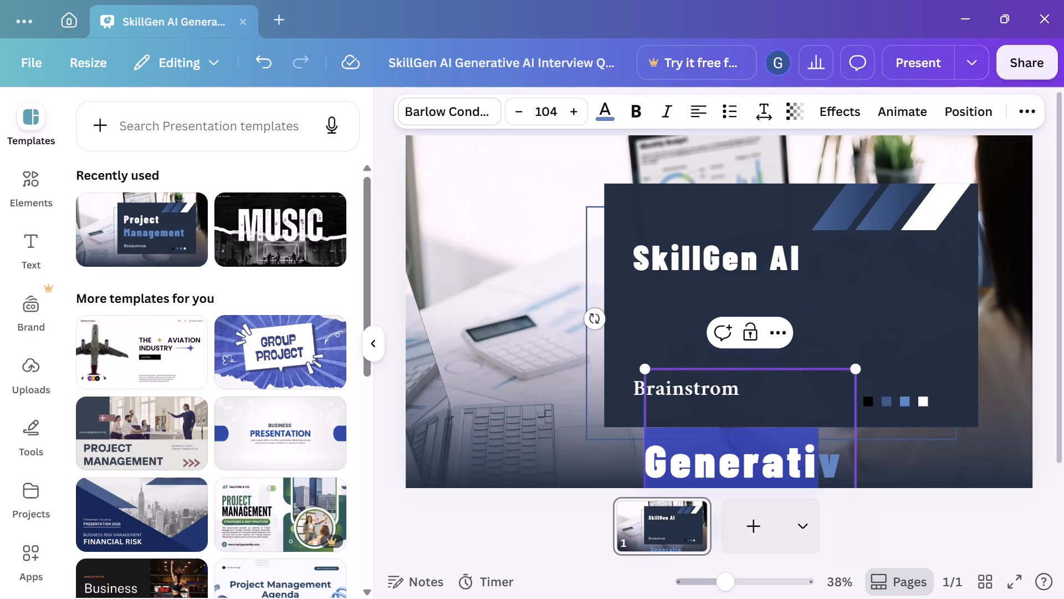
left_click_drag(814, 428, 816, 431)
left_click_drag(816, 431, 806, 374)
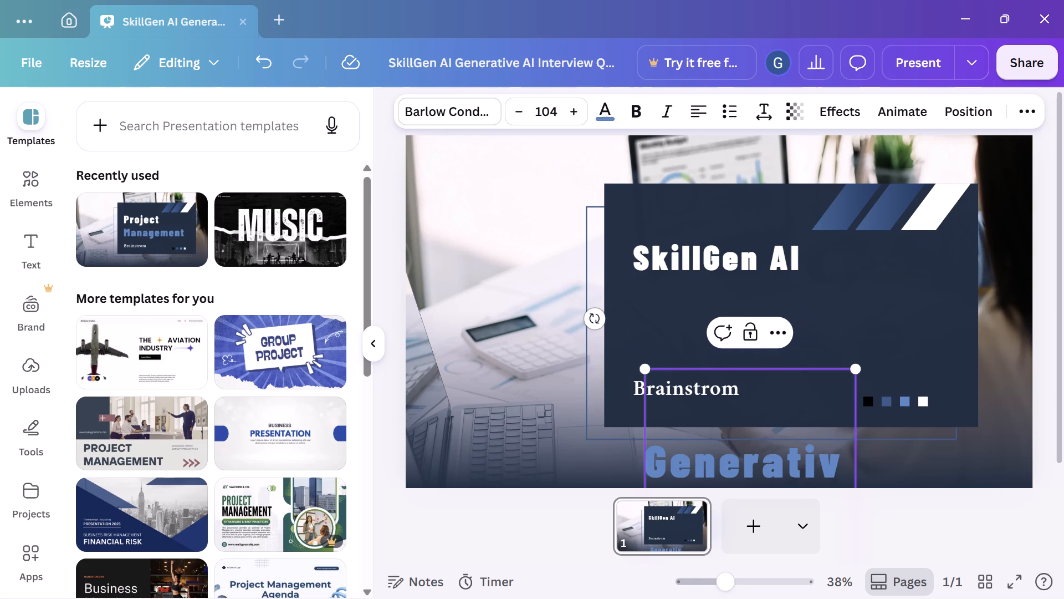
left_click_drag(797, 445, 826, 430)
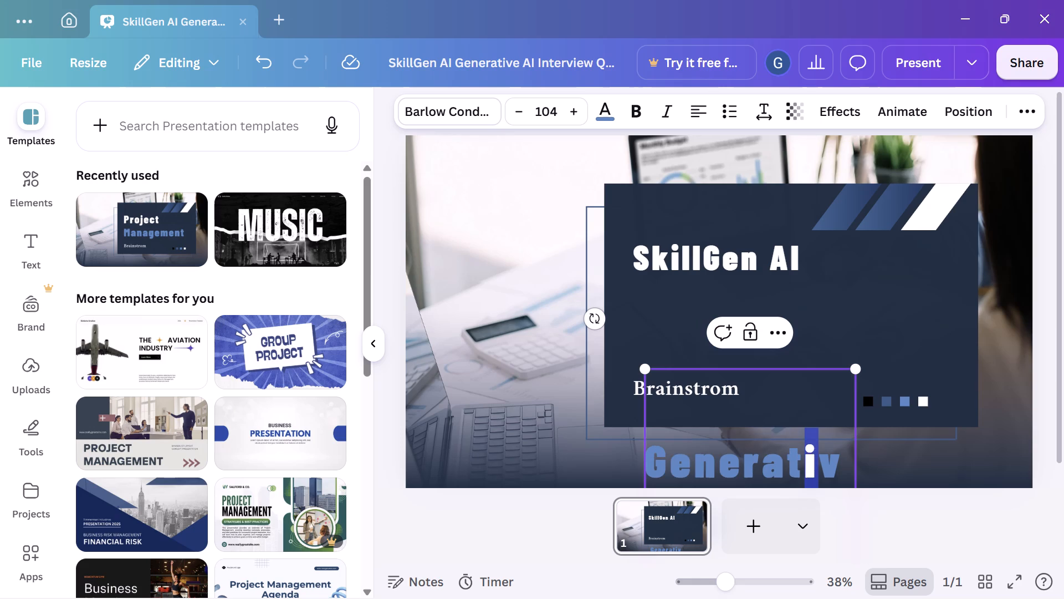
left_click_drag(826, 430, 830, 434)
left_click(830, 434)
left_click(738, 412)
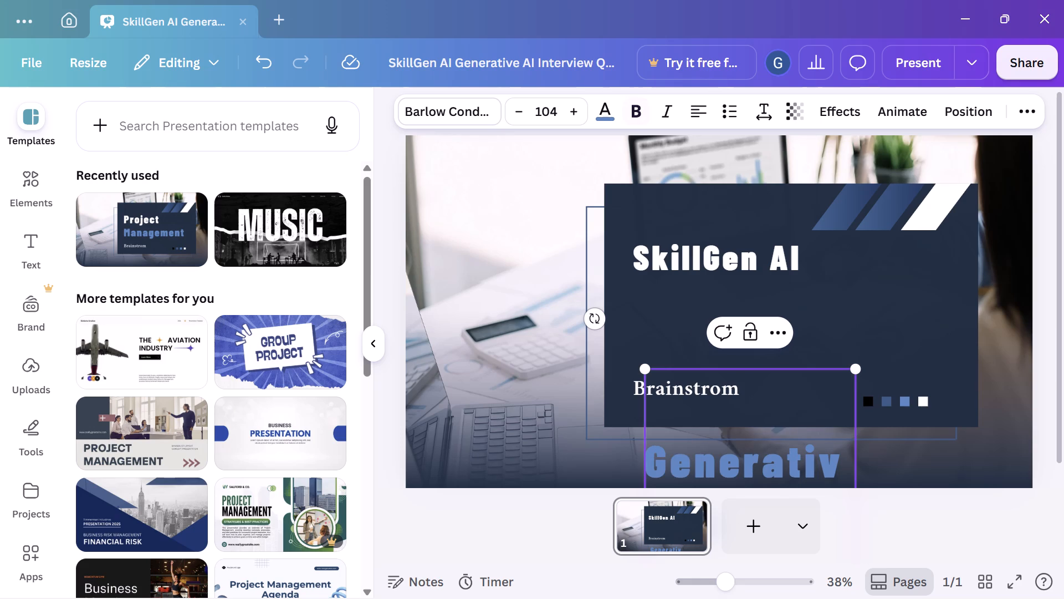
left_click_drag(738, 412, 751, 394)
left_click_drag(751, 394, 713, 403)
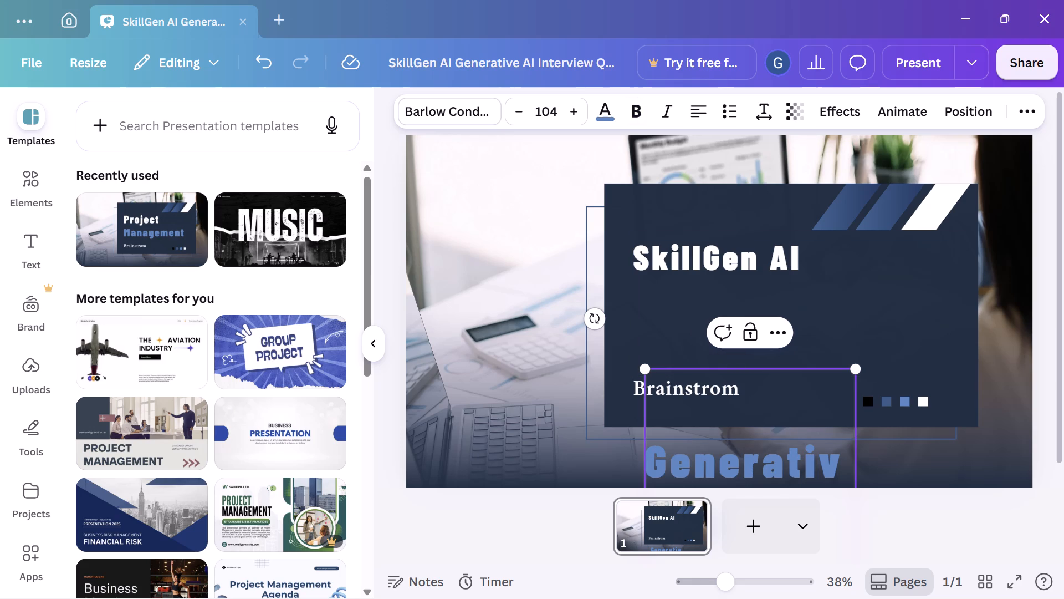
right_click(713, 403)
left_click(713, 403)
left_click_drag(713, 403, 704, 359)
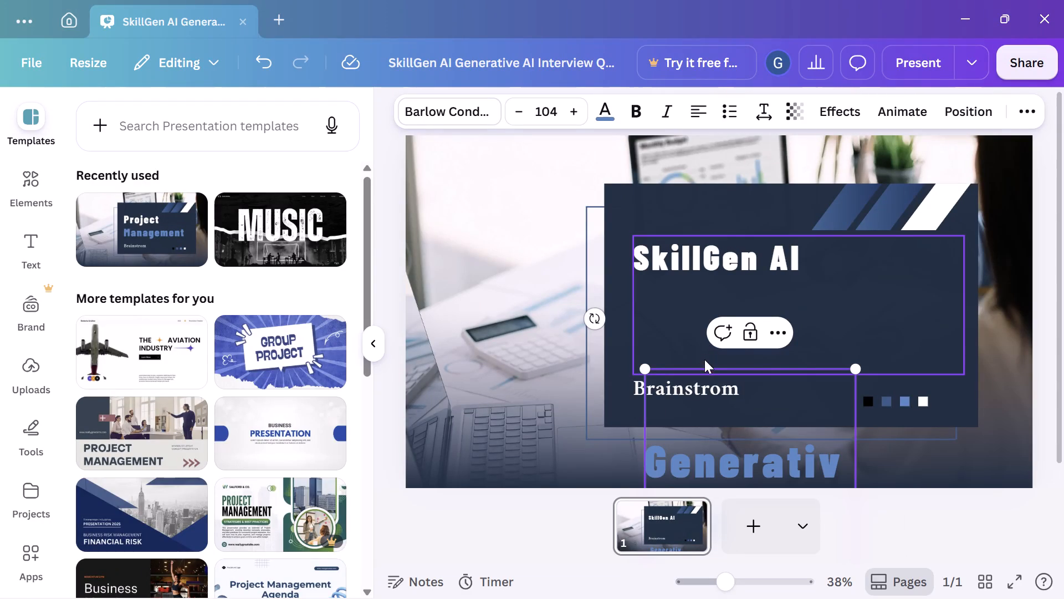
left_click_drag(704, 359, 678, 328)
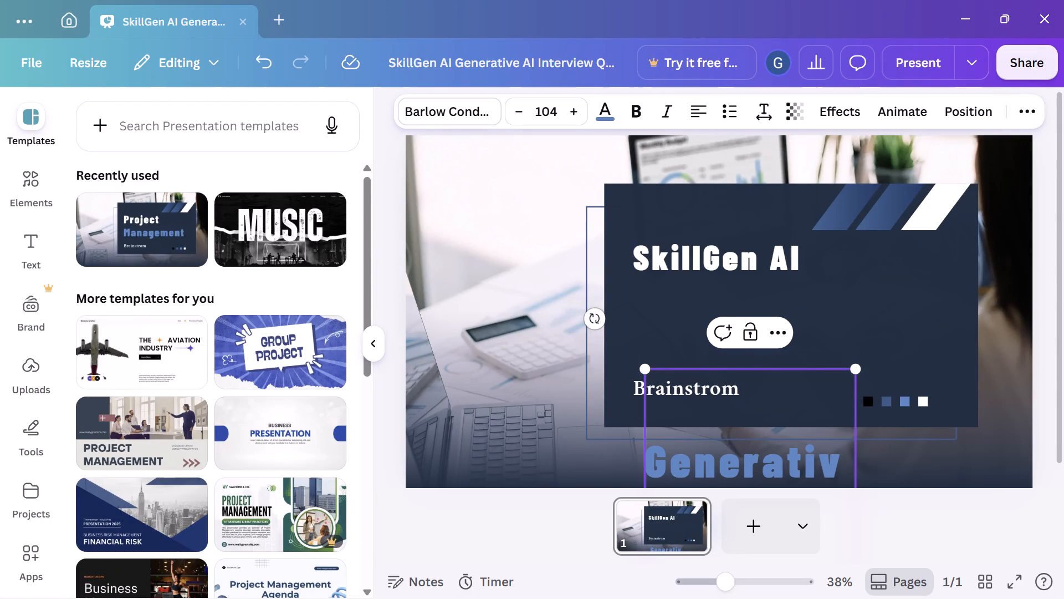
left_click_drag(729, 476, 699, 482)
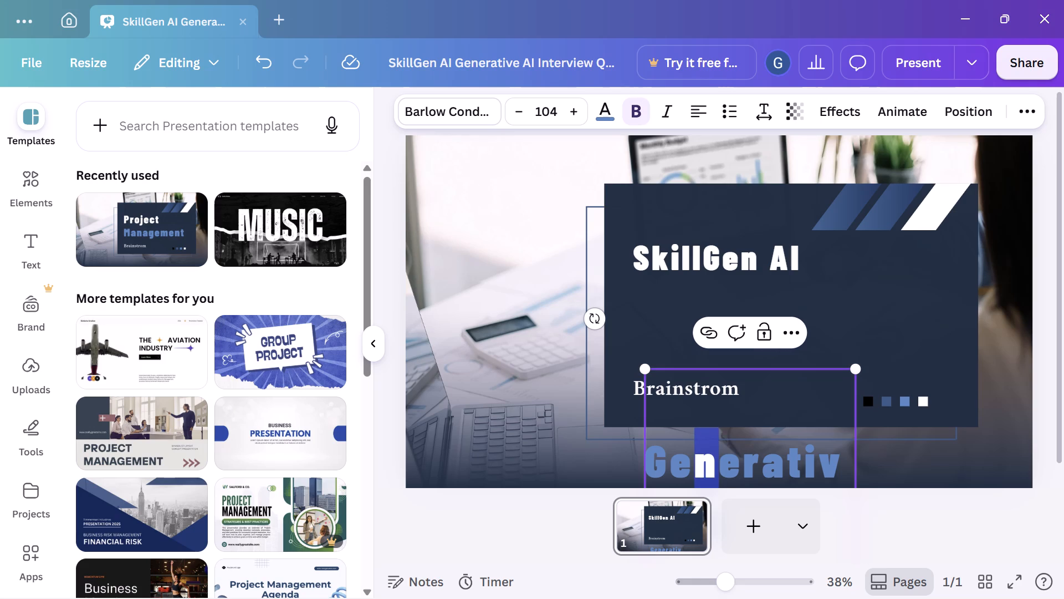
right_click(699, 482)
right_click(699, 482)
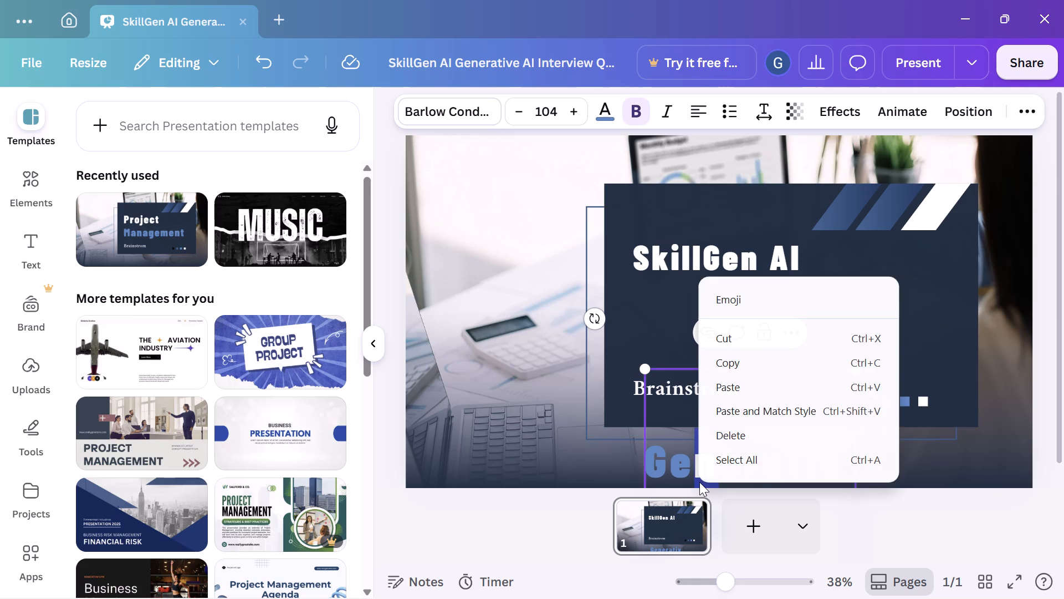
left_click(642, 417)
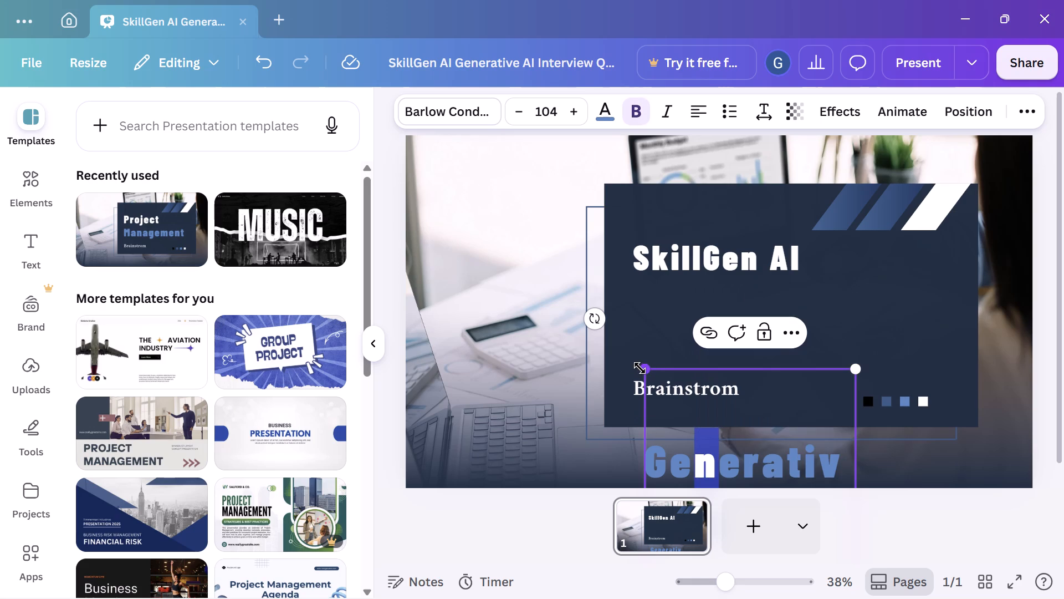
Enlarge the blue text to size 149 from its upper-left corner so it overlaps the dark blue panel.
left_click_drag(640, 368, 548, 188)
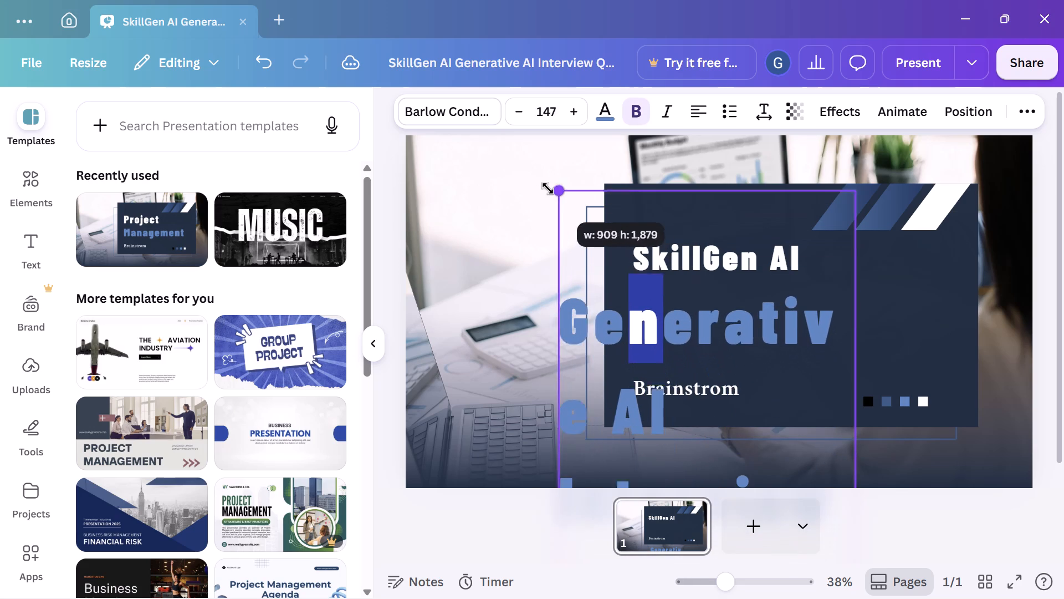
left_click_drag(548, 188, 546, 184)
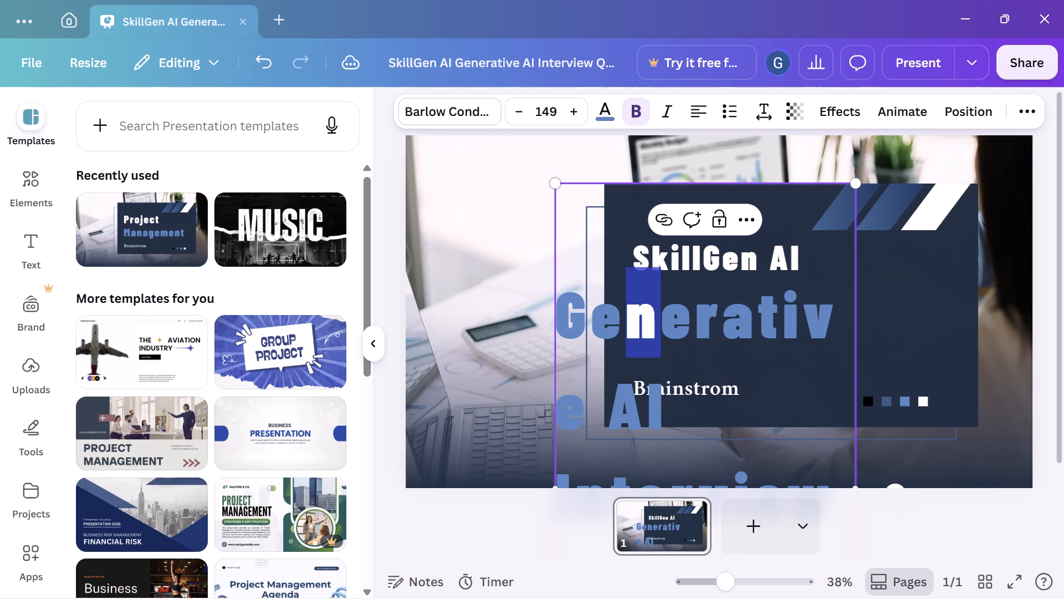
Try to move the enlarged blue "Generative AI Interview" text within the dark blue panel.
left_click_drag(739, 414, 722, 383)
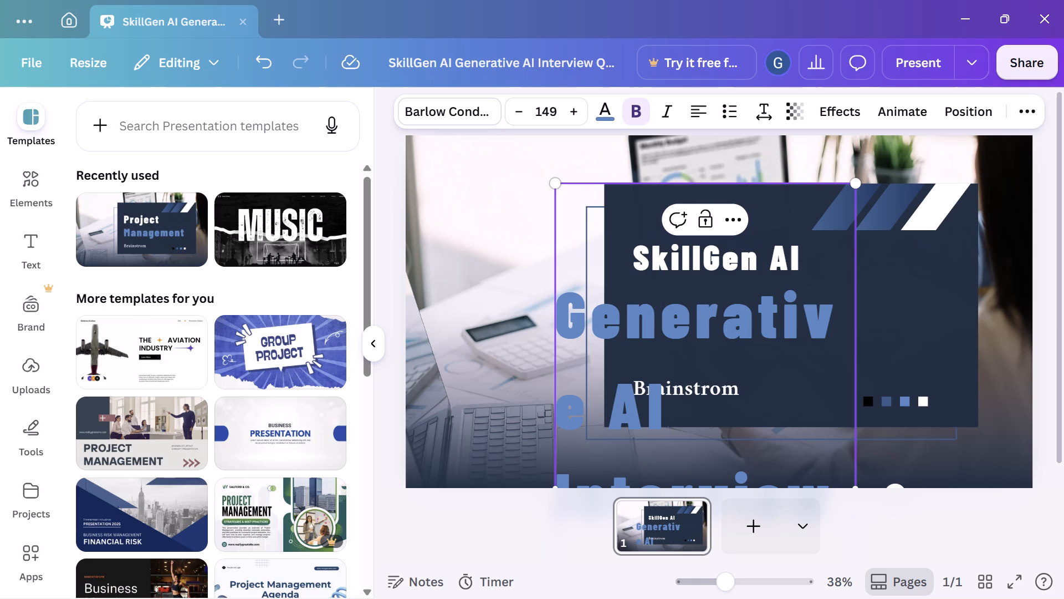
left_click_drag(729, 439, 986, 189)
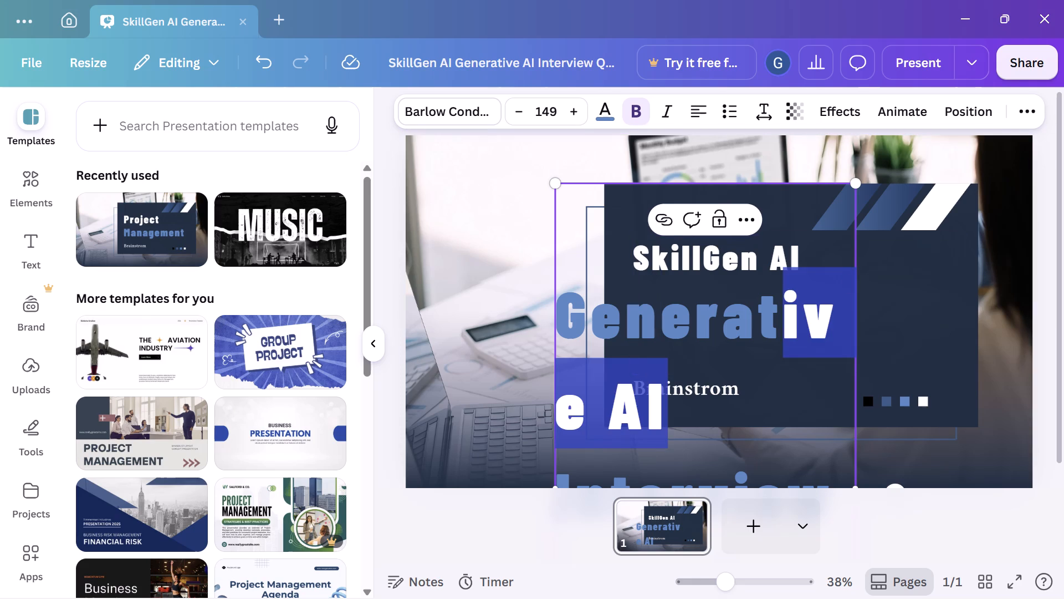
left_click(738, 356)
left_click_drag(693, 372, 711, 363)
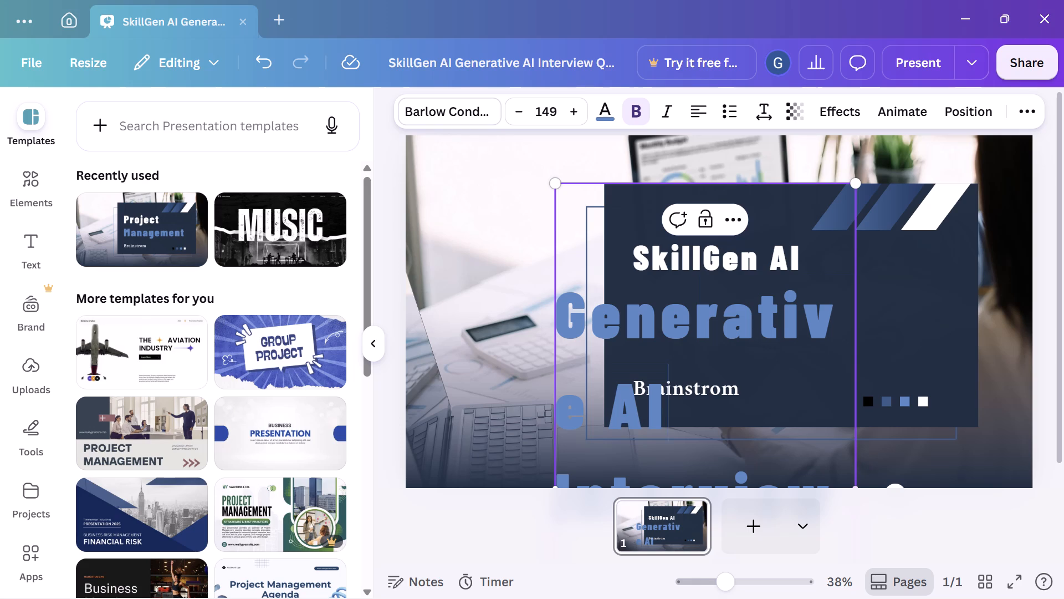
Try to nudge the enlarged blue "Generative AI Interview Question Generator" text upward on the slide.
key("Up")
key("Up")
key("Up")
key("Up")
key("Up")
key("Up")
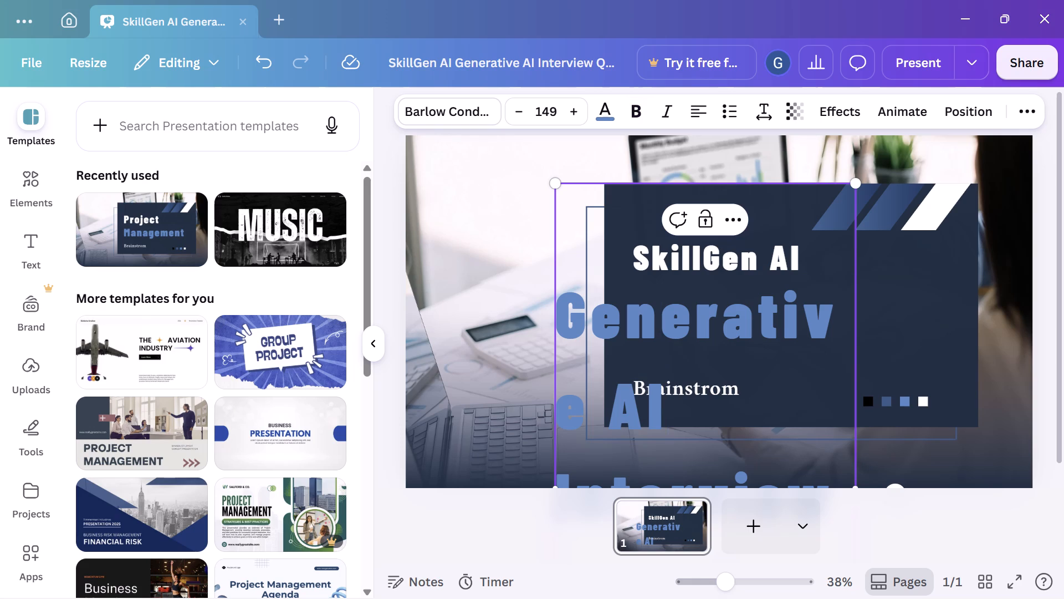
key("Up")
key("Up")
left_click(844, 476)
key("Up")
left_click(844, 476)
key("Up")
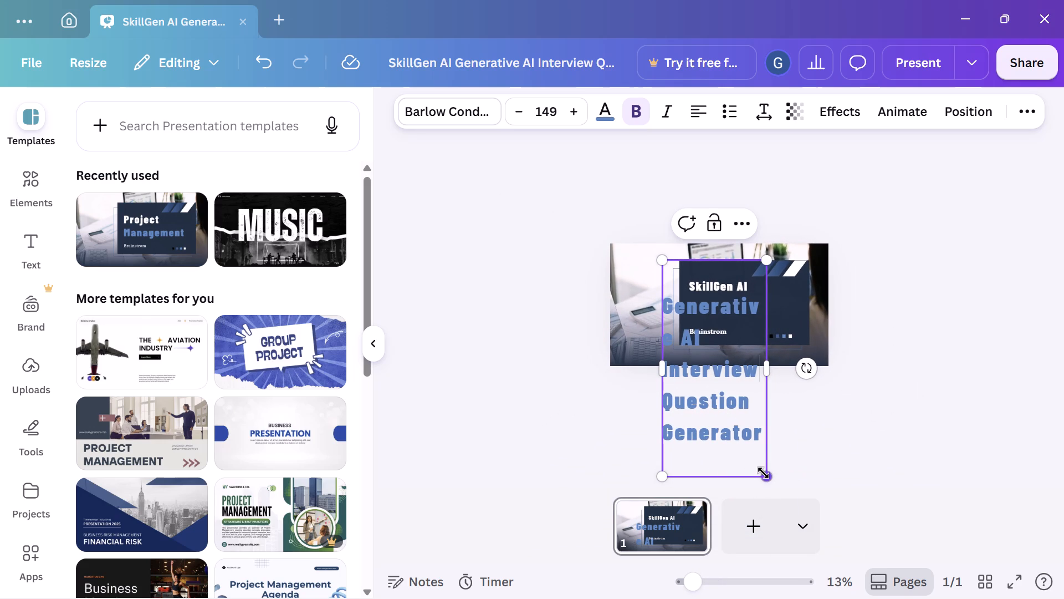
Shrink the blue subtitle text to size 58.4 and widen its box to the dark blue panel's right edge.
left_click_drag(764, 474, 730, 400)
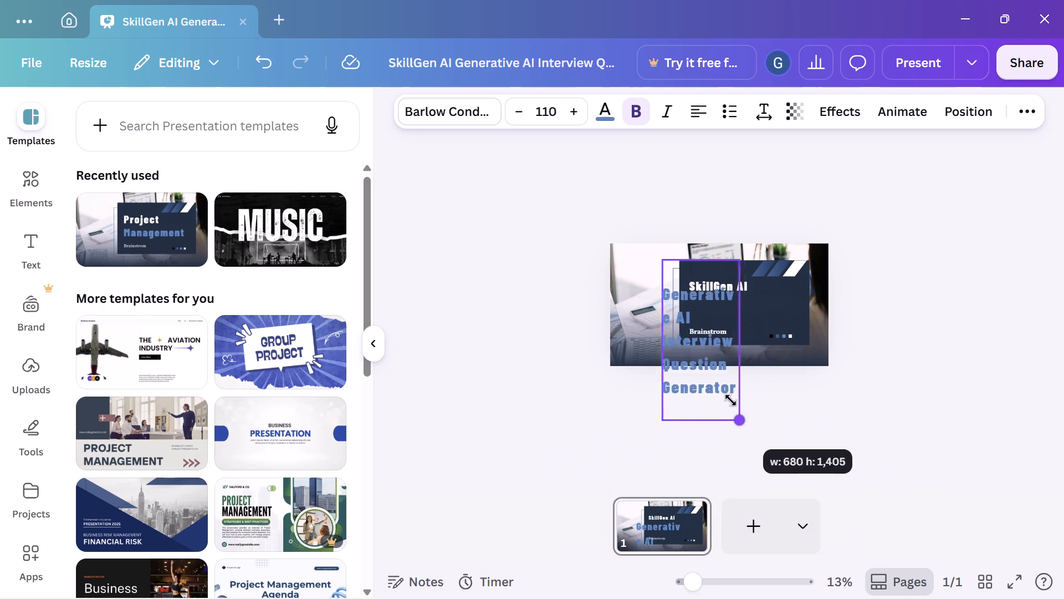
left_click_drag(730, 400, 704, 337)
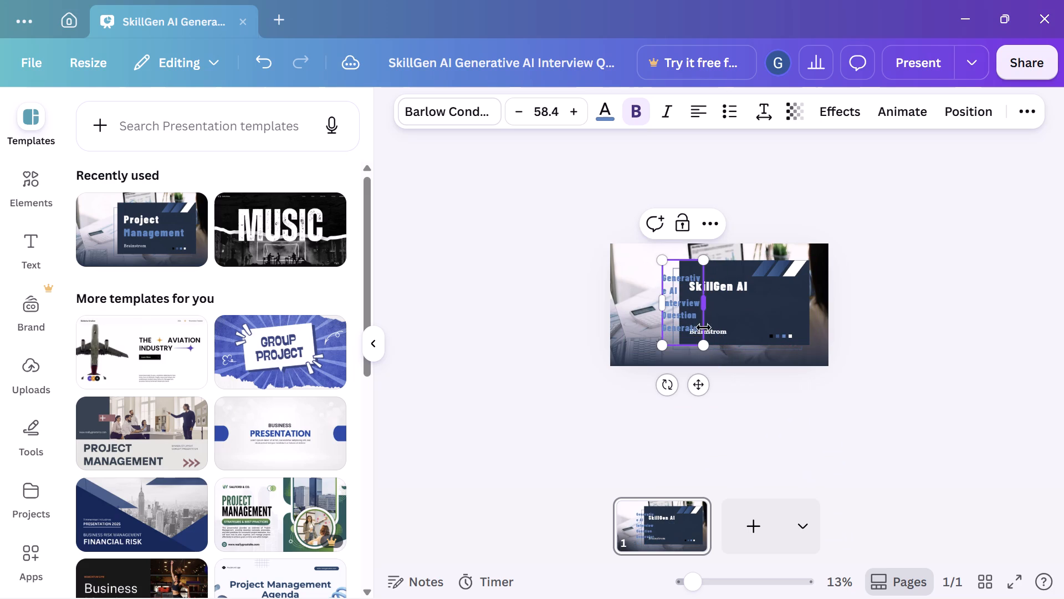
left_click_drag(707, 304, 799, 314)
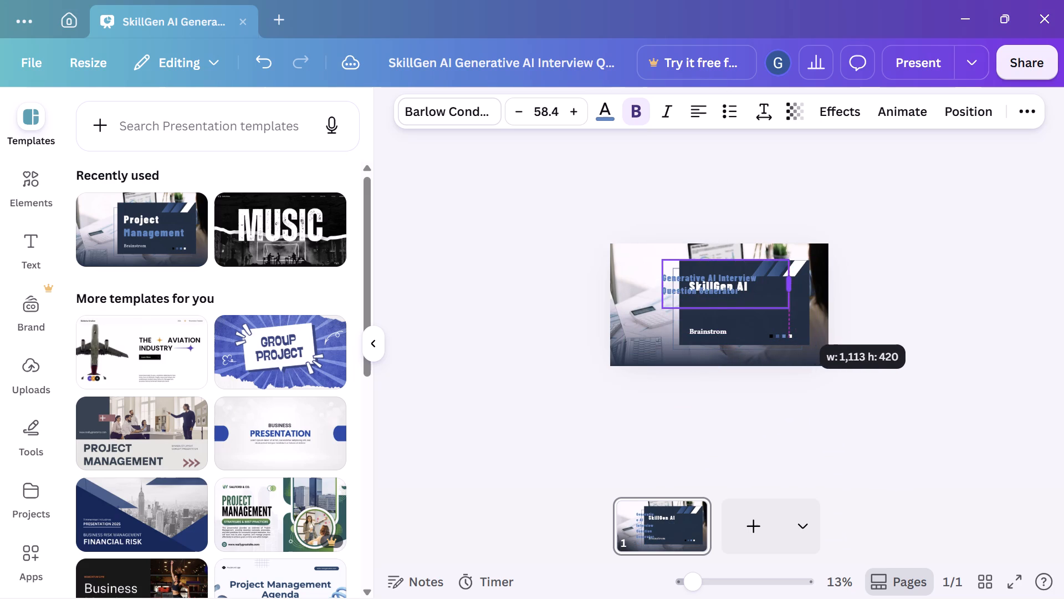
left_click_drag(799, 314, 814, 317)
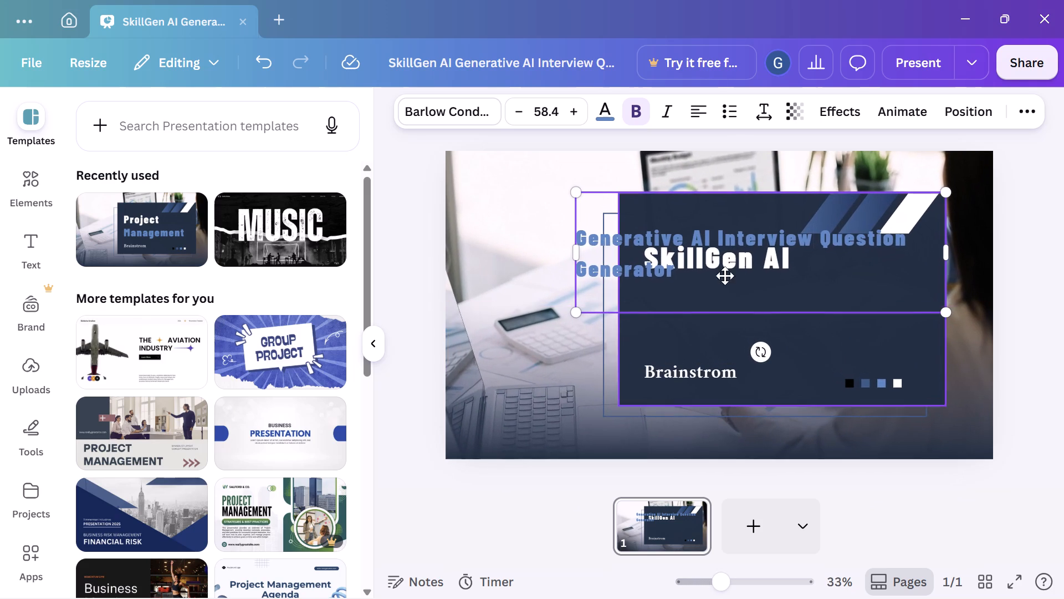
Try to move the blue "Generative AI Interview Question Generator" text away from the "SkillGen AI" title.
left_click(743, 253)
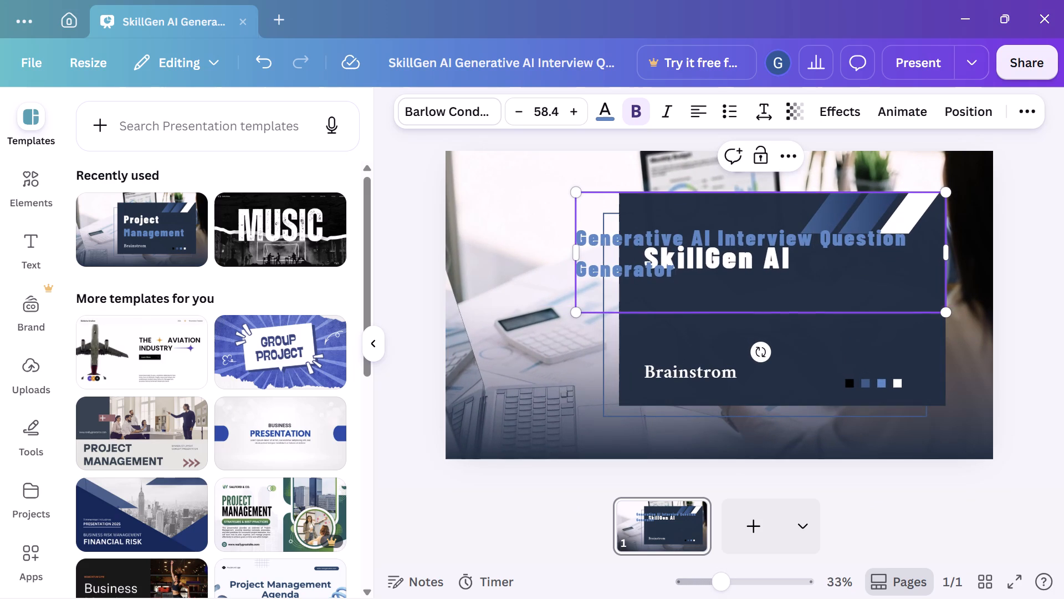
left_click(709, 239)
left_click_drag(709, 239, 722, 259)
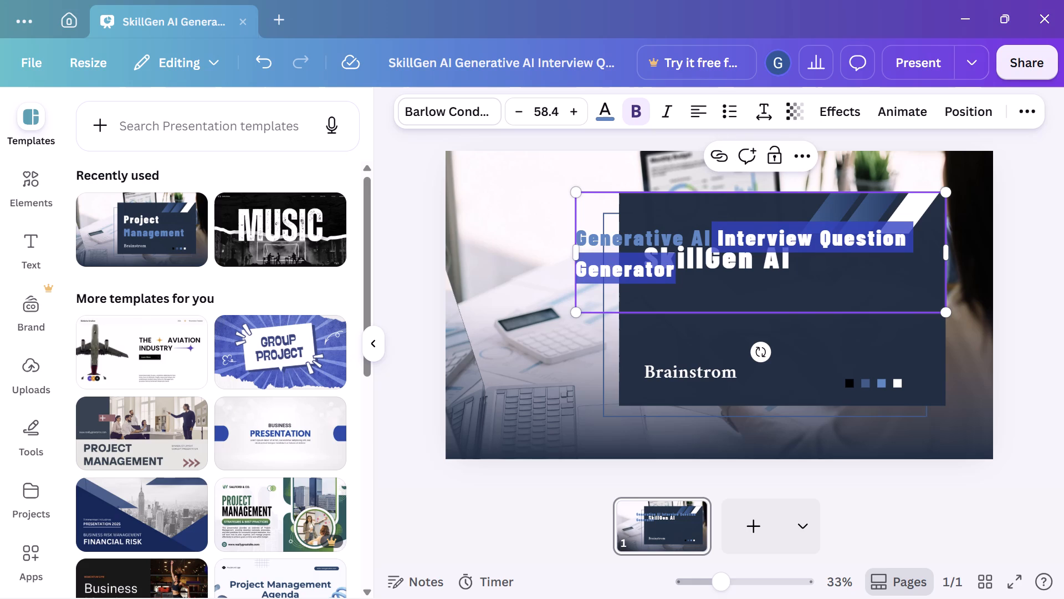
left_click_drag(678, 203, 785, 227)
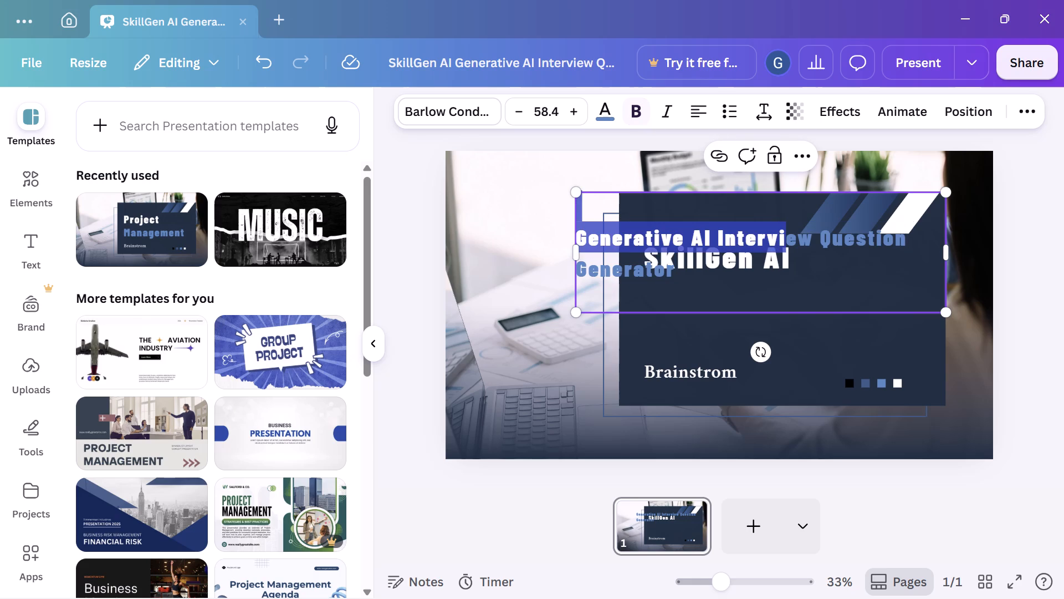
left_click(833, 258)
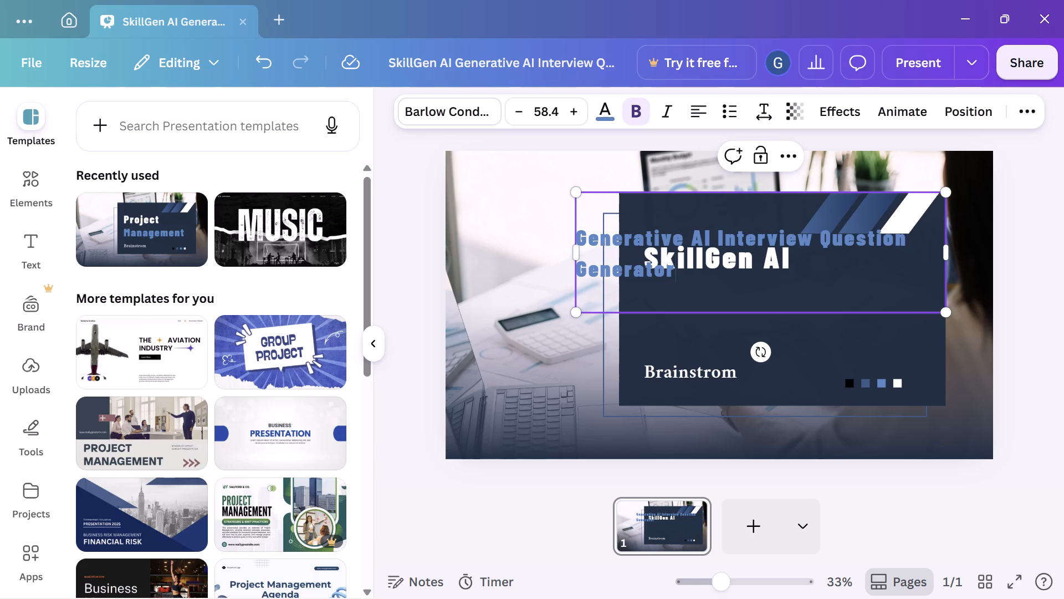
Align the blue subtitle's left edge with "SkillGen AI" and place its two lines just below that title.
left_click_drag(574, 256, 640, 269)
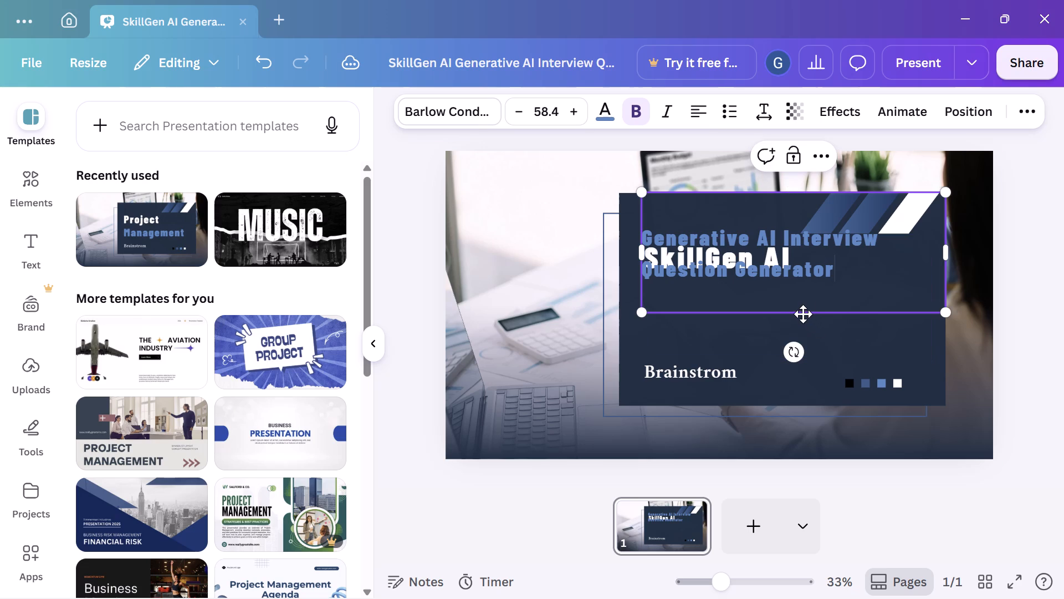
left_click_drag(803, 314, 803, 397)
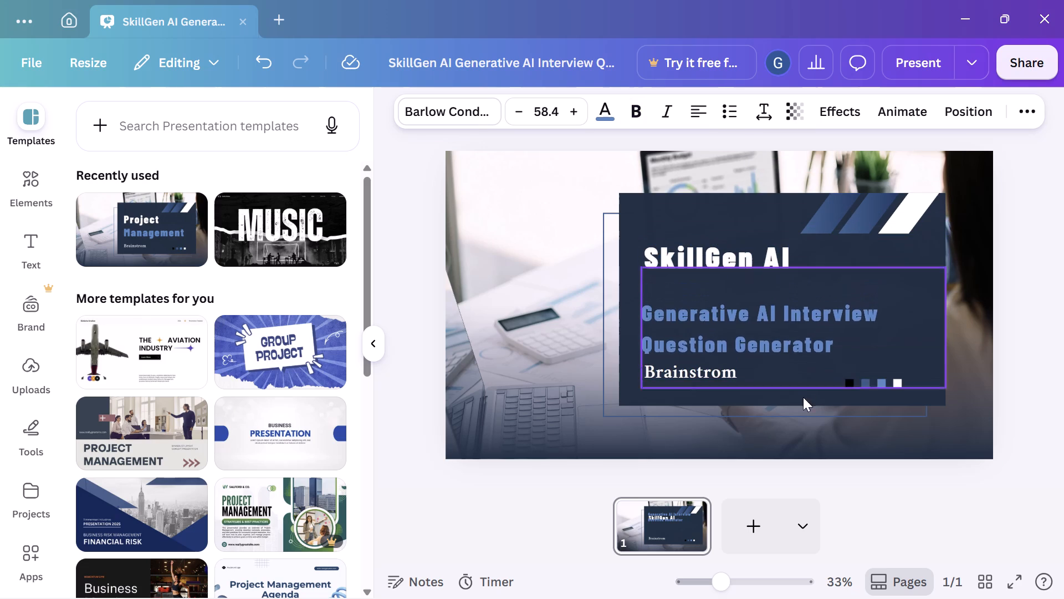
left_click_drag(803, 397, 805, 369)
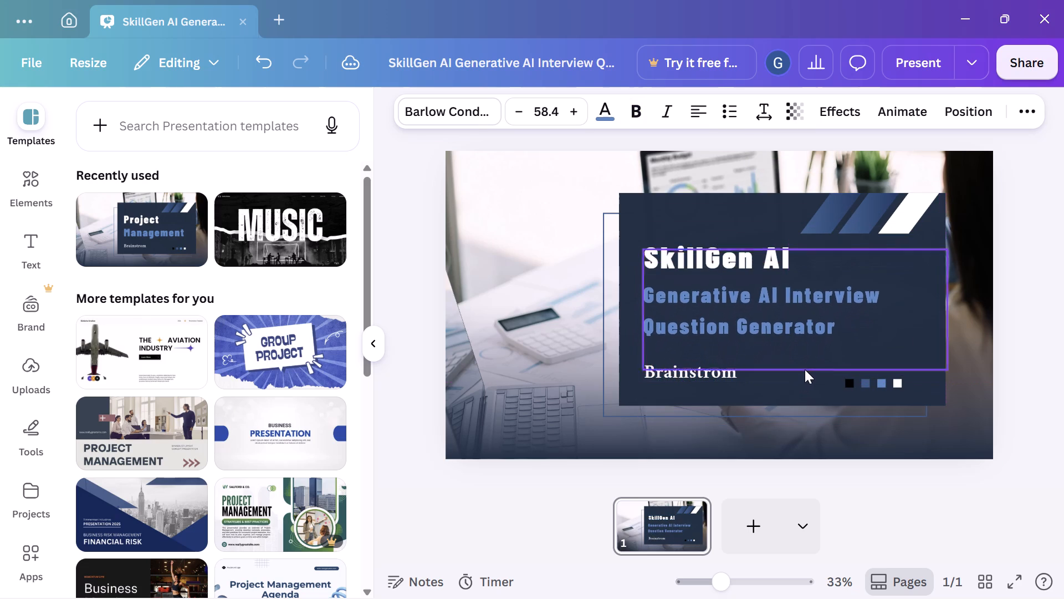
left_click_drag(805, 369, 807, 367)
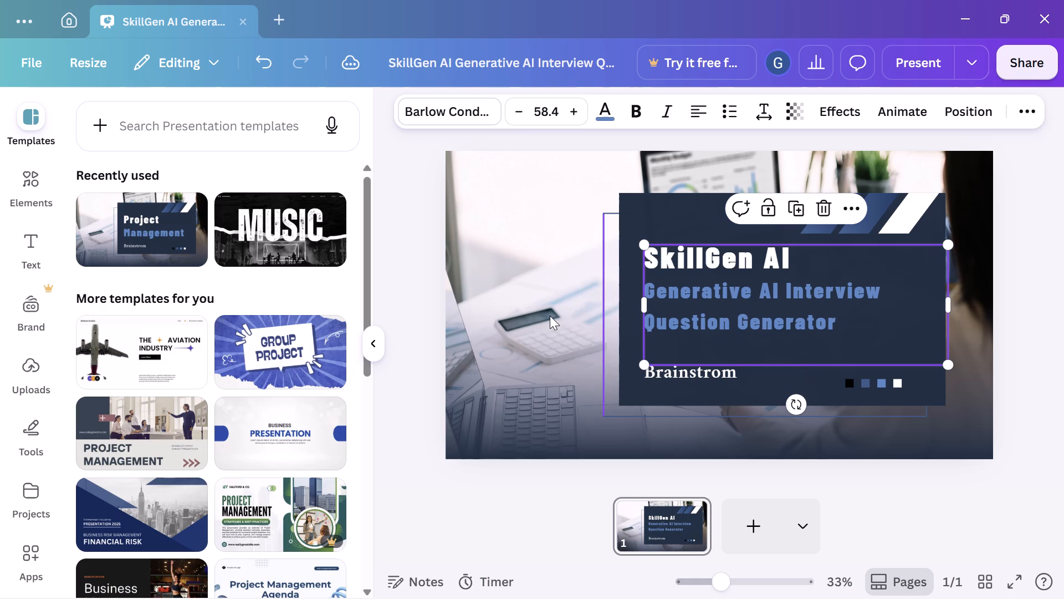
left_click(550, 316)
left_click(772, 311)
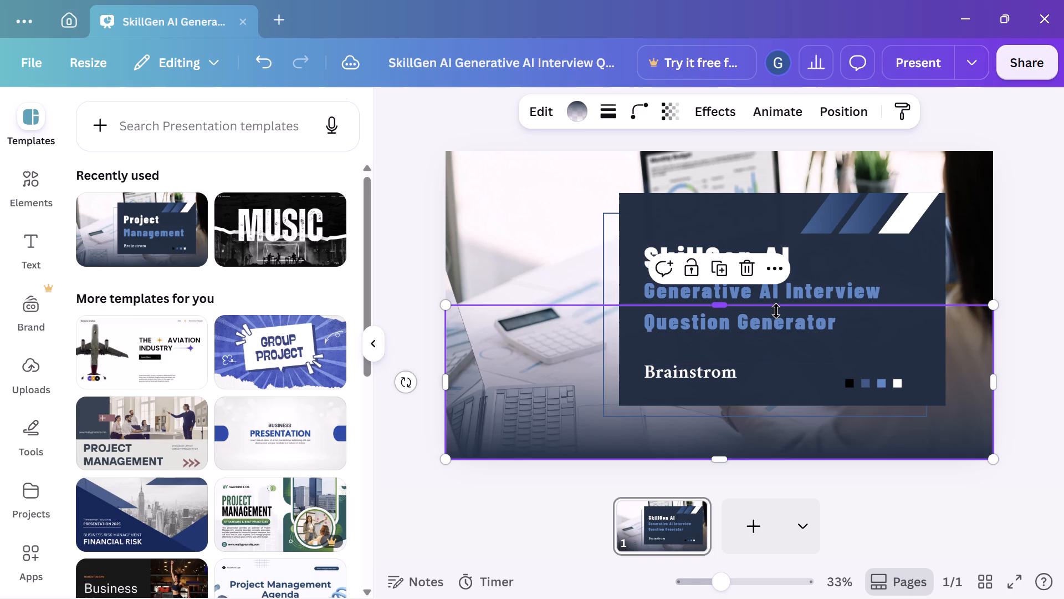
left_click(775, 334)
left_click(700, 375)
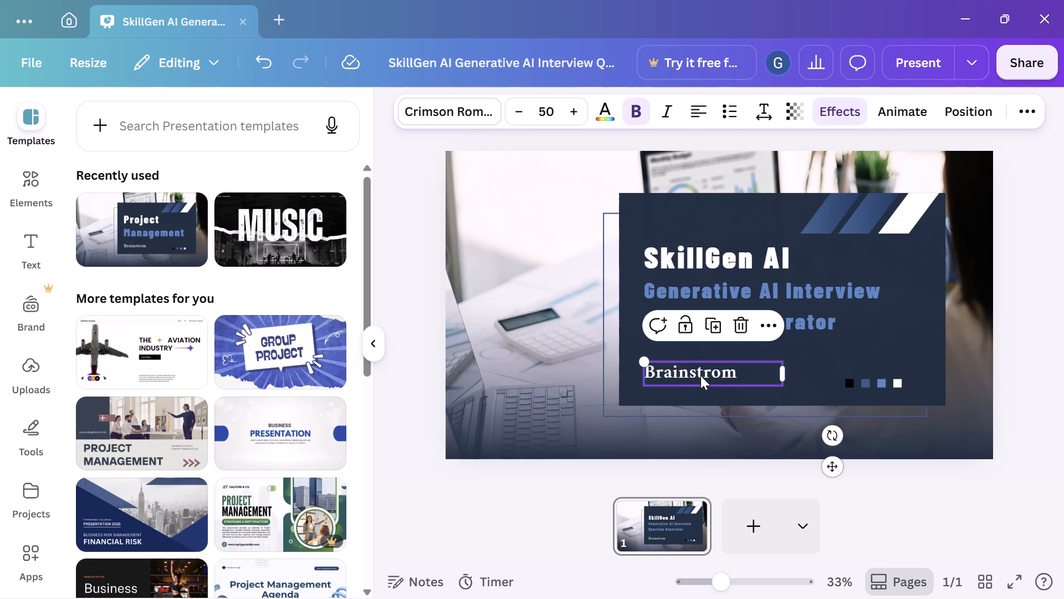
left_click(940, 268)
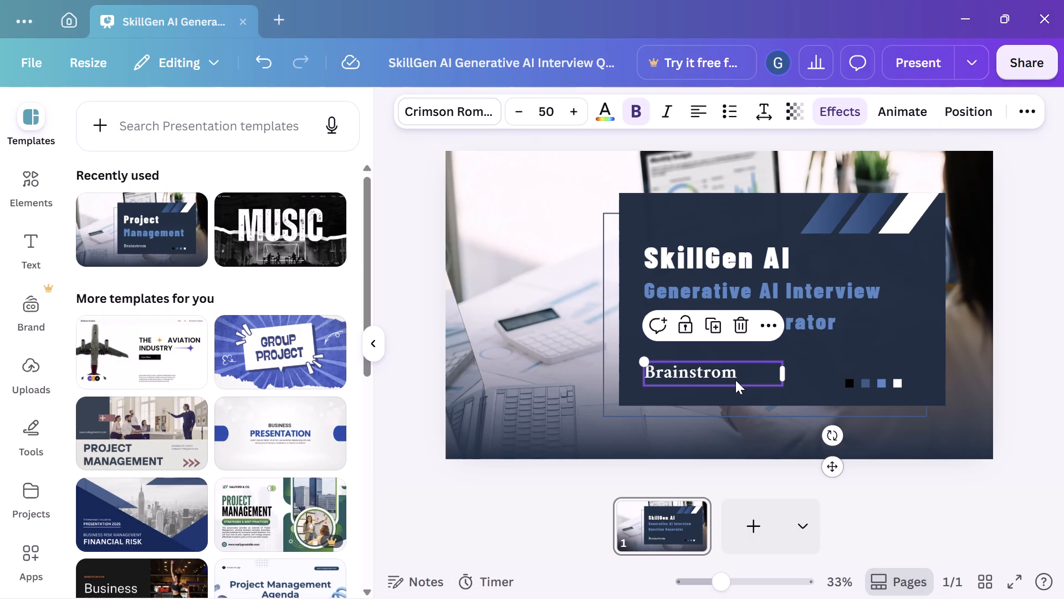
left_click(738, 373)
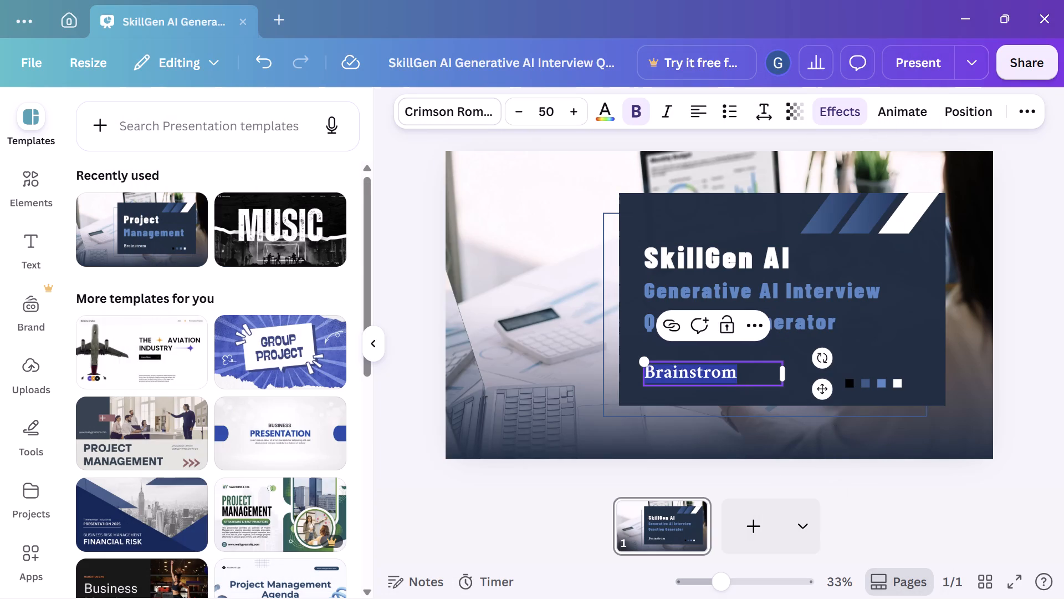
key("ctrl+v")
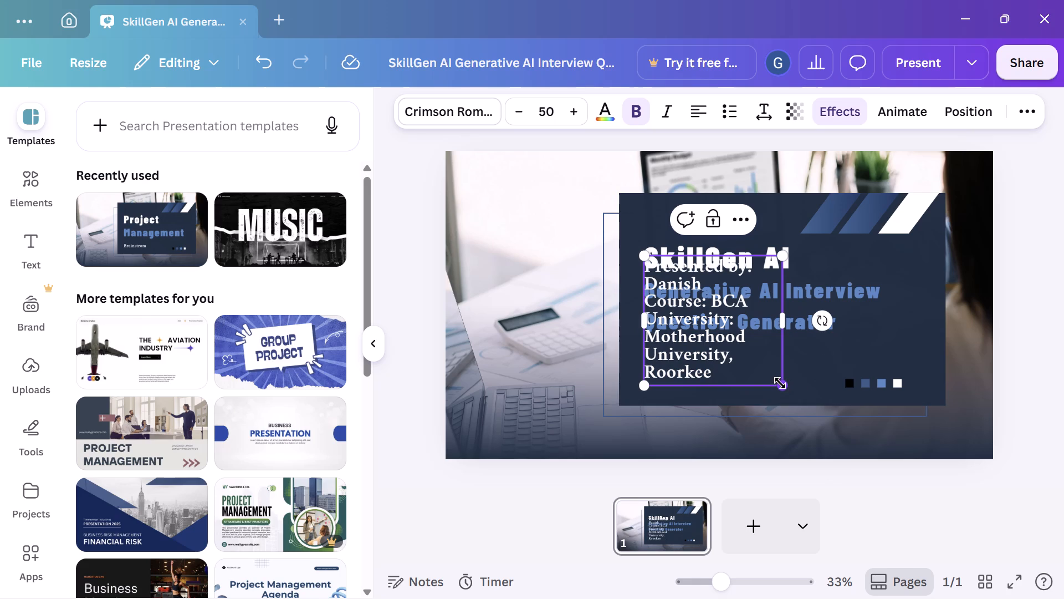
Shrink the presenter, course and university text to size 32.4 and widen its box so only the university line wraps.
left_click_drag(780, 383, 744, 323)
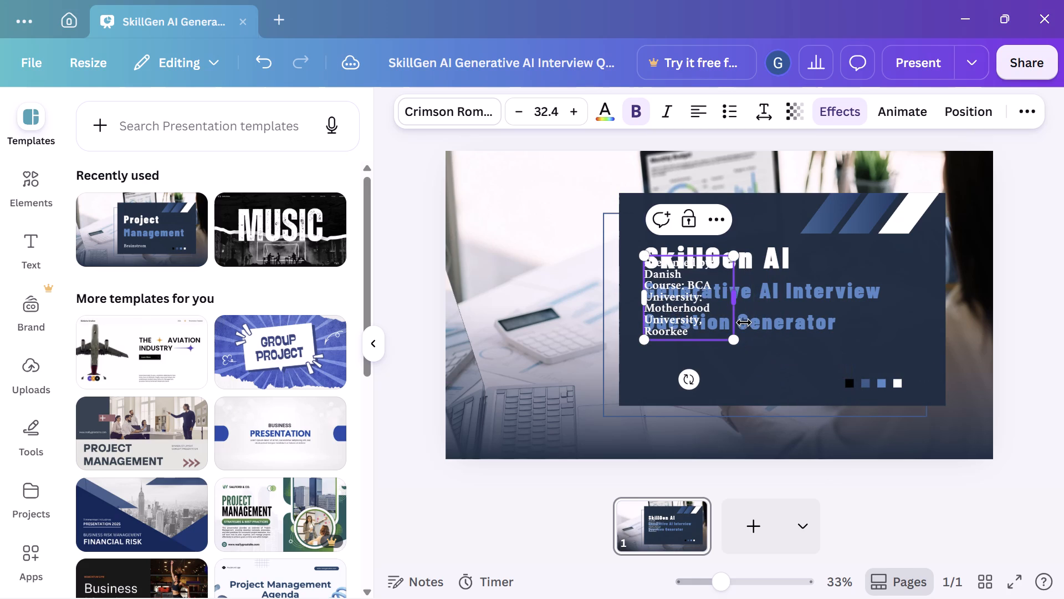
left_click_drag(734, 297, 843, 290)
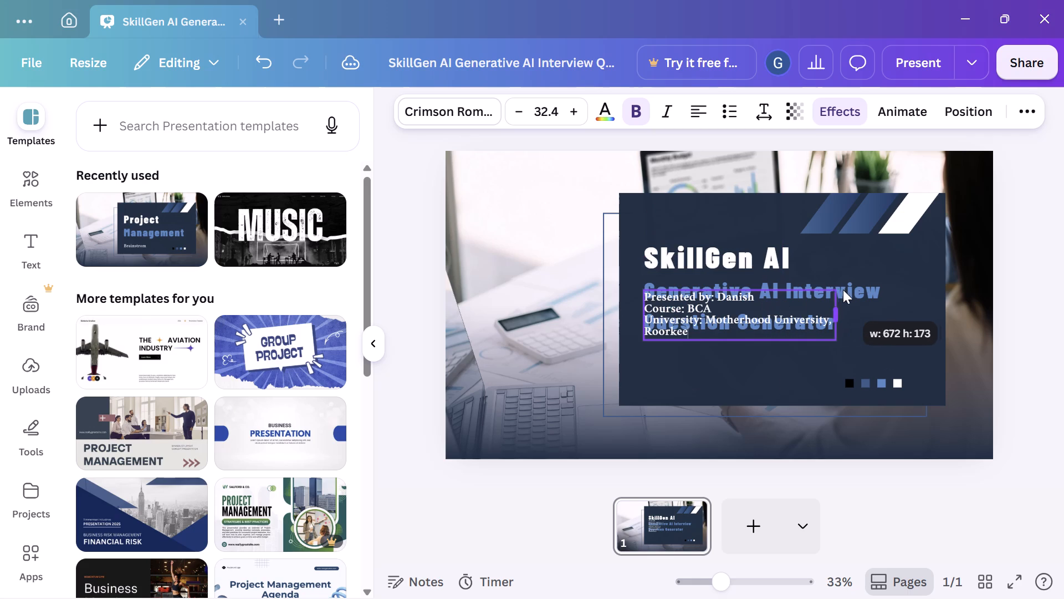
left_click_drag(843, 290, 843, 290)
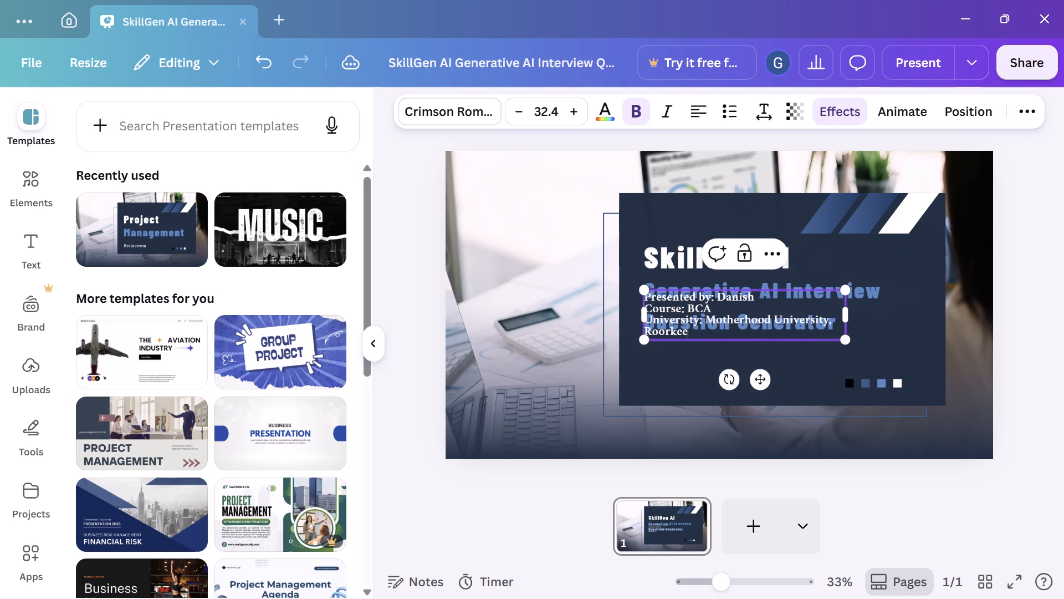
left_click_drag(739, 311, 736, 331)
left_click(884, 259)
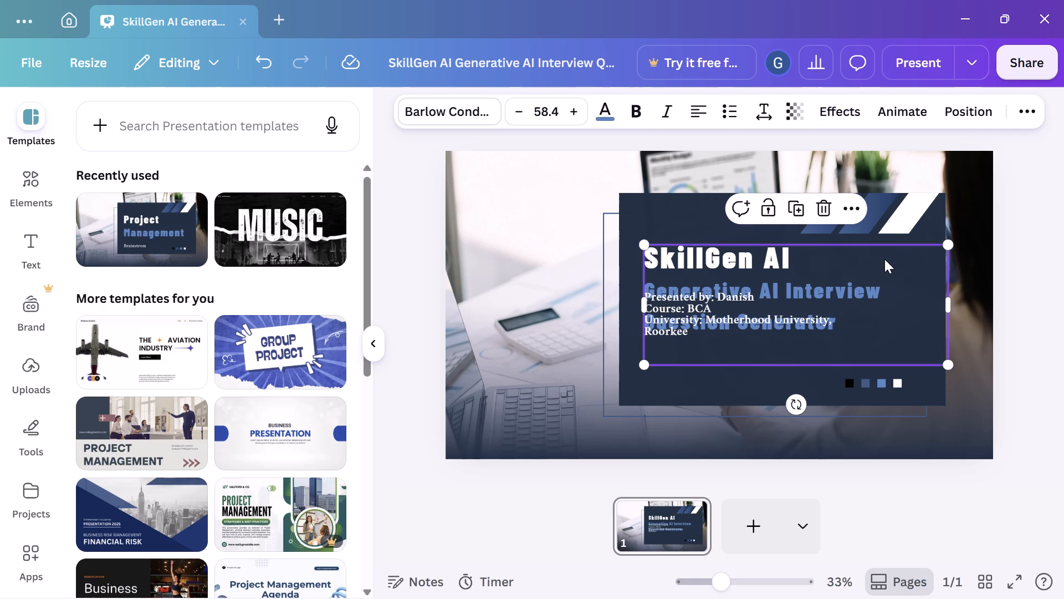
left_click(697, 313)
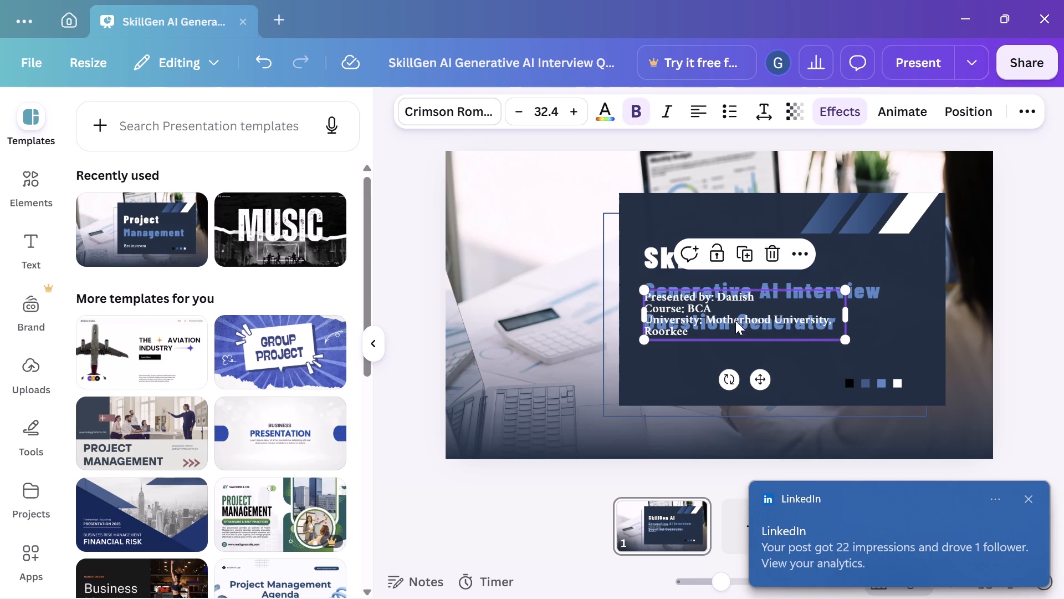
Move the presenter, course and university text down so it sits just below "Question Generator".
left_click_drag(762, 373, 767, 387)
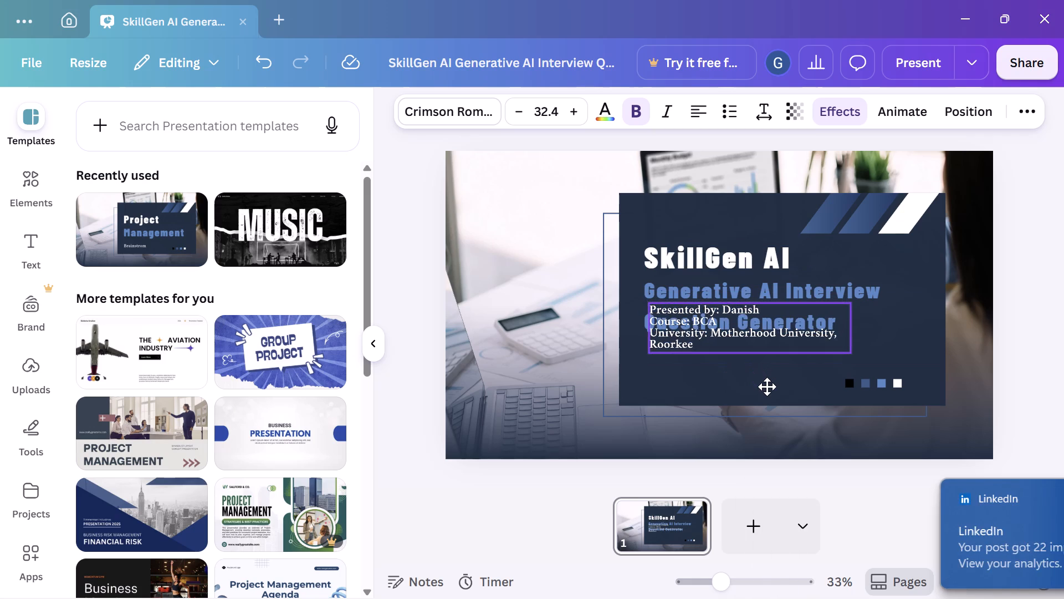
left_click_drag(767, 387, 769, 420)
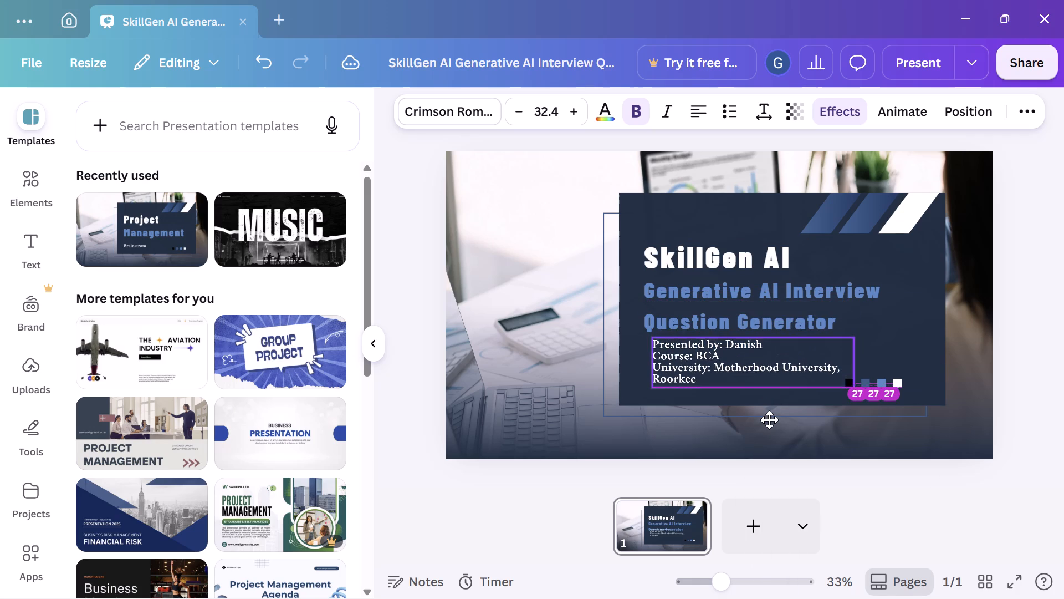
left_click_drag(769, 420, 766, 420)
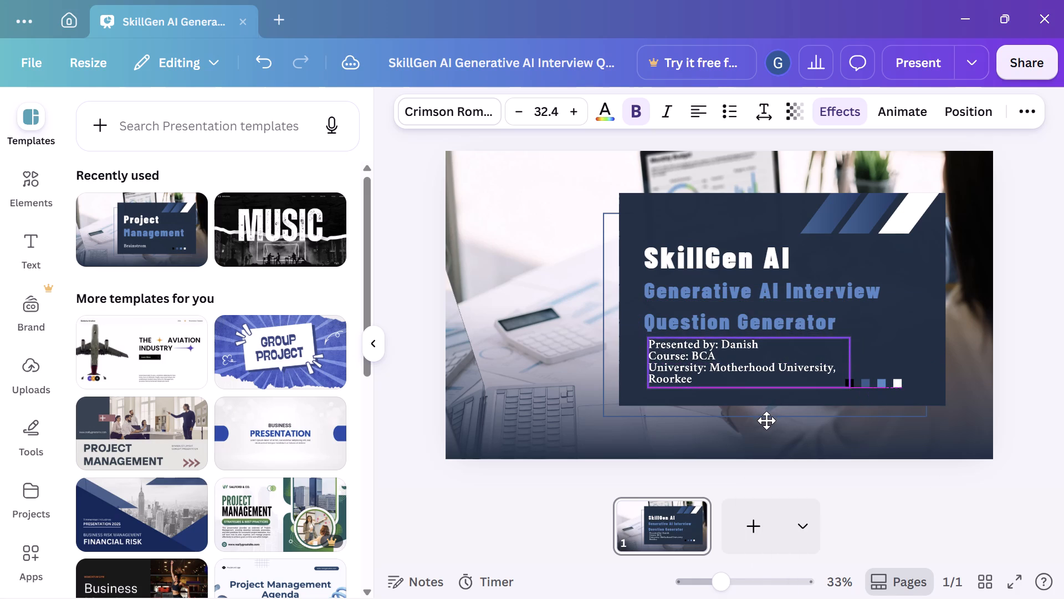
left_click_drag(766, 420, 767, 421)
left_click_drag(767, 421, 769, 423)
left_click(888, 288)
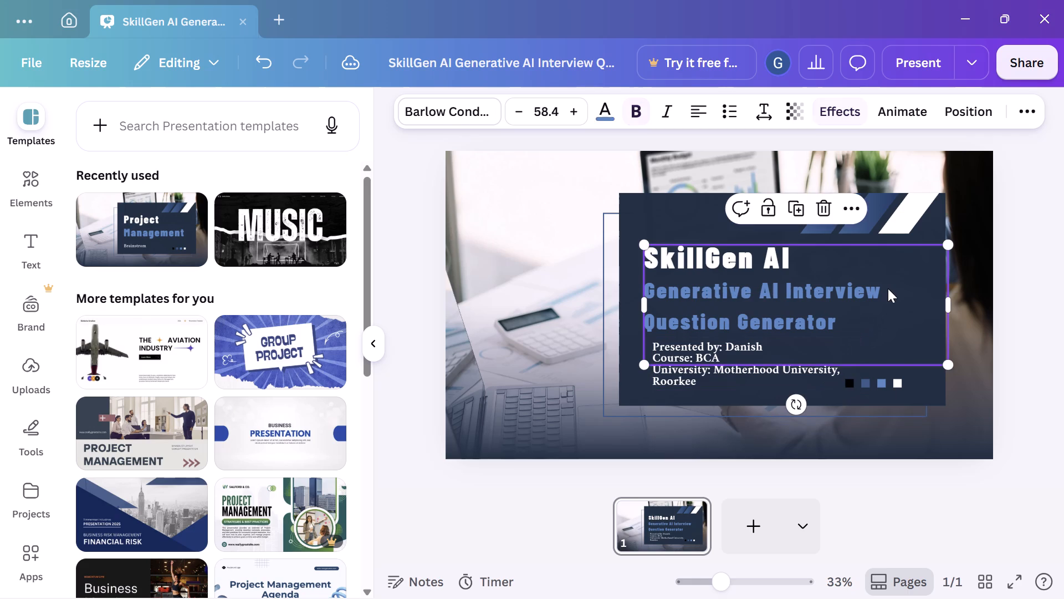
Reduce the presenter, course and university text to size 21.9 and move it down near the bottom of the dark panel.
left_click(720, 379)
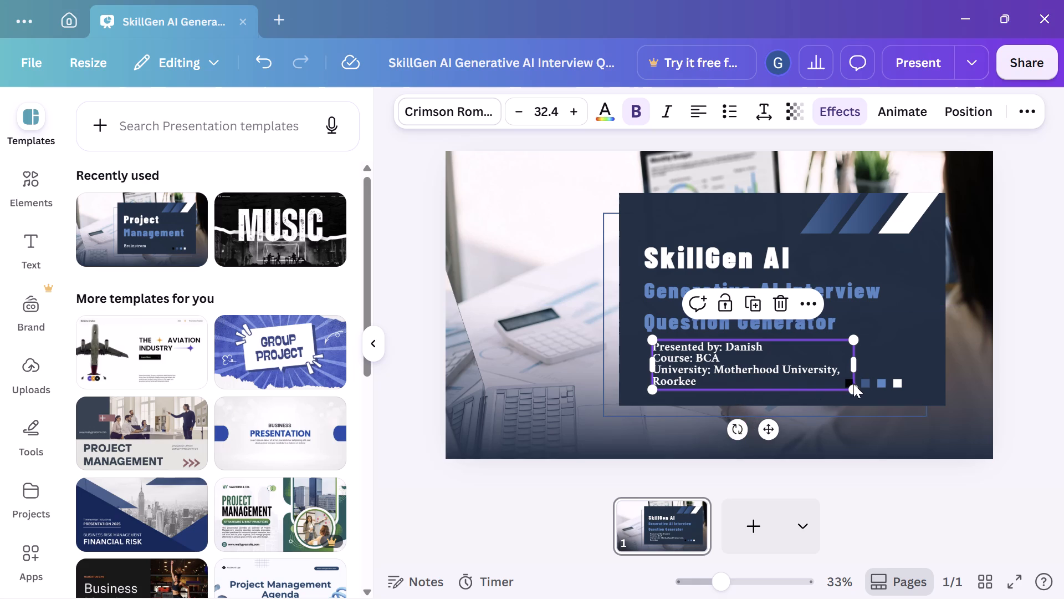
left_click_drag(858, 389, 843, 385)
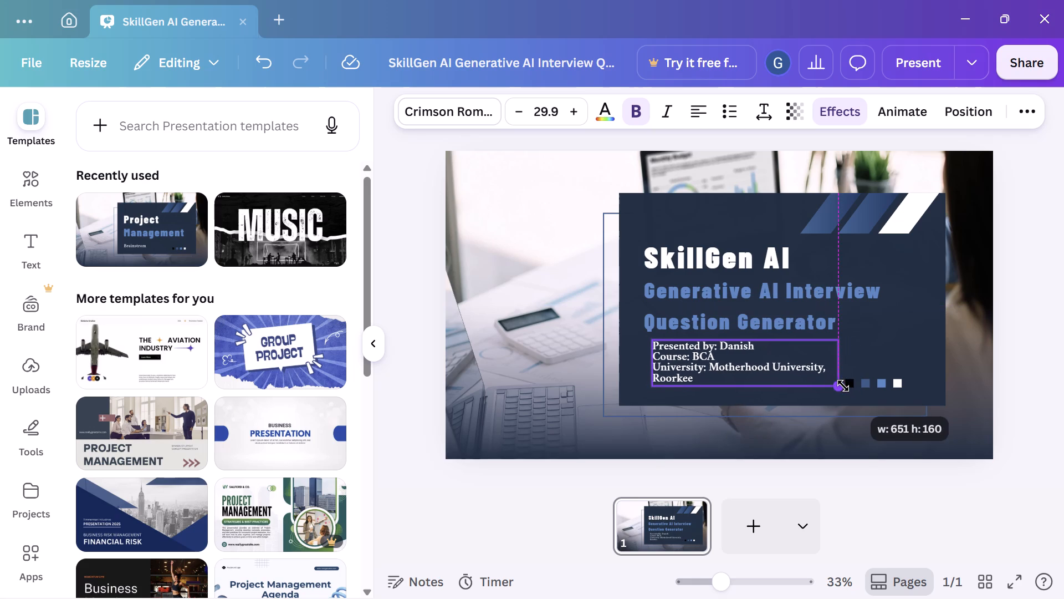
left_click_drag(843, 385, 793, 377)
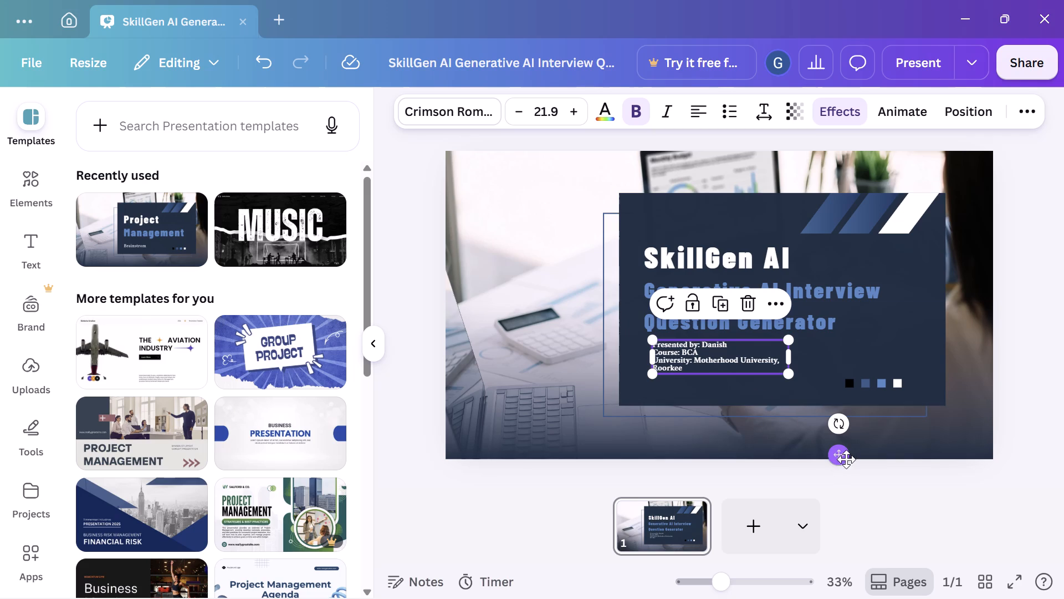
left_click_drag(846, 459, 846, 476)
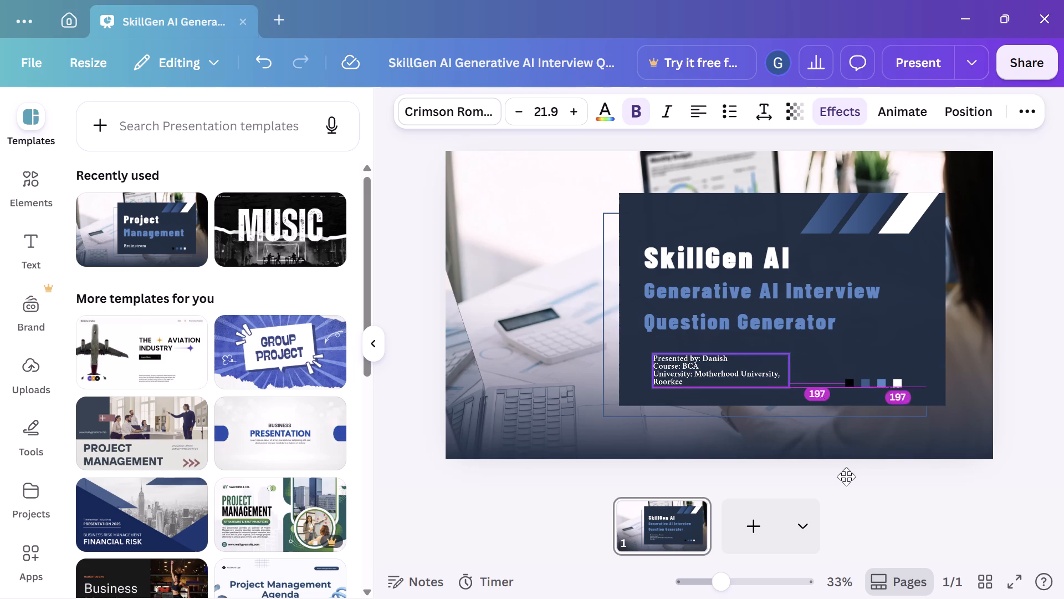
left_click_drag(846, 476, 845, 480)
left_click(884, 363)
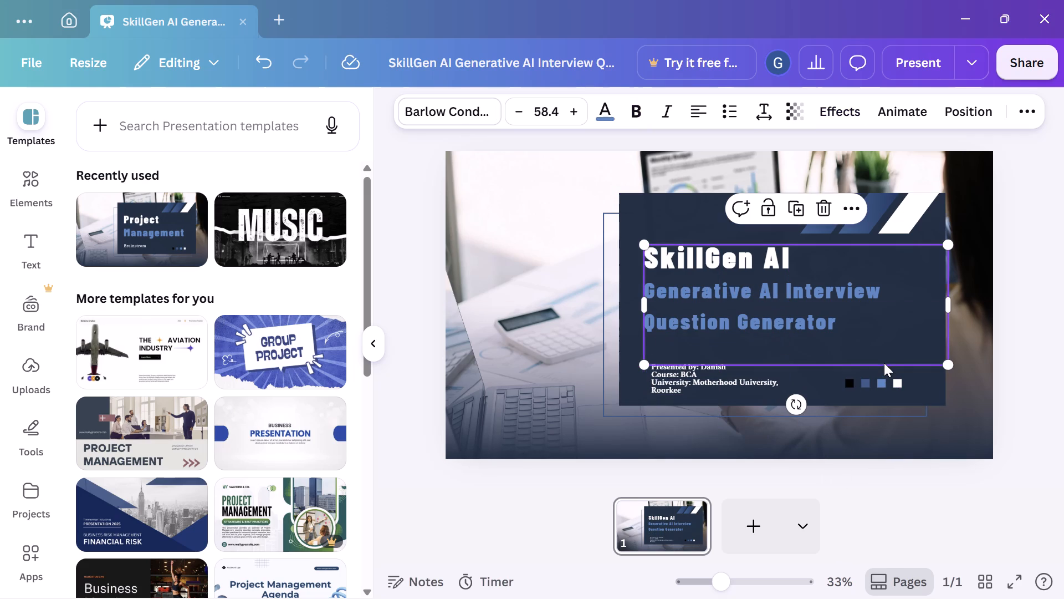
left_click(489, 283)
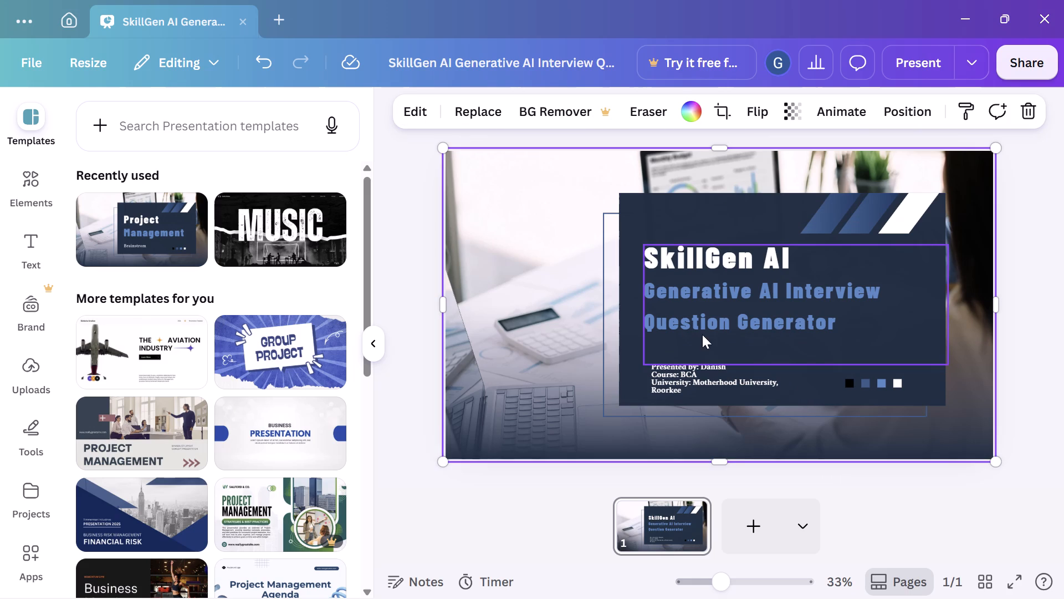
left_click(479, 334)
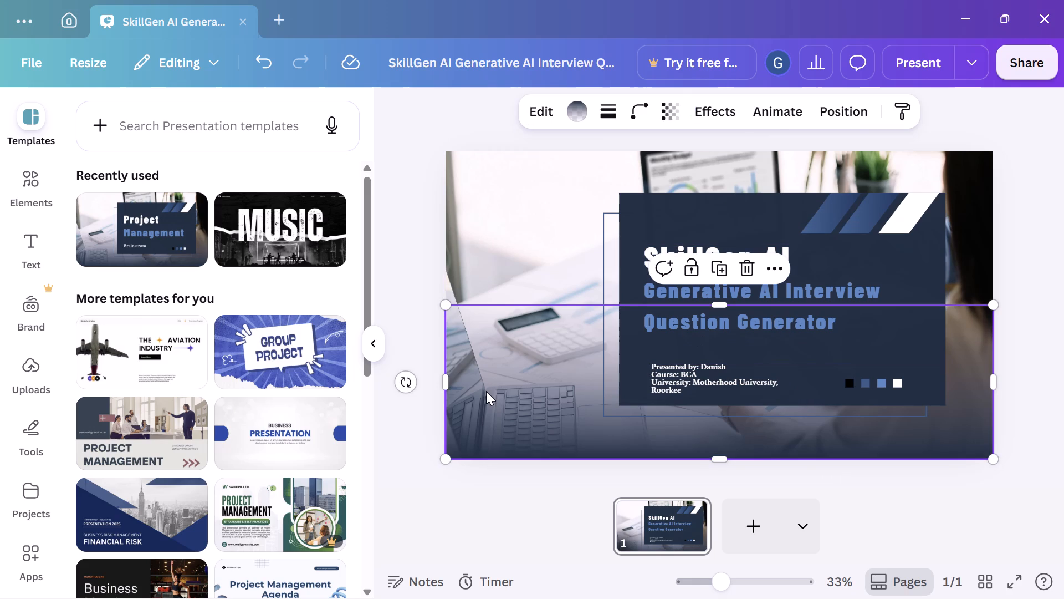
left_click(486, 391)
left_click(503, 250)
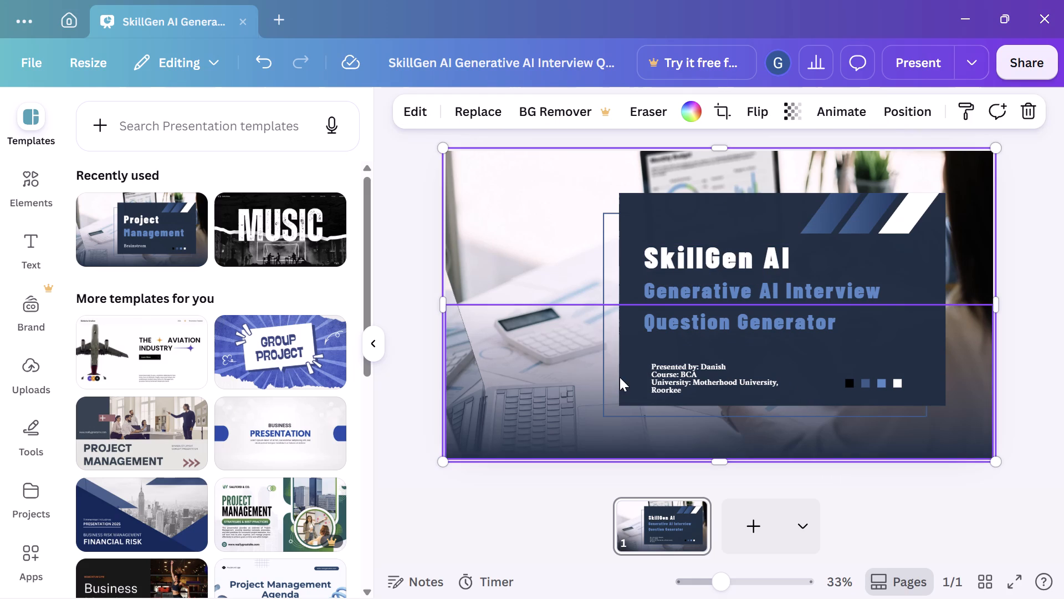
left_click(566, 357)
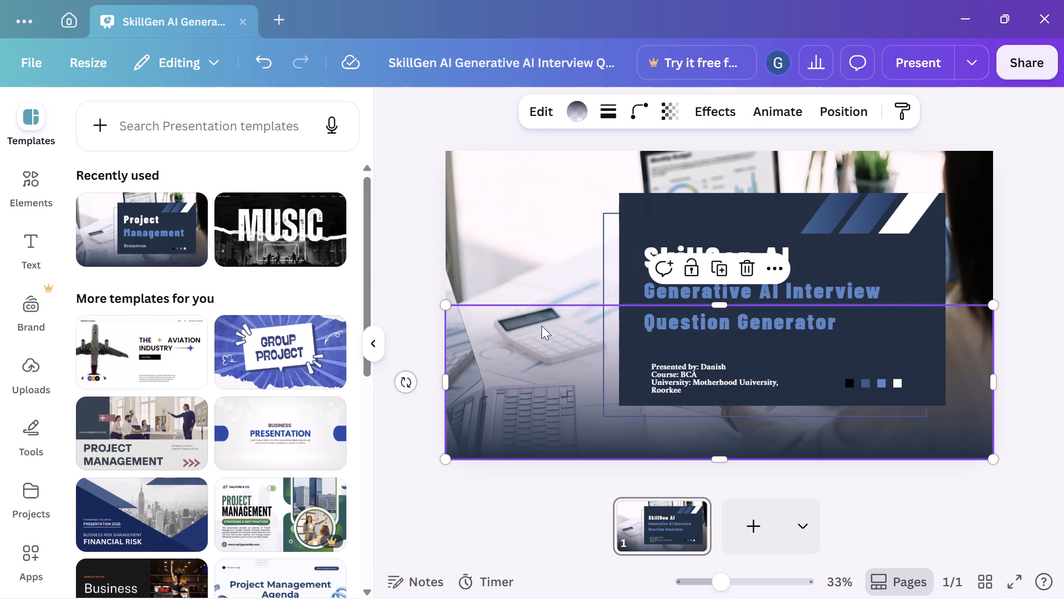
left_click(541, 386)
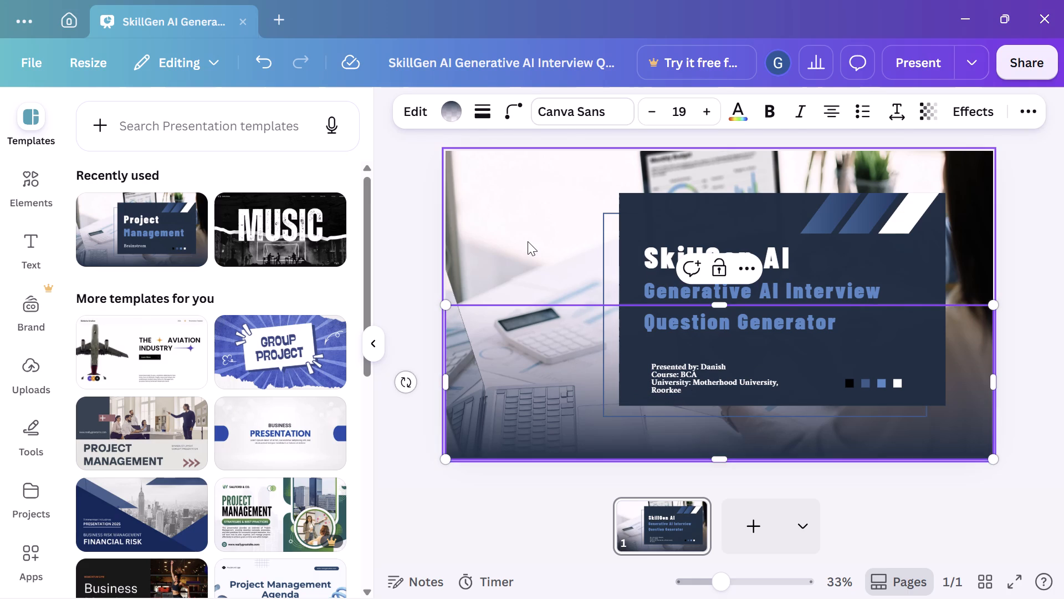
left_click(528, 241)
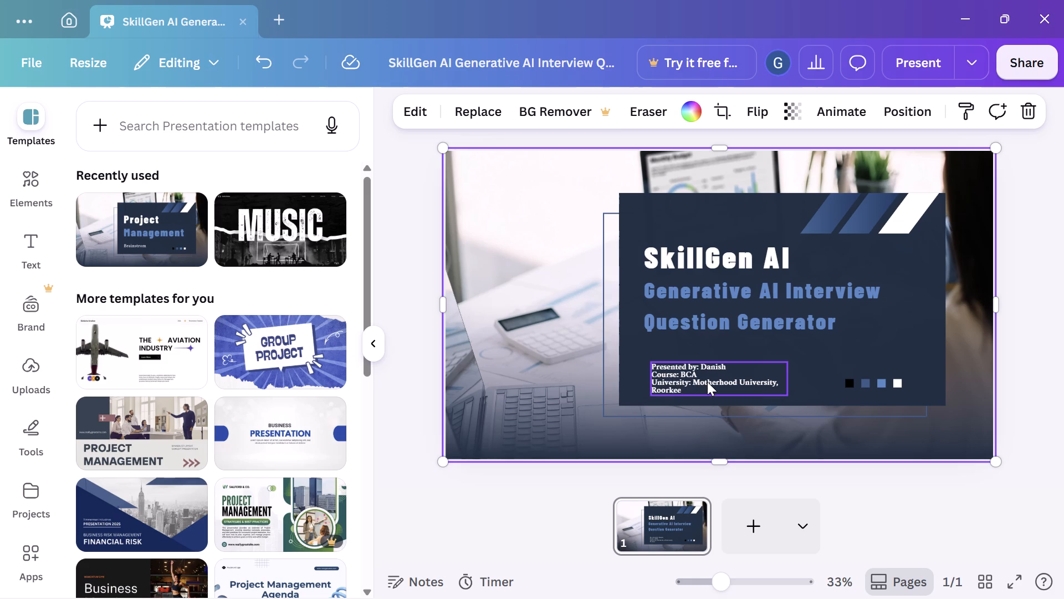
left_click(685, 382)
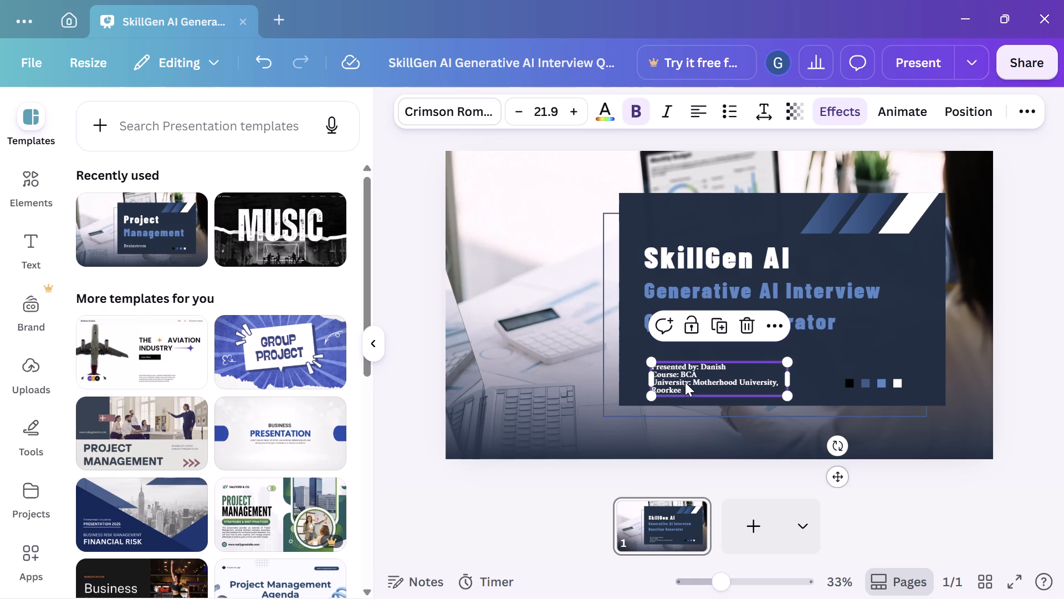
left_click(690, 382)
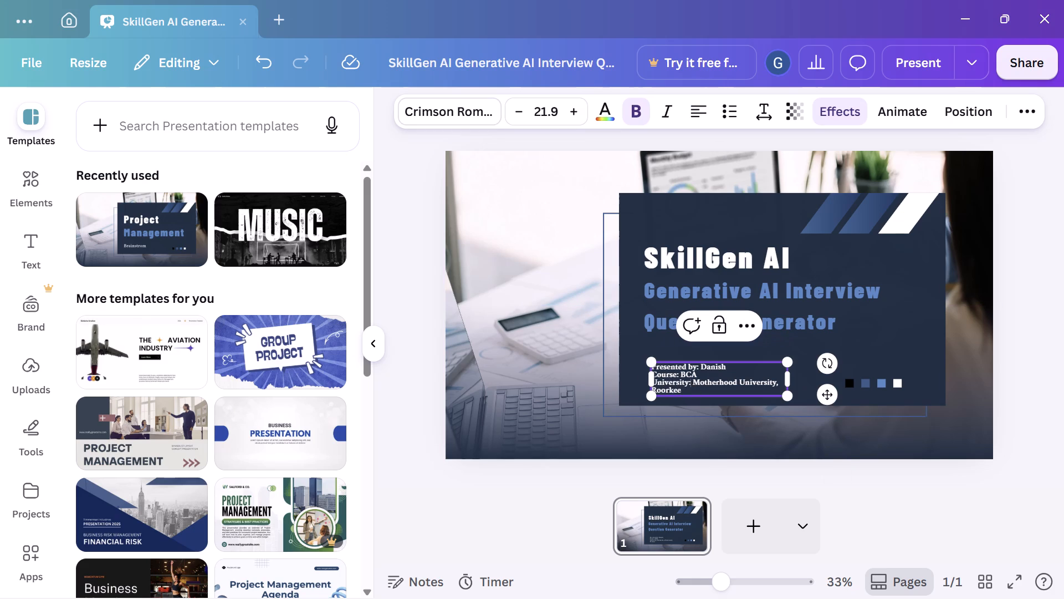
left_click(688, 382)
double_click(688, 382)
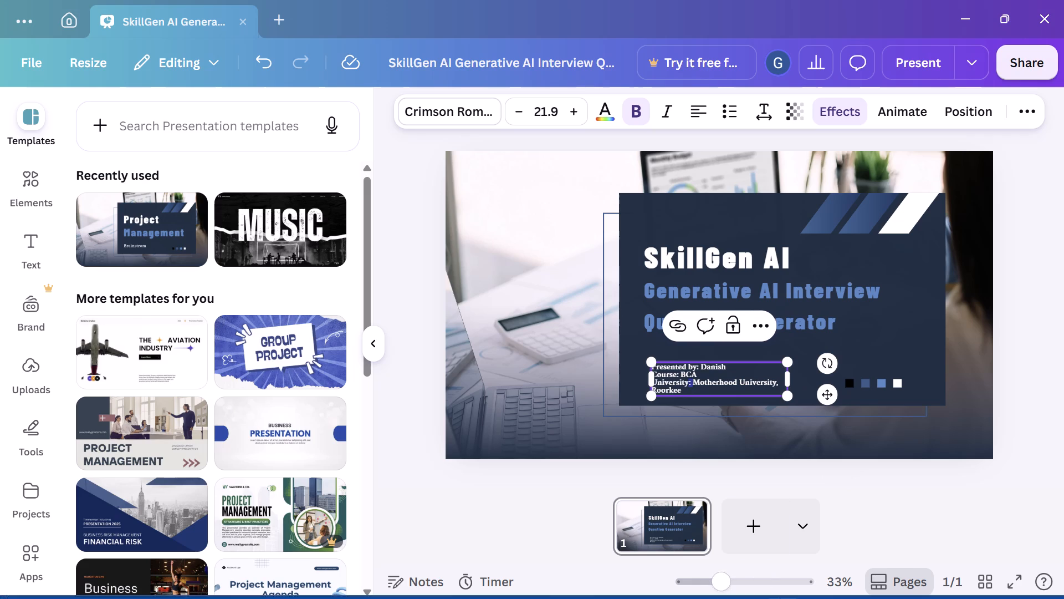
left_click(760, 579)
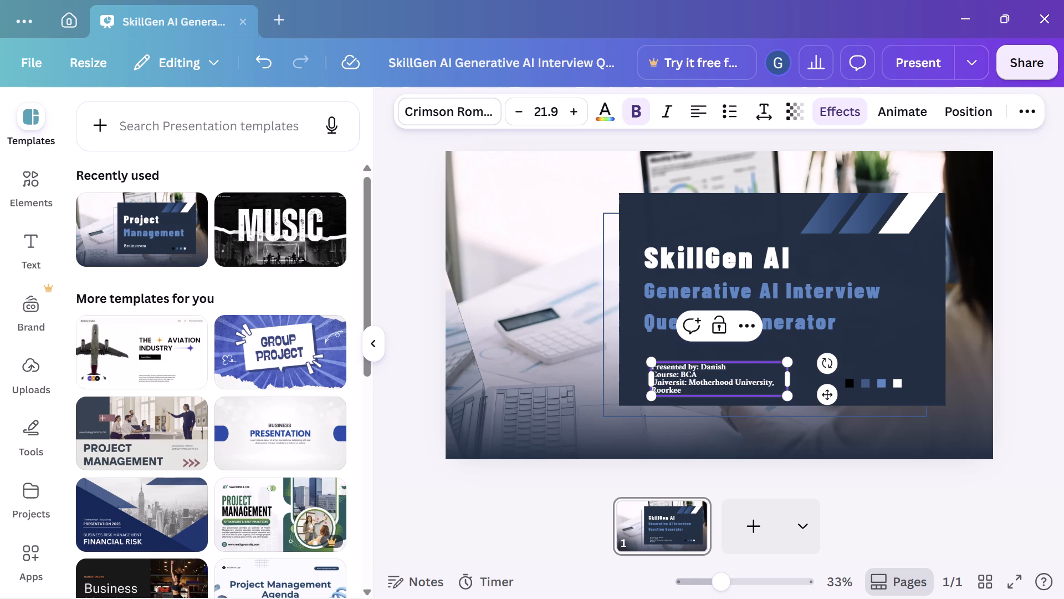
left_click(684, 383)
left_click(682, 384)
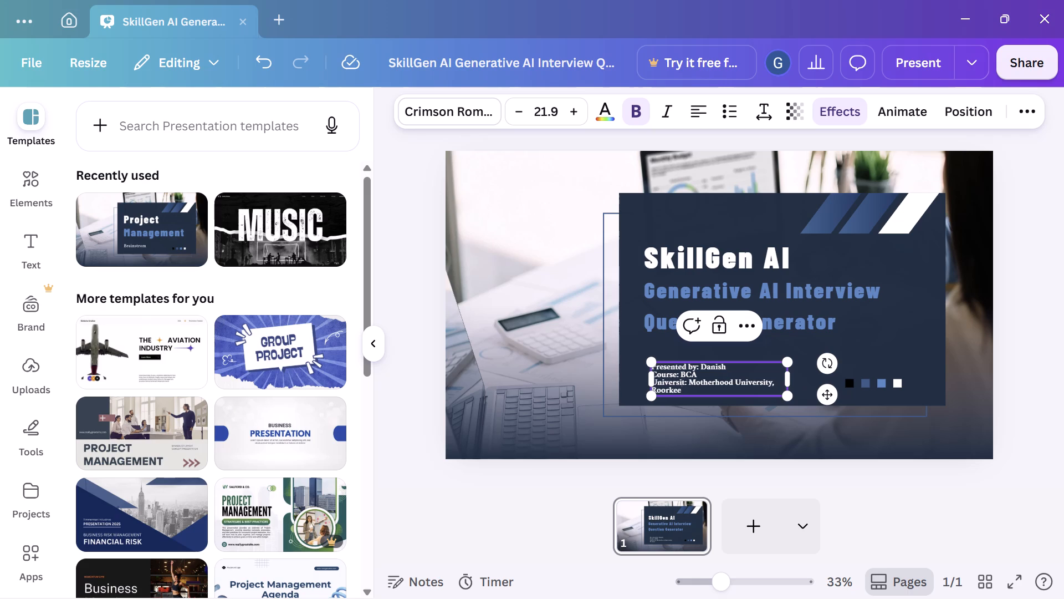
double_click(682, 384)
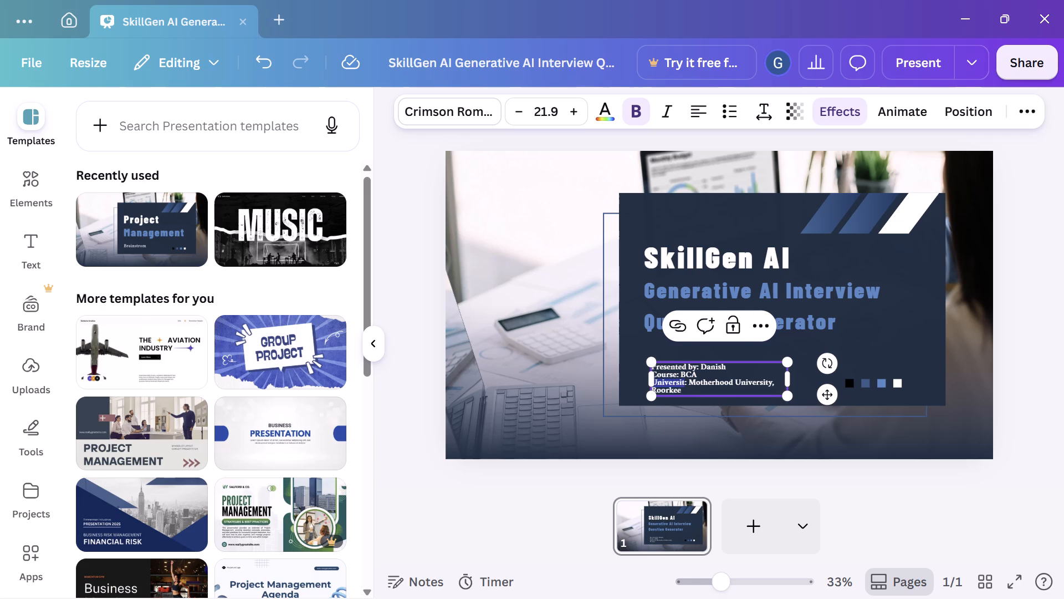
key("BackSpace")
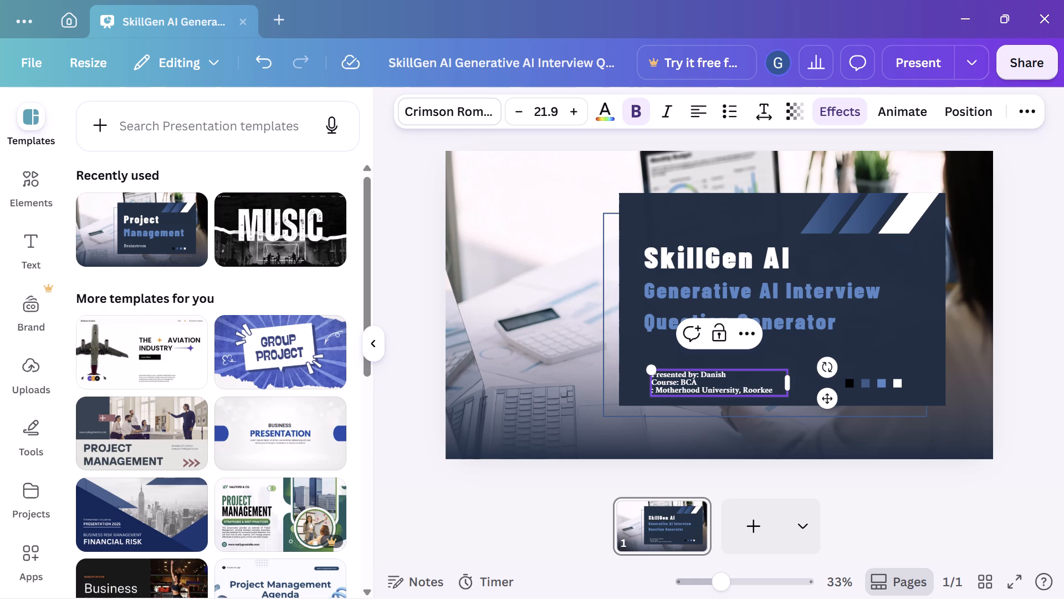
Insert "College" before the colon preceding "Motherhood University, Roorkee" in the details text.
left_click(708, 383)
key("Return")
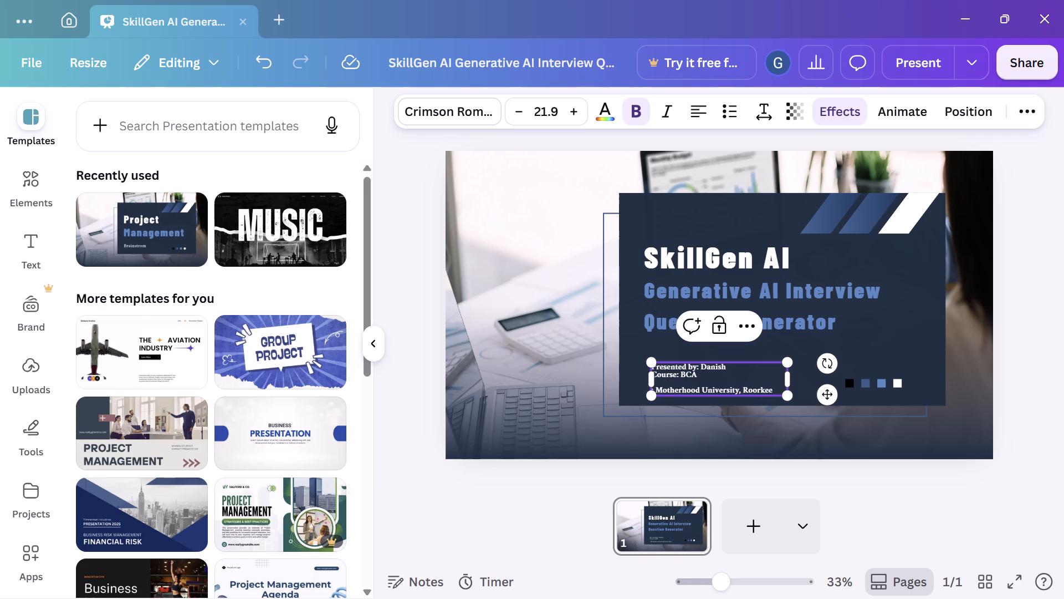
key("BackSpace")
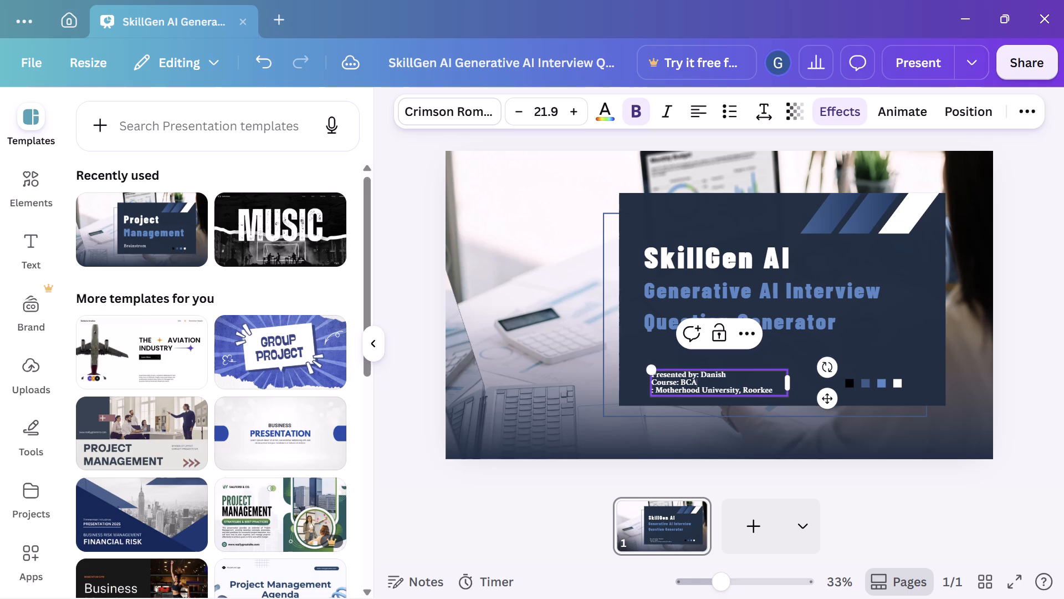
left_click(652, 392)
left_click(670, 387)
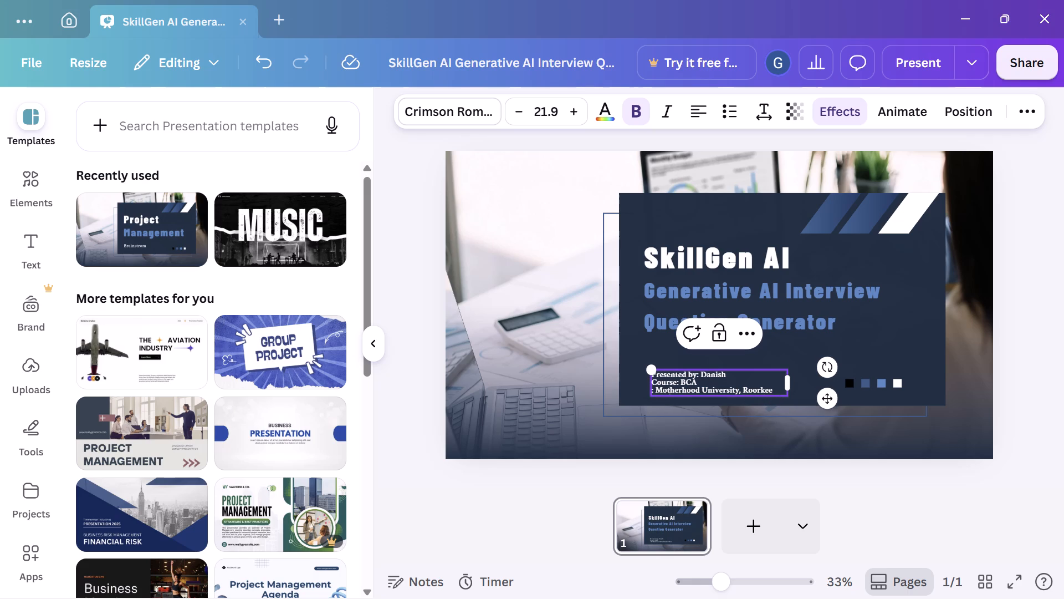
key("Left")
key("Left")
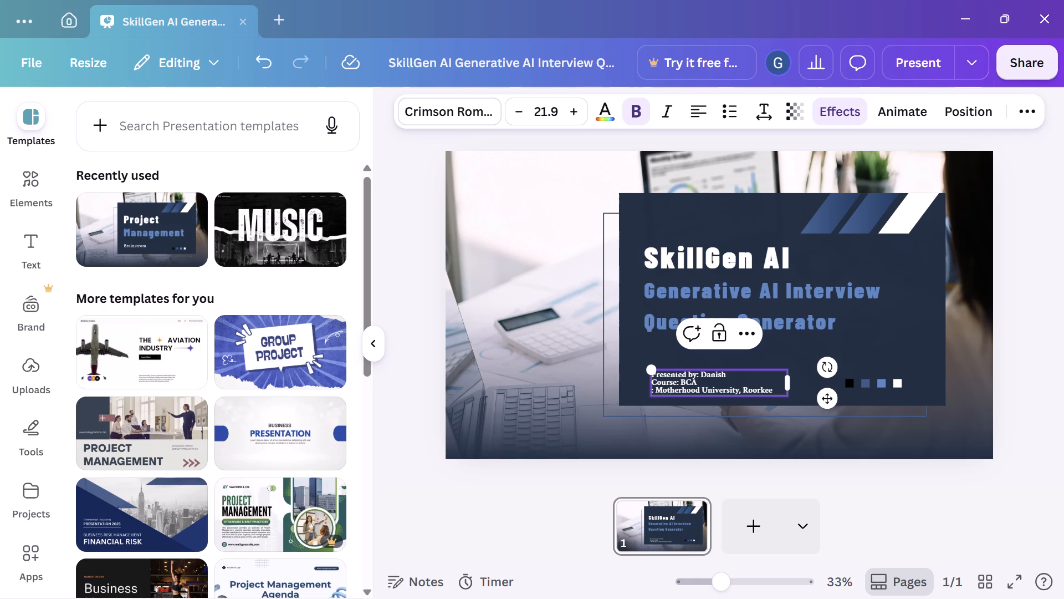
left_click(670, 387)
left_click(670, 387)
key("Left")
key("Left")
key("Left")
key("Left")
key("Left")
key("Left")
key("Left")
key("Right")
key("Right")
type("college")
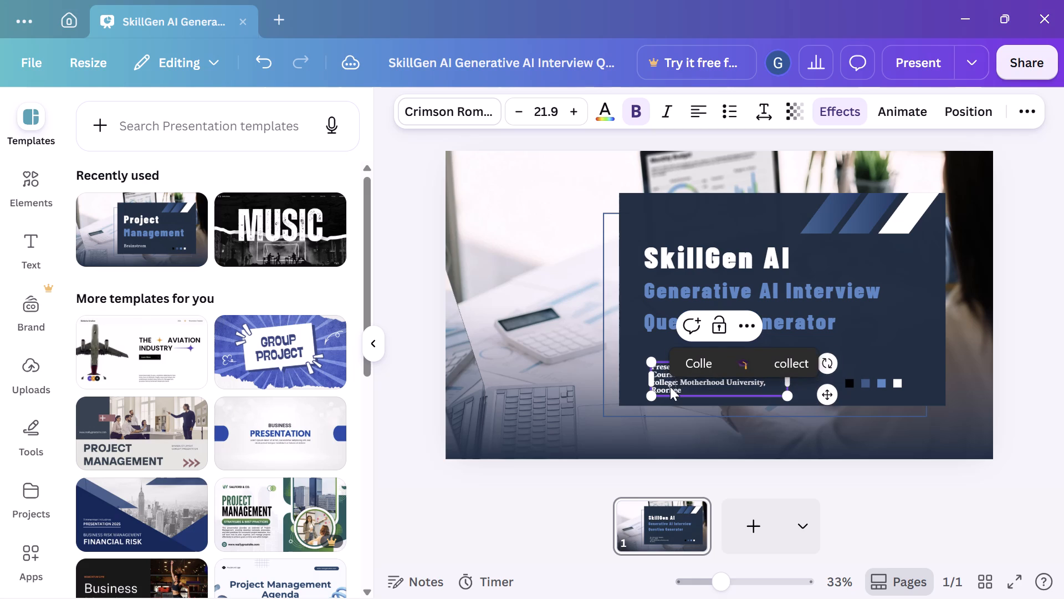
left_click(700, 363)
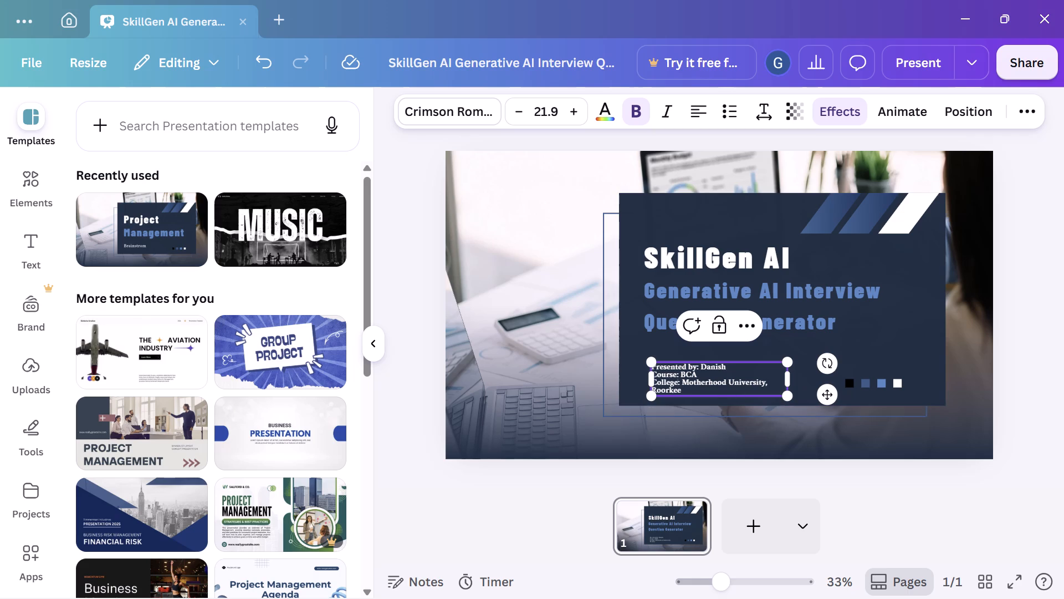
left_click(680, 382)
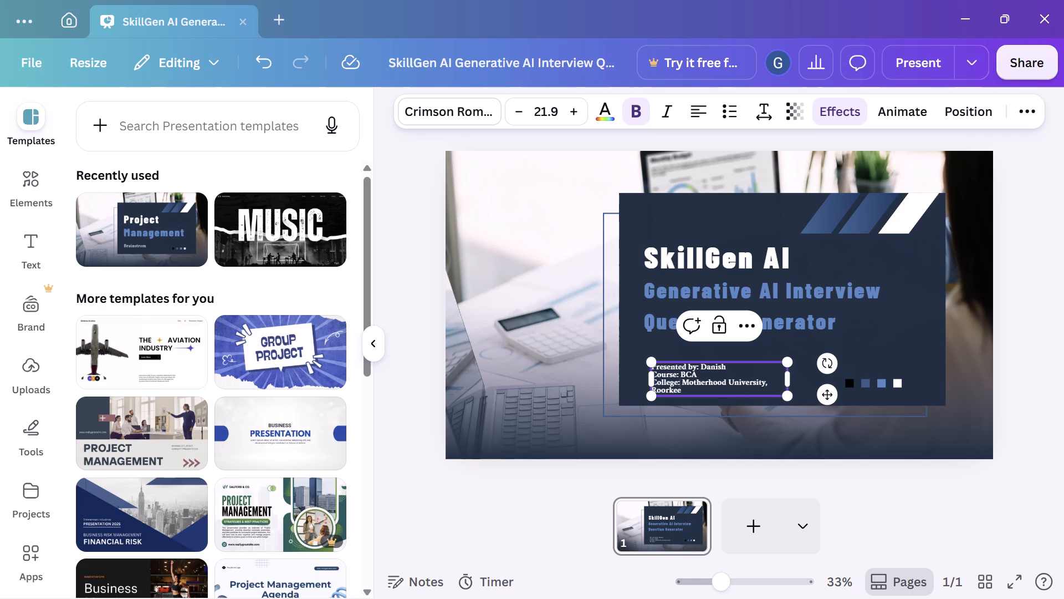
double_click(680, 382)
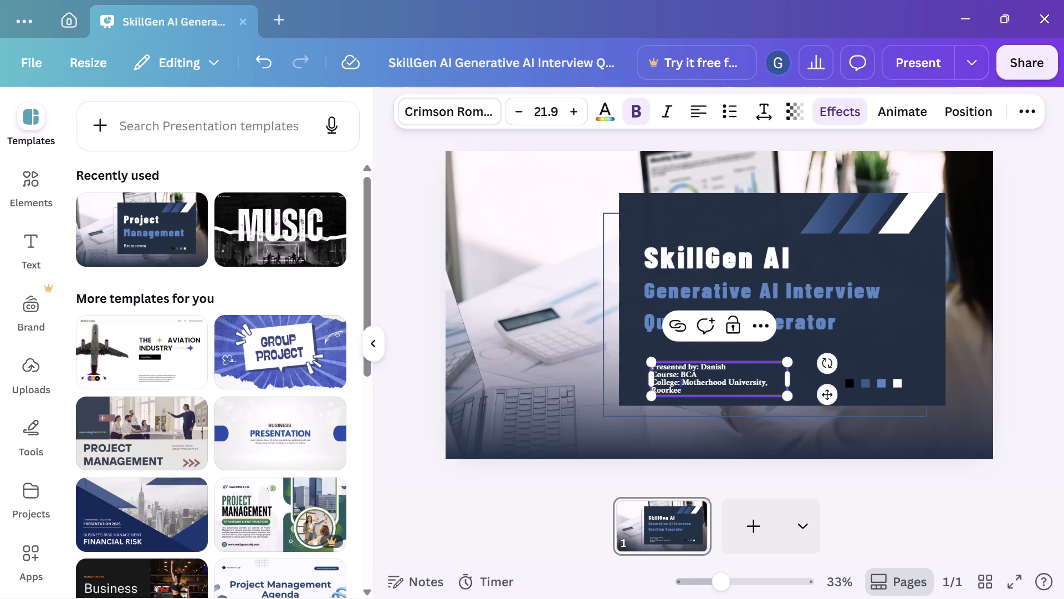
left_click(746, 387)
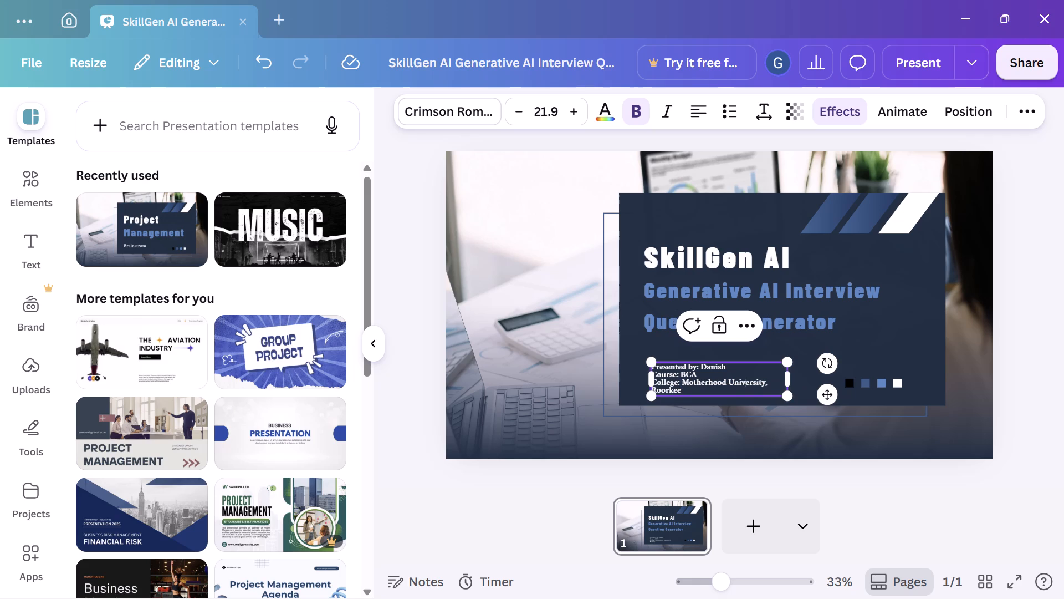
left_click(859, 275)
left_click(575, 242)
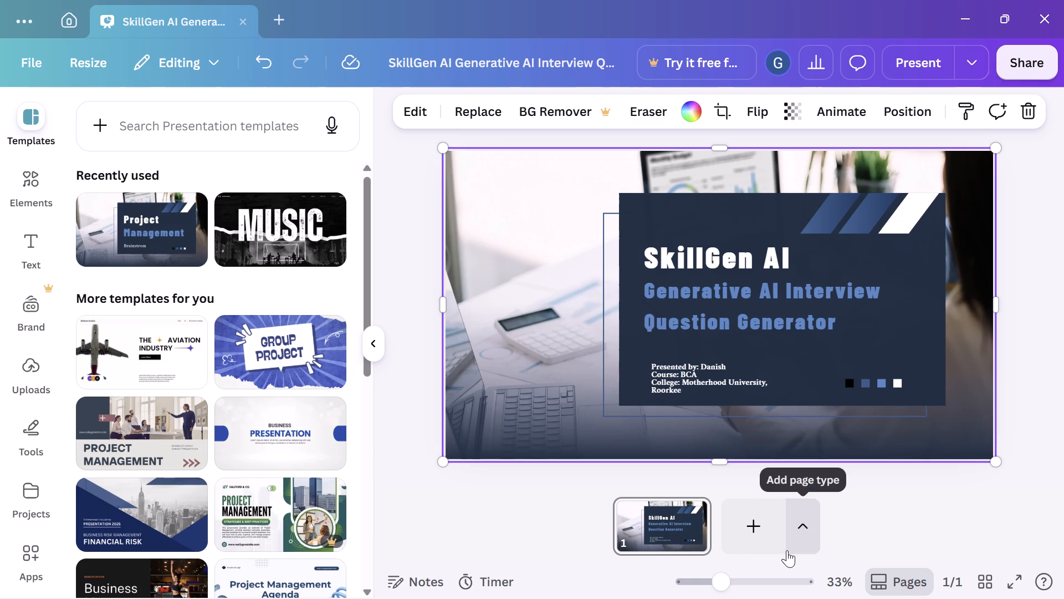
Enlarge the presenter, course and college text box proportionally to font size 24.
left_click(682, 369)
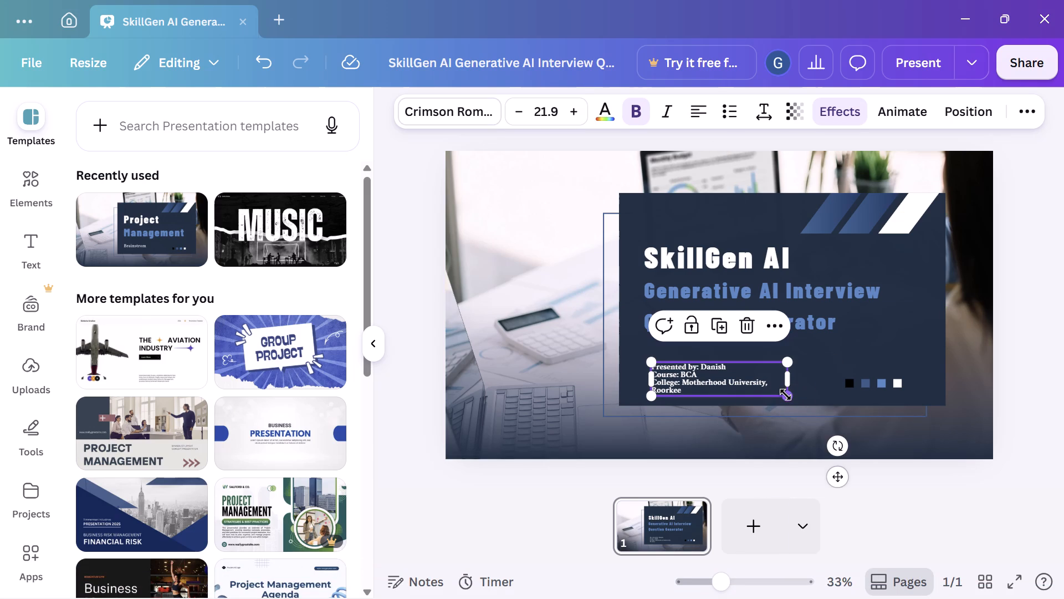
left_click_drag(786, 396, 791, 400)
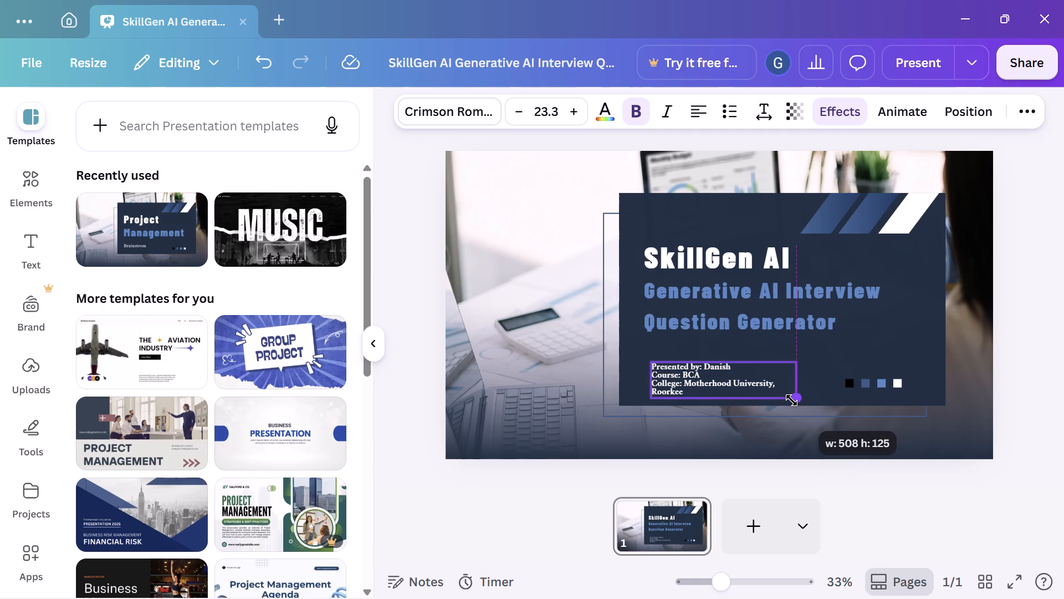
left_click_drag(791, 400, 795, 401)
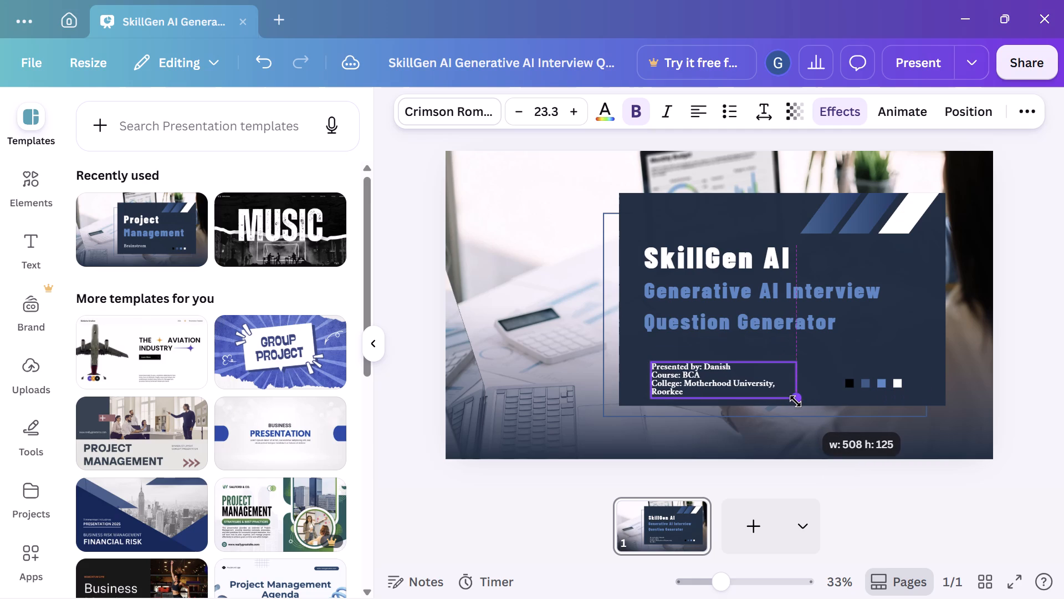
left_click_drag(795, 401, 799, 402)
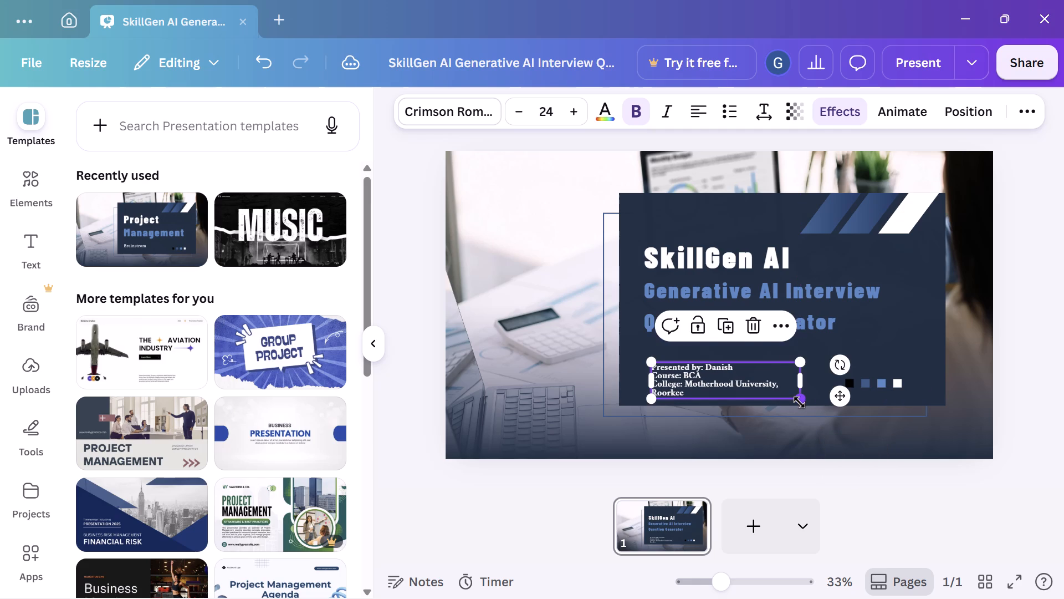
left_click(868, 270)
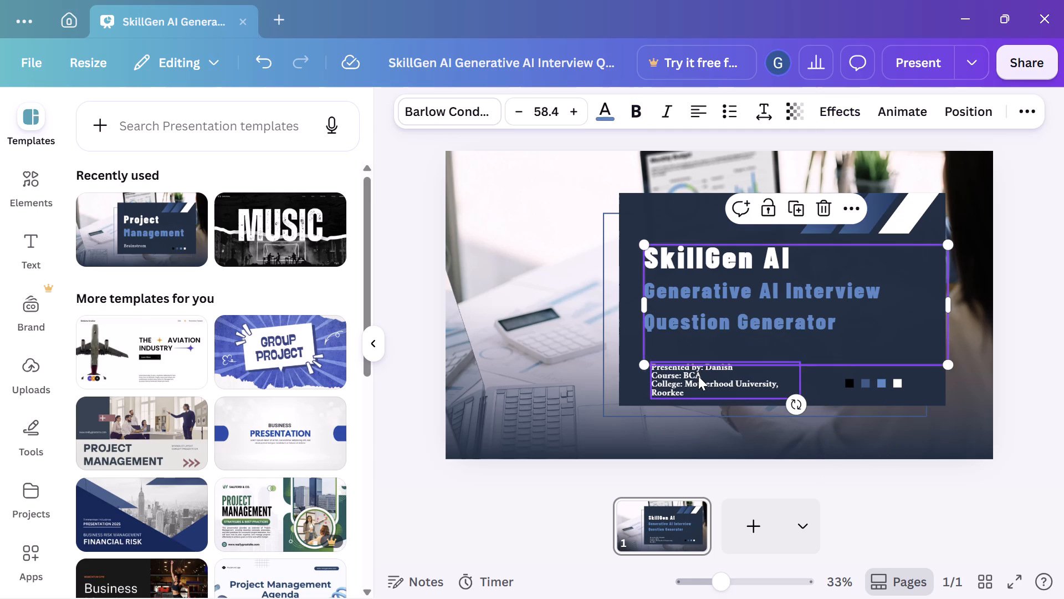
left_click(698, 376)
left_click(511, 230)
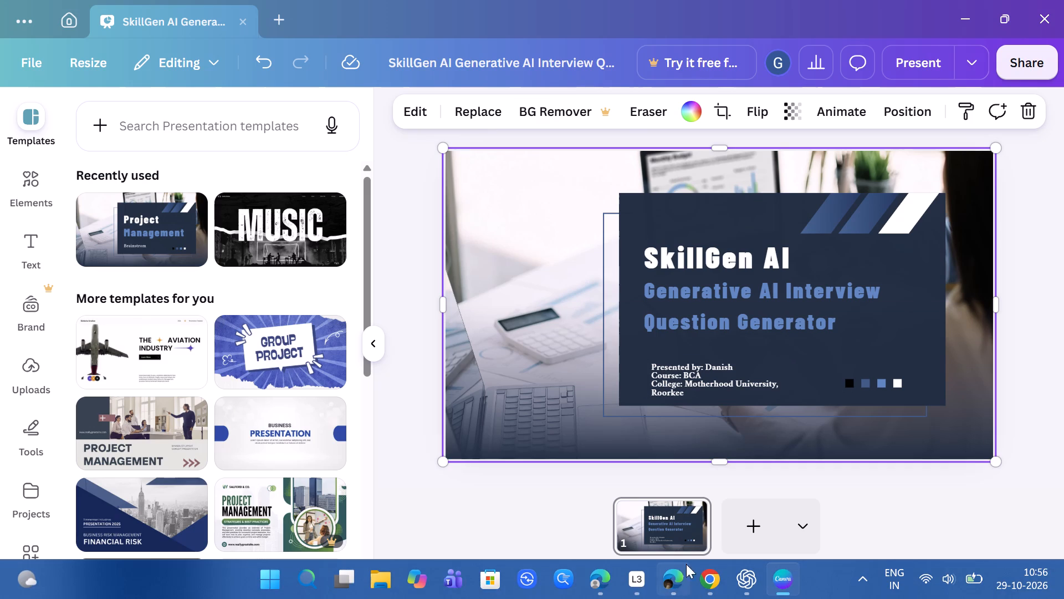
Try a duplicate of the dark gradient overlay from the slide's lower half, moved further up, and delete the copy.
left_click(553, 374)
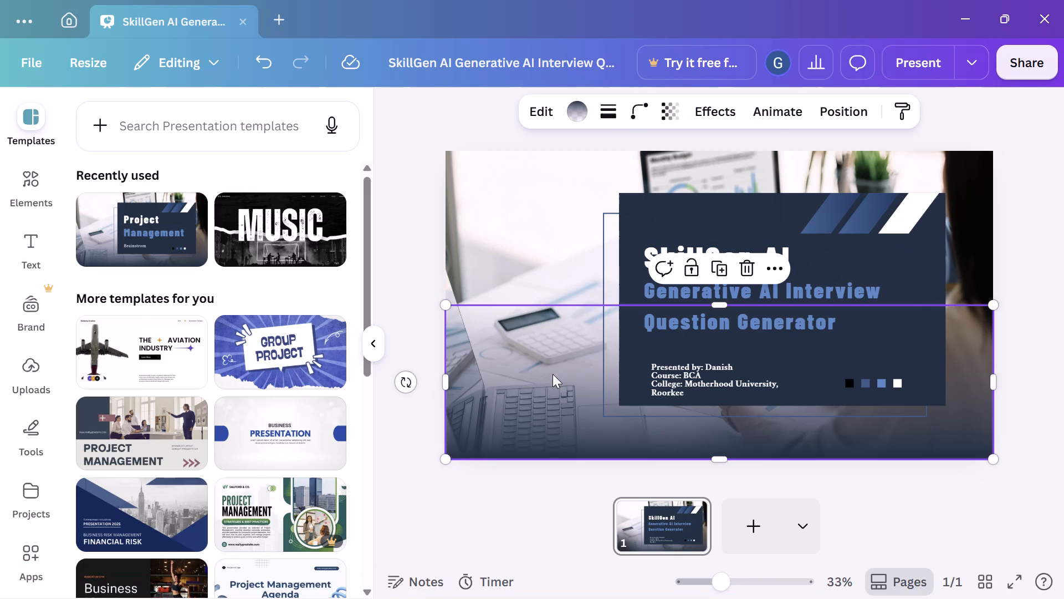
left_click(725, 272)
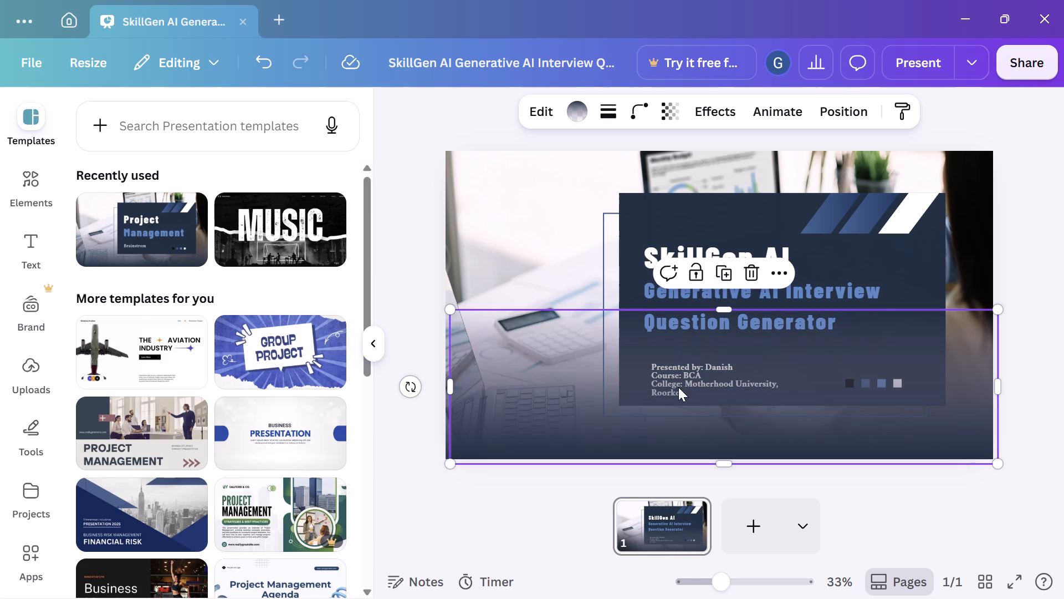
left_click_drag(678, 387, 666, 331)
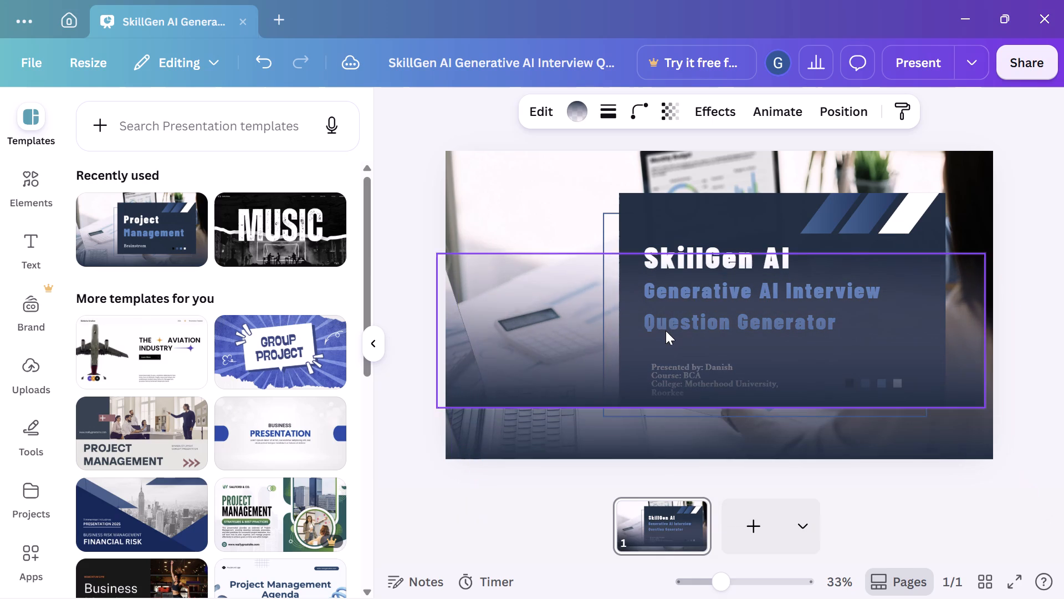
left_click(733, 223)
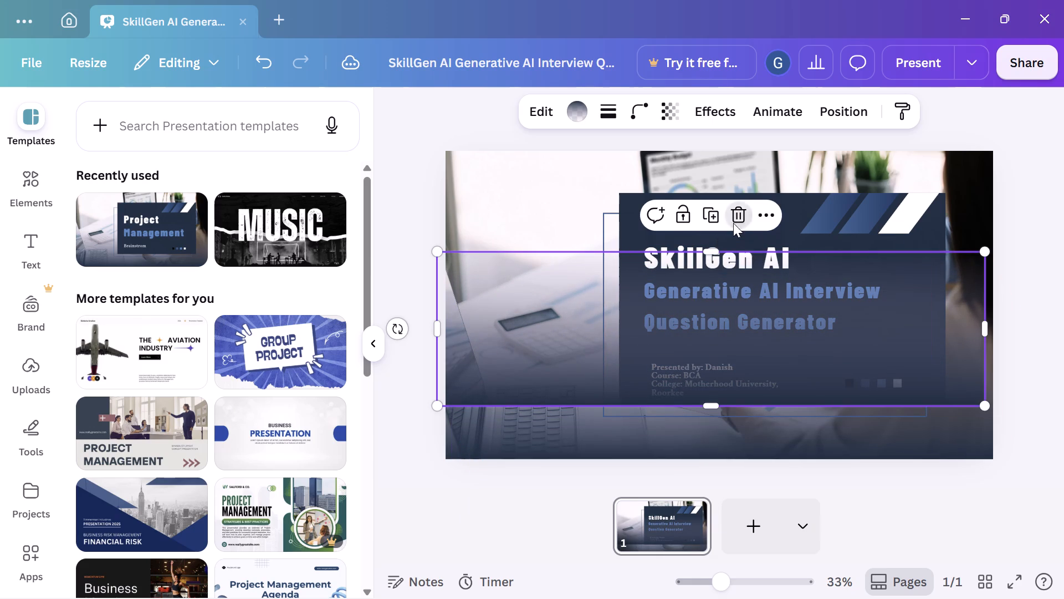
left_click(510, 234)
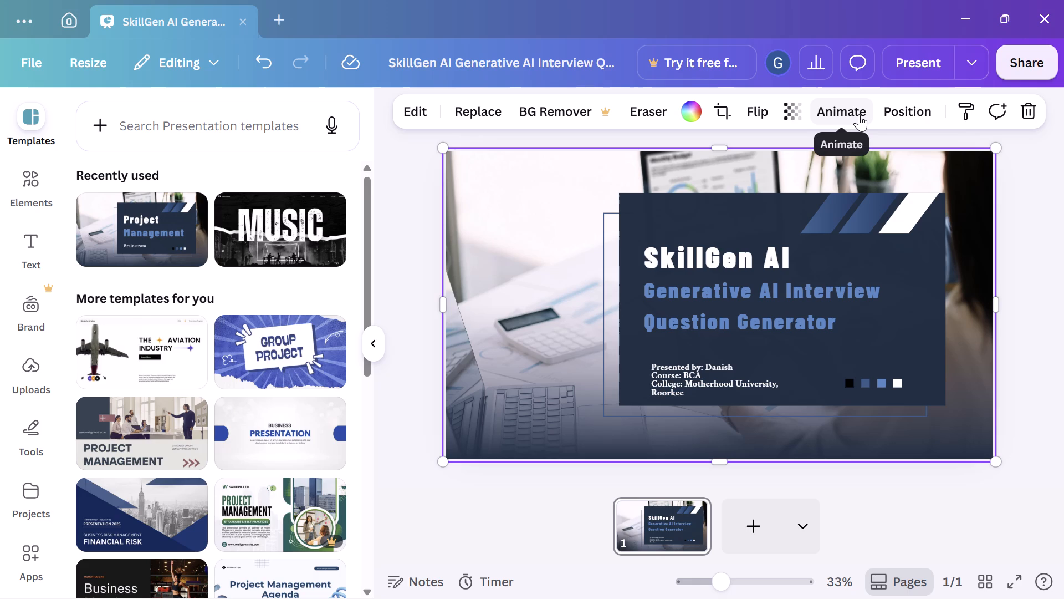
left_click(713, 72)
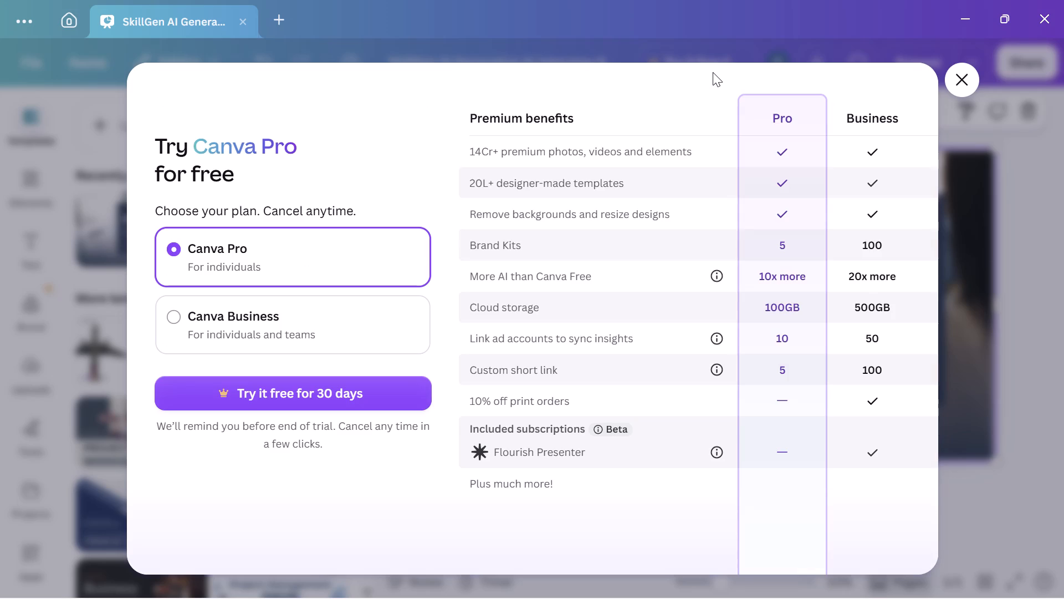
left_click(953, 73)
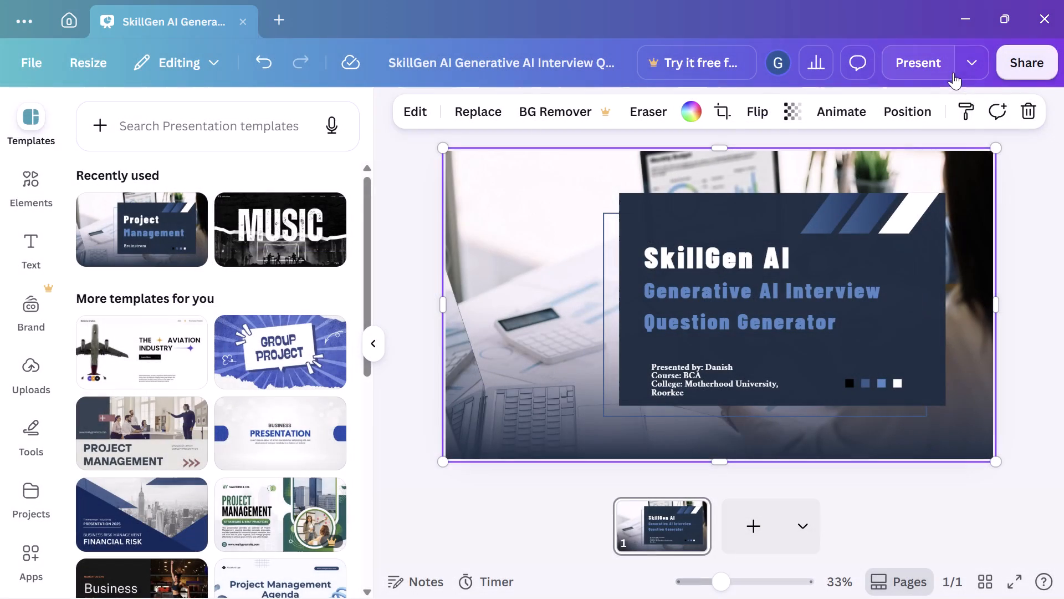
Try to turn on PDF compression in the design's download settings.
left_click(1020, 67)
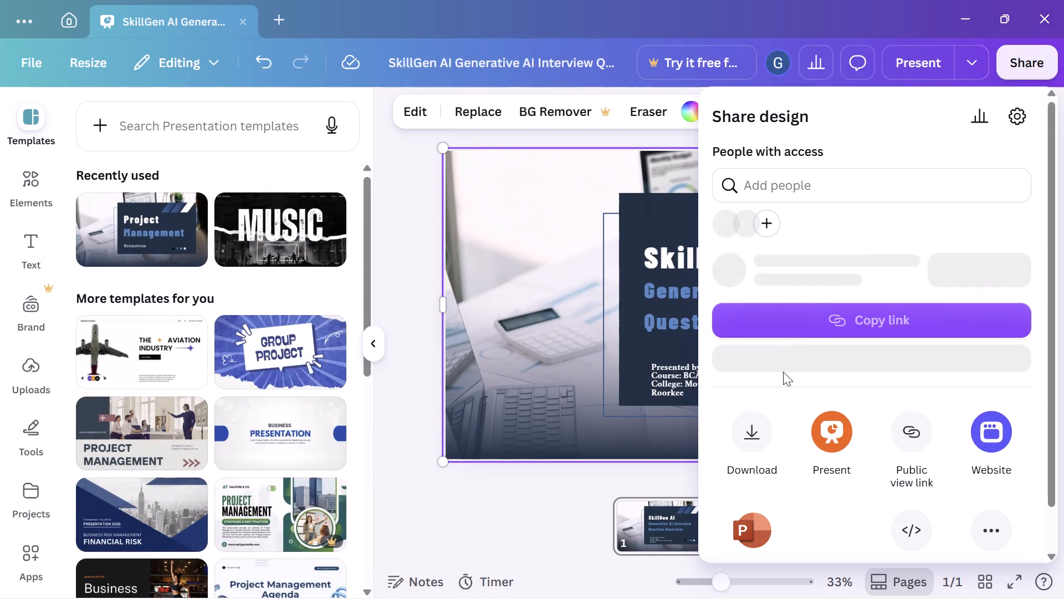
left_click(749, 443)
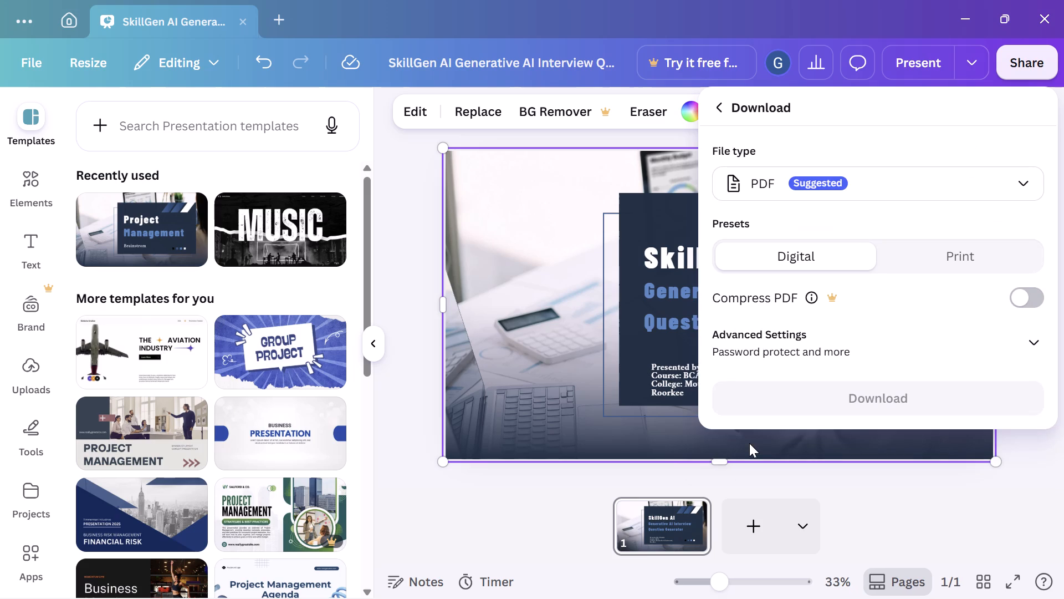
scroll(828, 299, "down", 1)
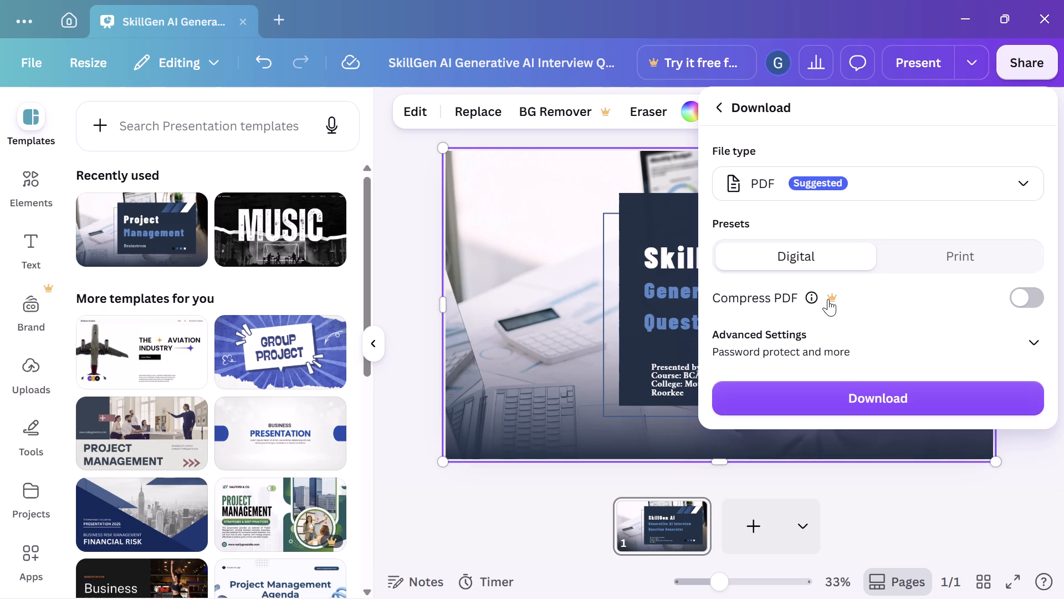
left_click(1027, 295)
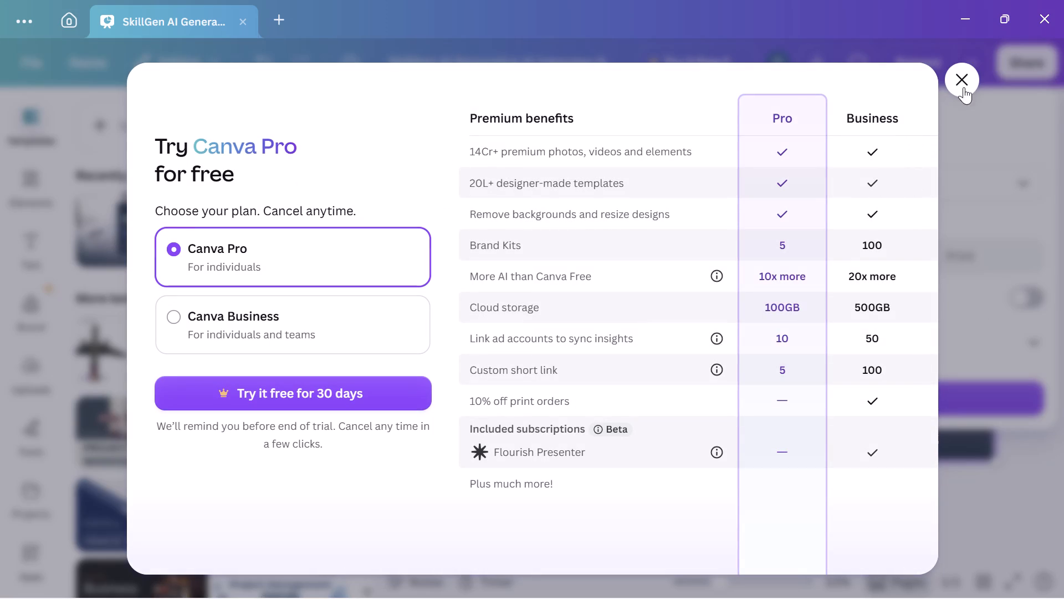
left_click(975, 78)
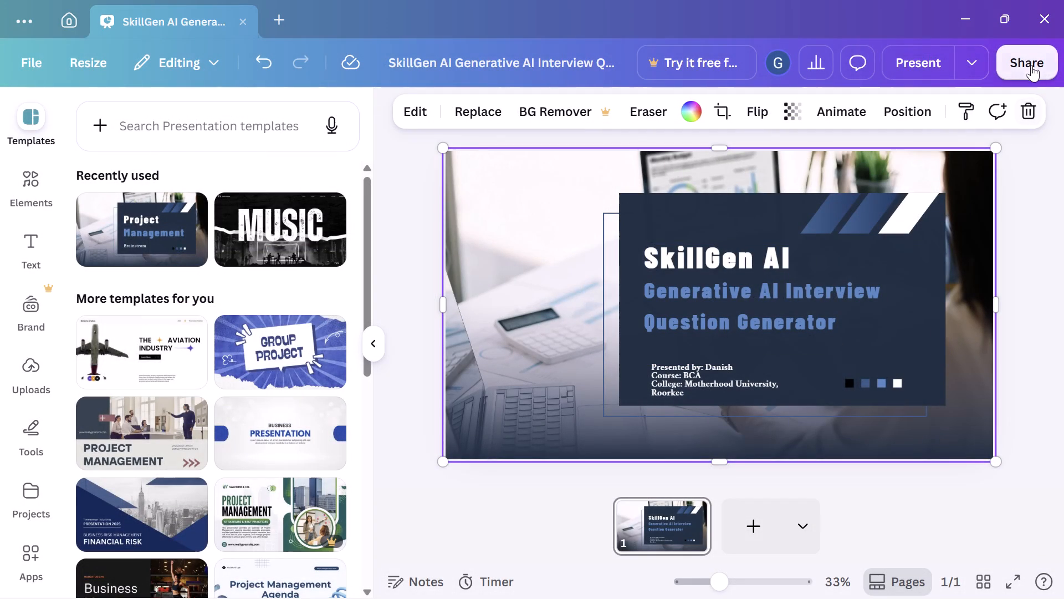
Download the design as a digital PDF and save it in Downloads as "SkillGen AI Generative AI Interview Question Generator".
left_click(1031, 64)
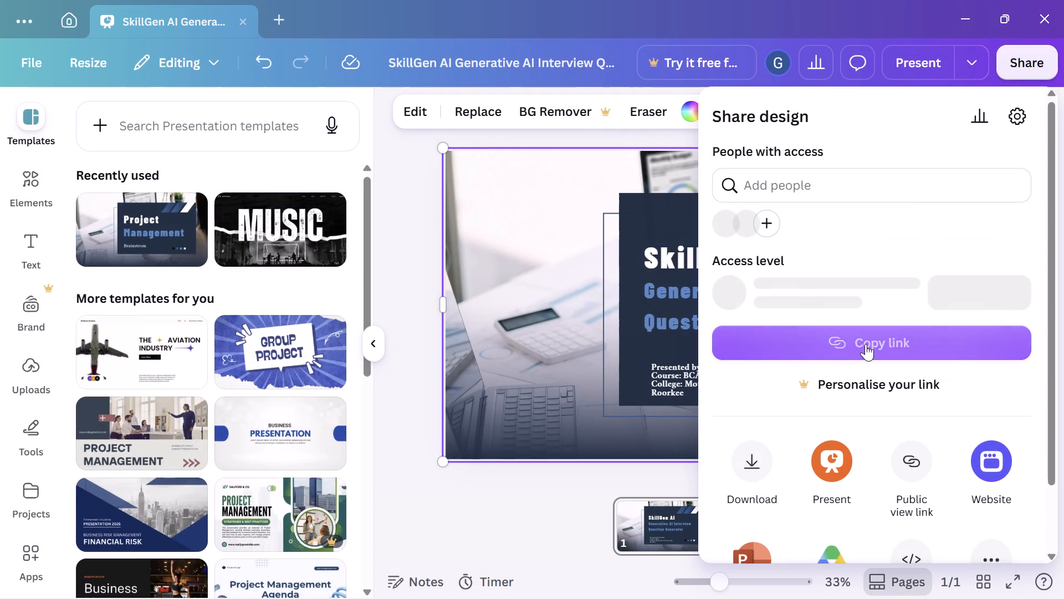
left_click(751, 485)
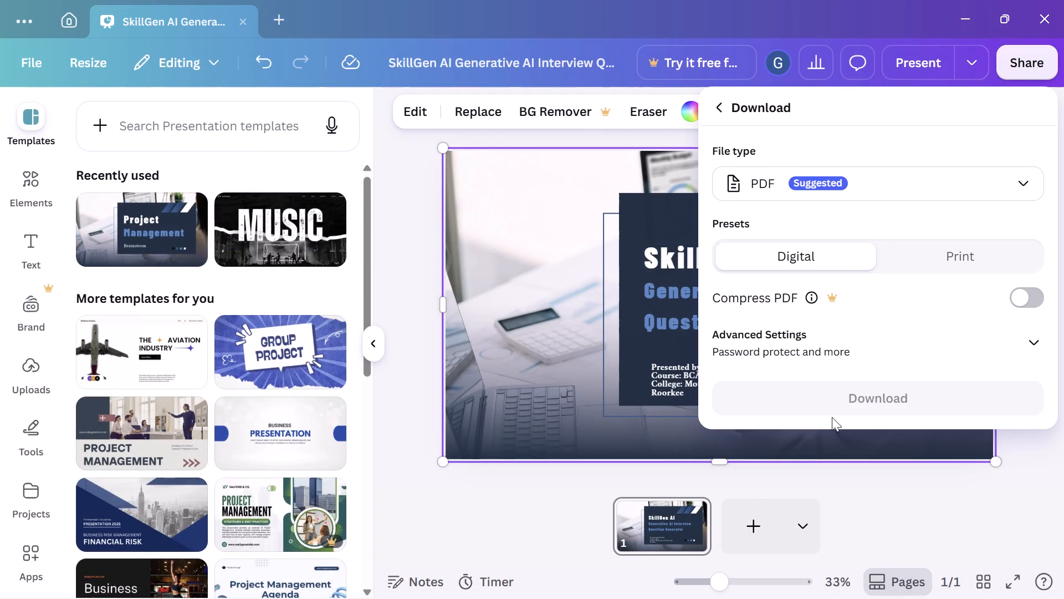
left_click(837, 410)
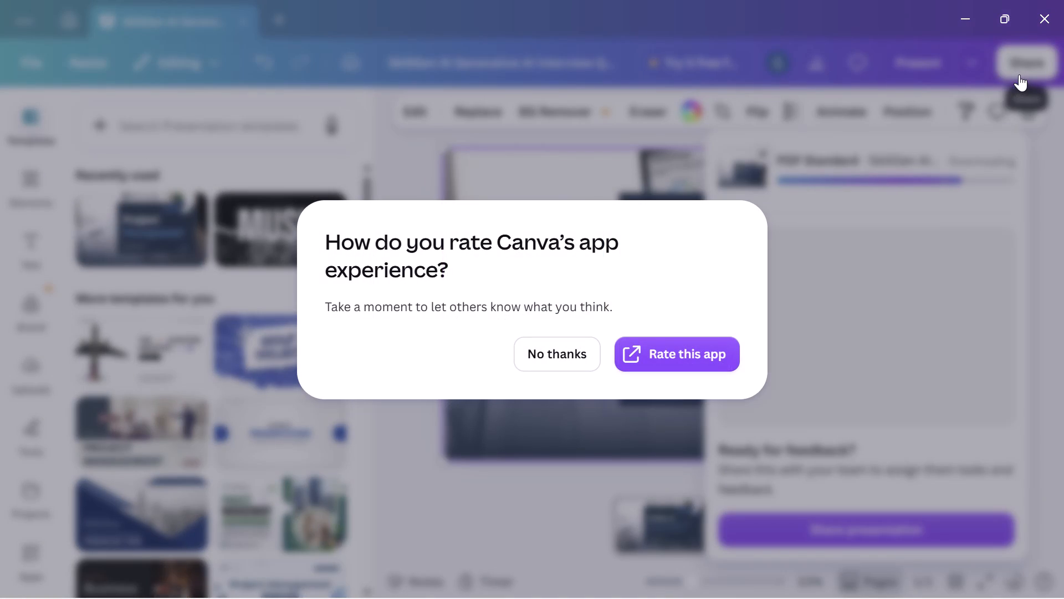
left_click(534, 359)
left_click(551, 362)
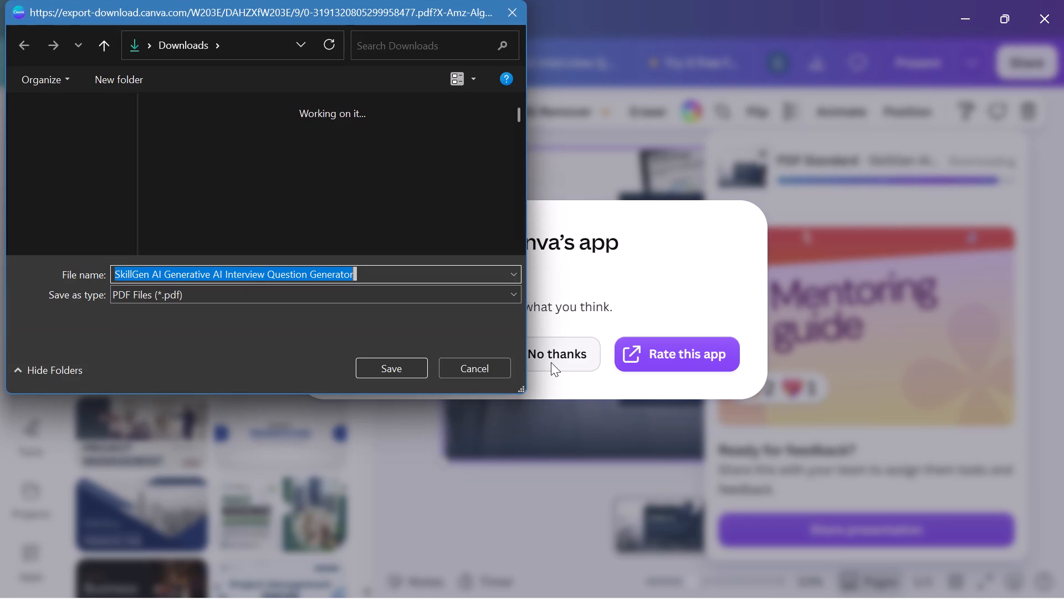
left_click(390, 372)
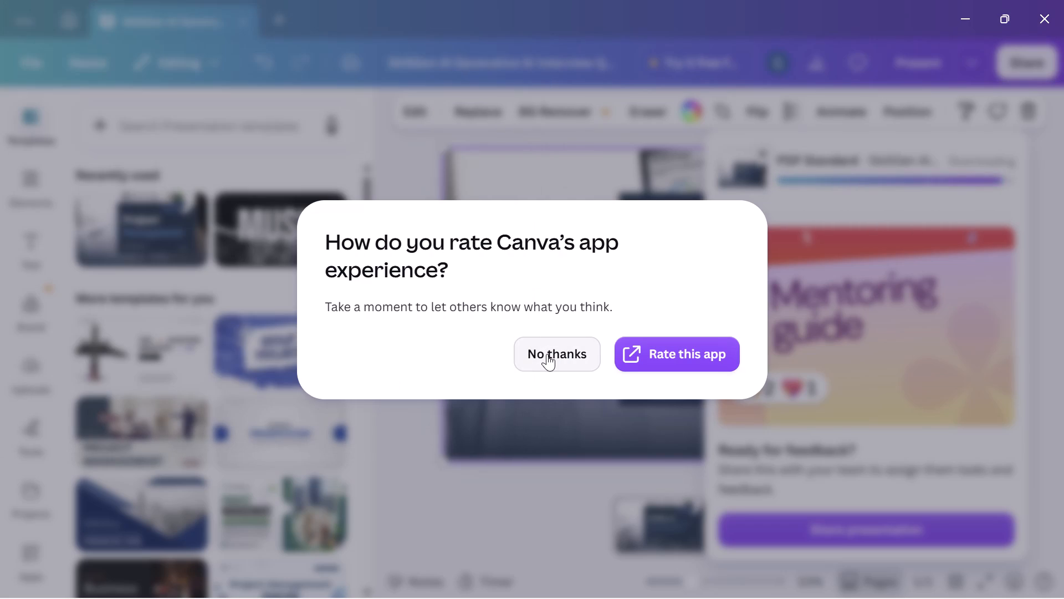
left_click(547, 354)
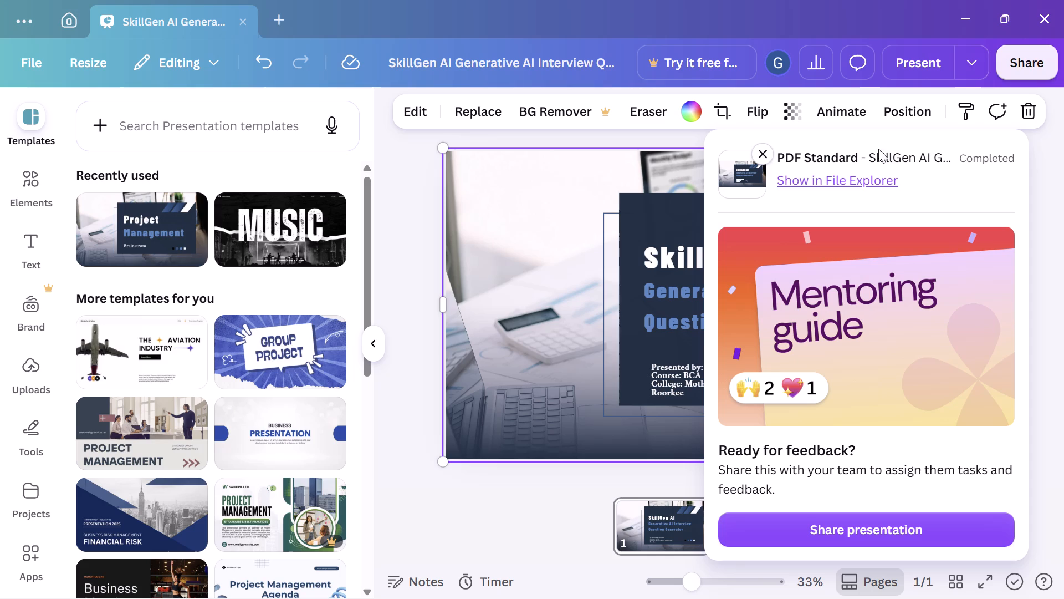
left_click(768, 154)
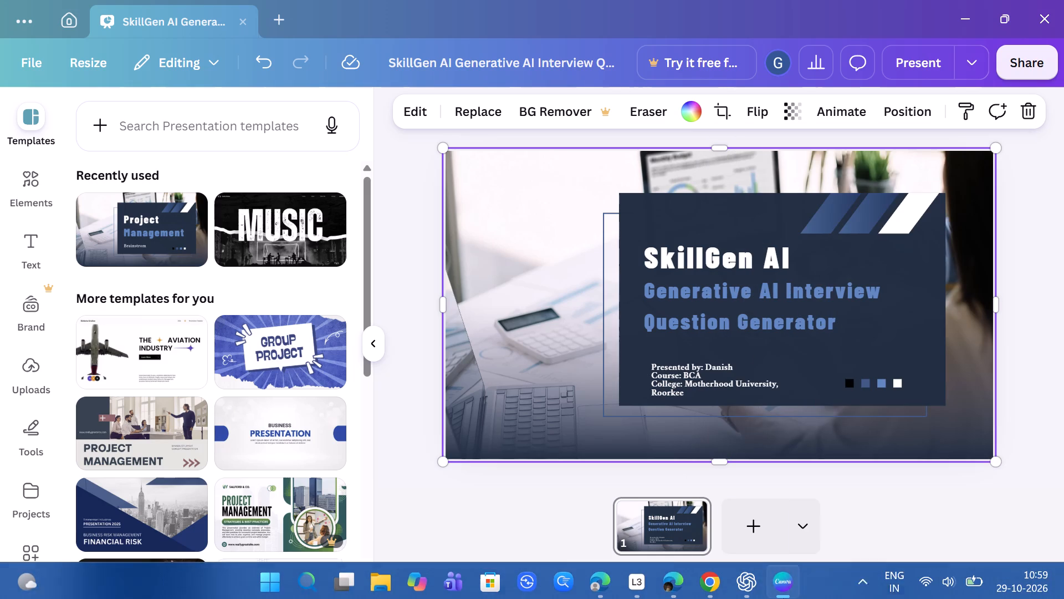
Open the SkillGen AI PDF from the Downloads folder in File Explorer and look over the exported title slide.
left_click(382, 574)
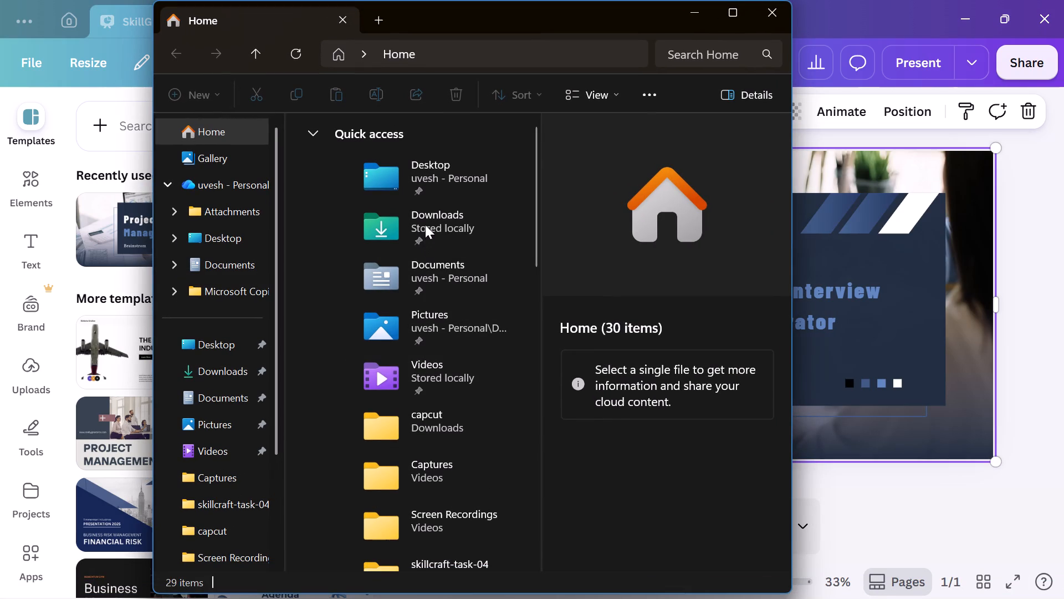
left_click(425, 224)
double_click(425, 224)
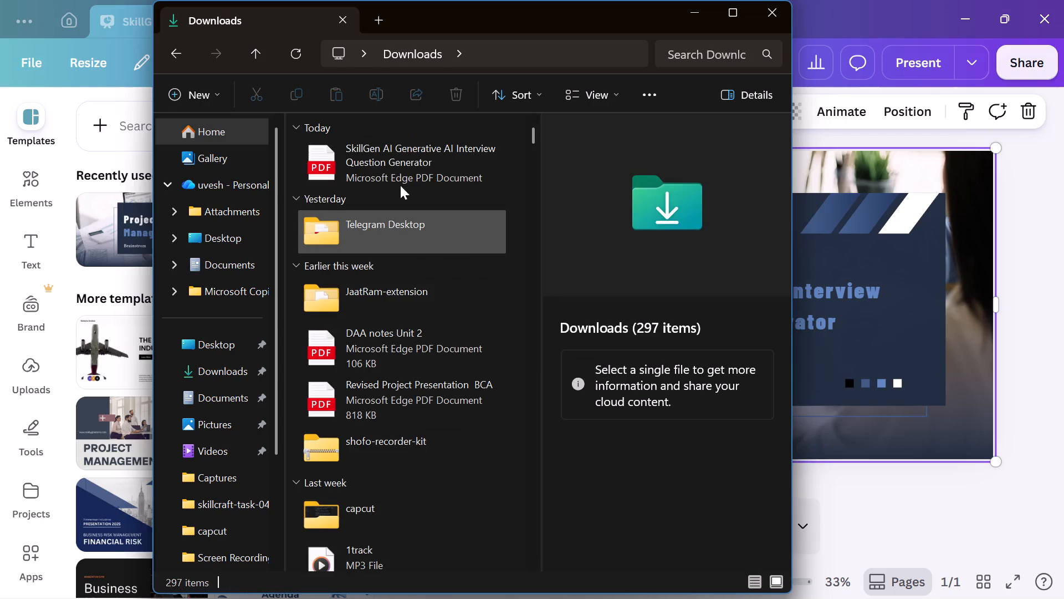
left_click(390, 166)
left_click(390, 166)
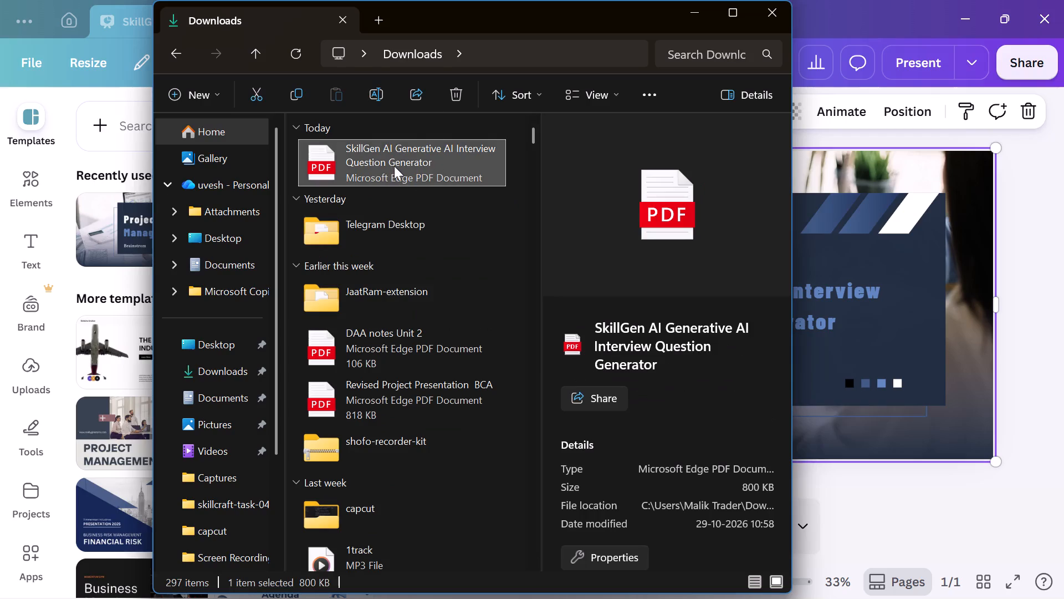
left_click(394, 166)
double_click(394, 166)
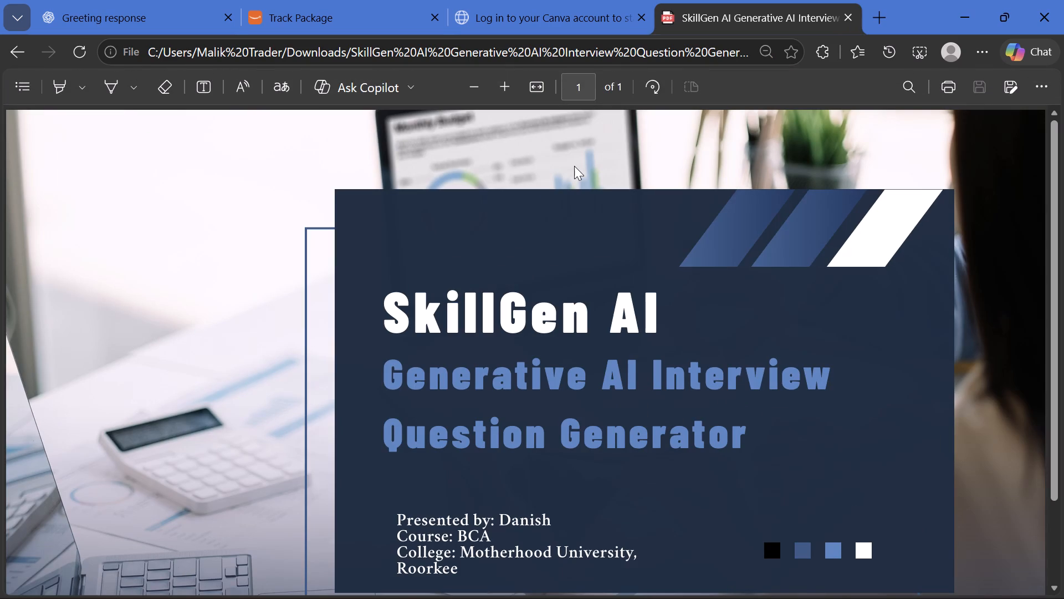
scroll(574, 166, "down", 3)
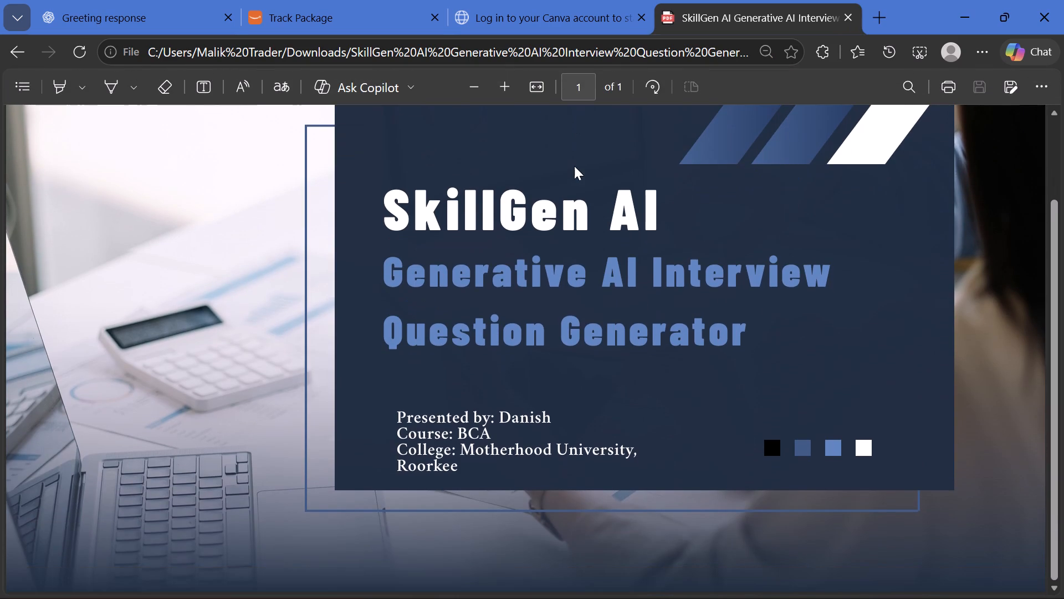
scroll(574, 166, "right", 1)
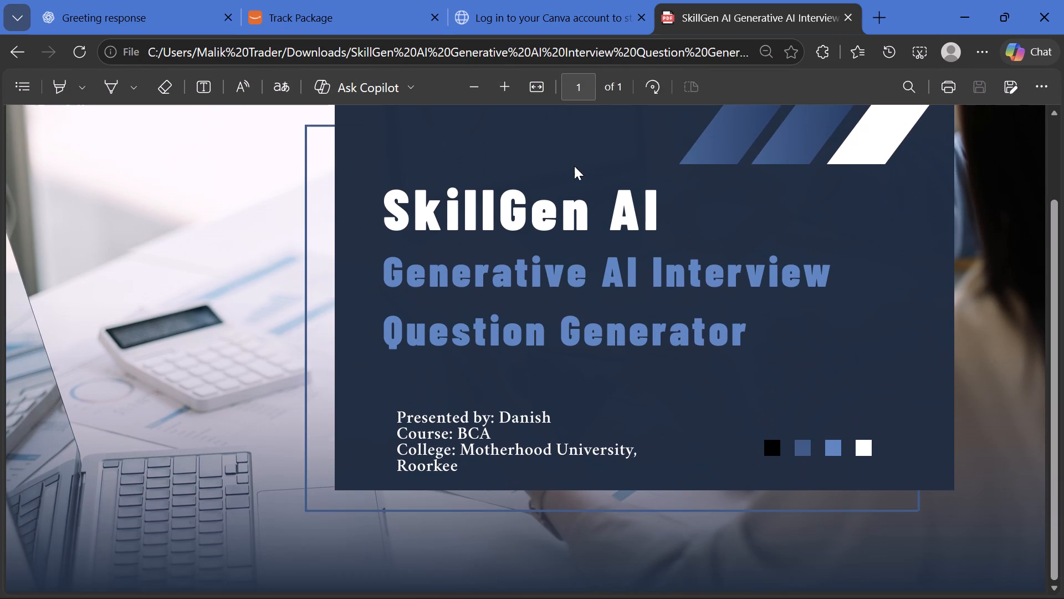
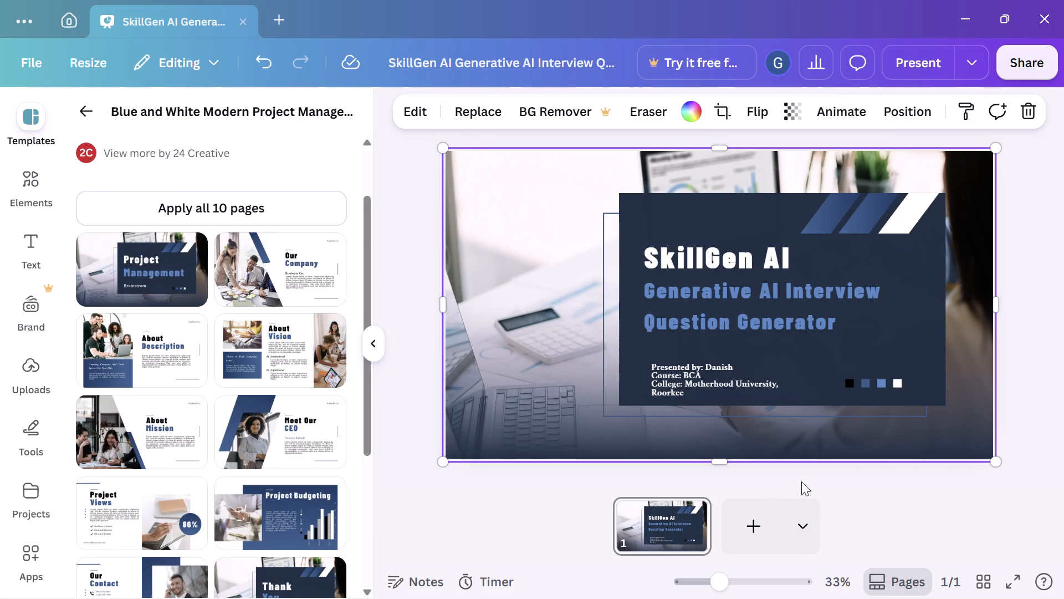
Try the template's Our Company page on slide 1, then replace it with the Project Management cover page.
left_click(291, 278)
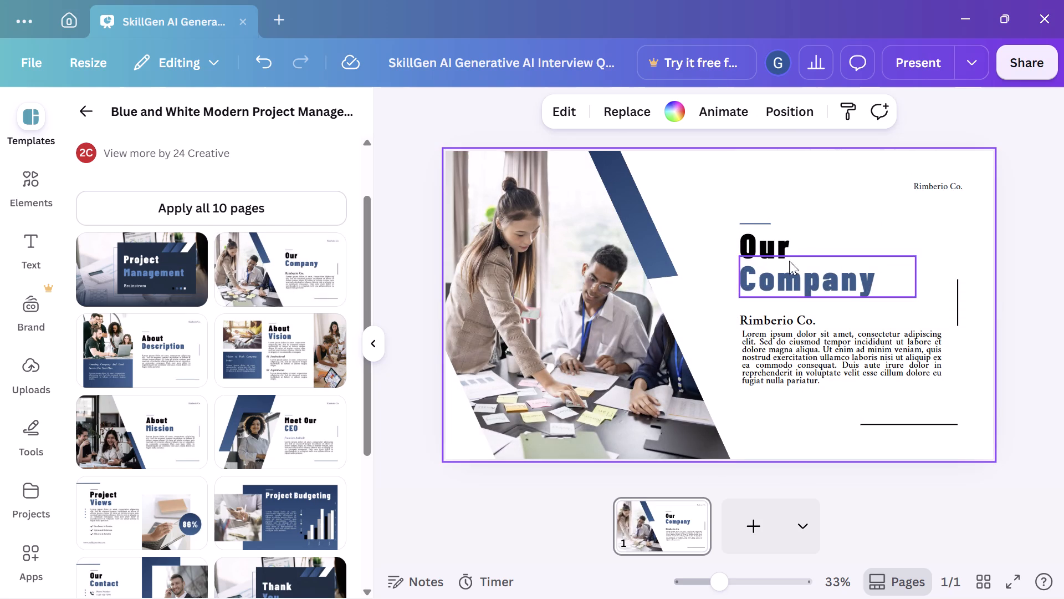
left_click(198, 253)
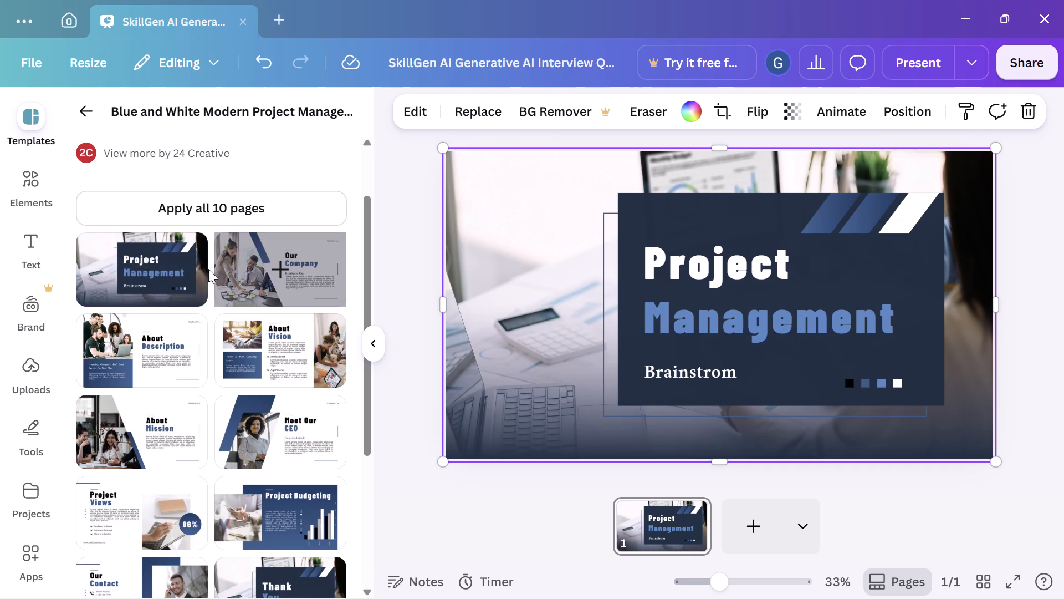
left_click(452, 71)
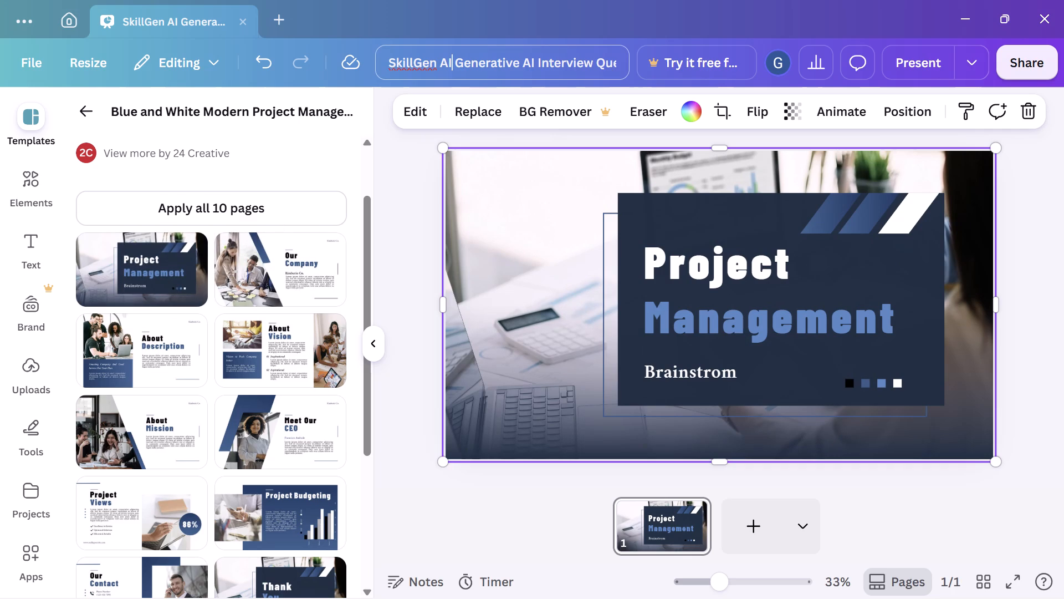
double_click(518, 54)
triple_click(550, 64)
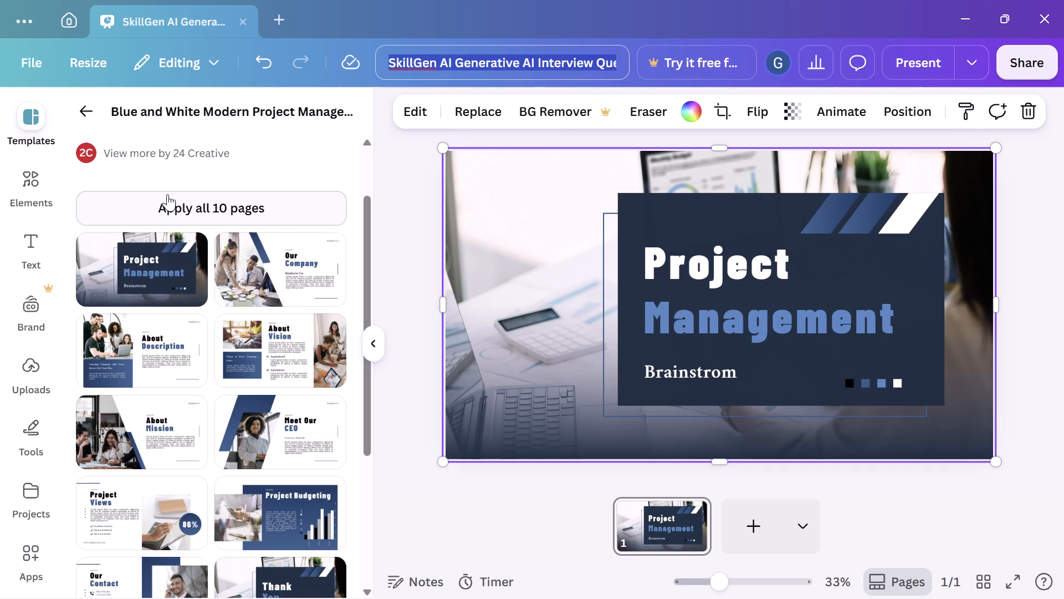
Apply all 10 pages of the blue-and-white Project Management template to the design.
left_click(202, 205)
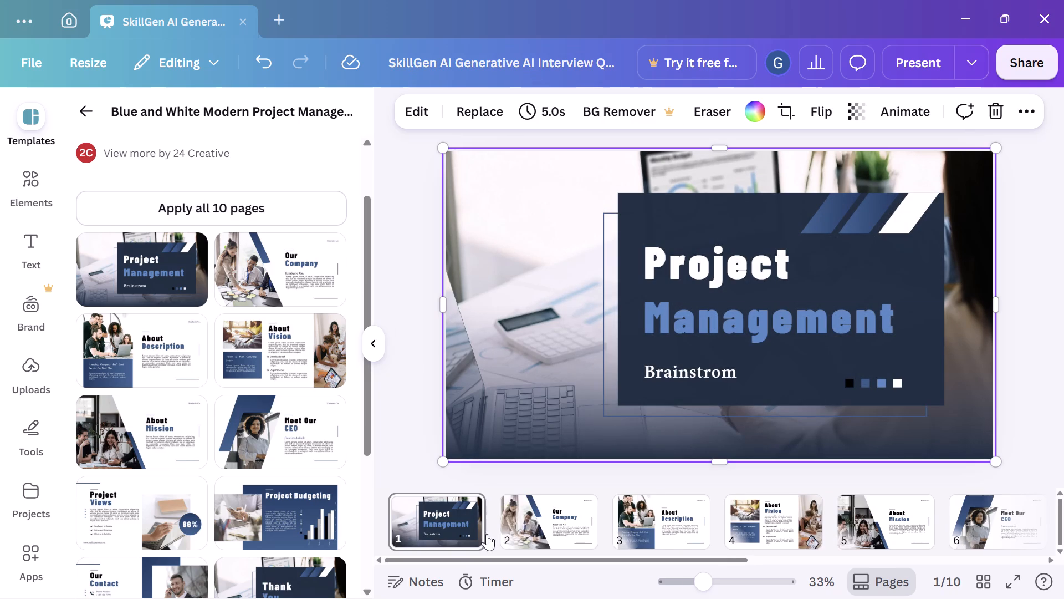
scroll(487, 534, "right", 2)
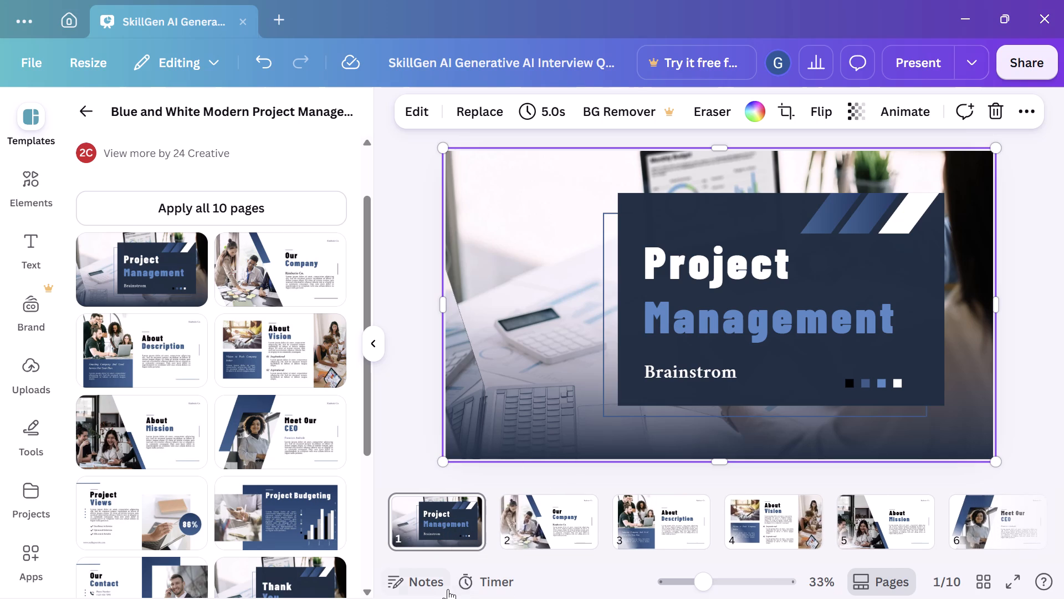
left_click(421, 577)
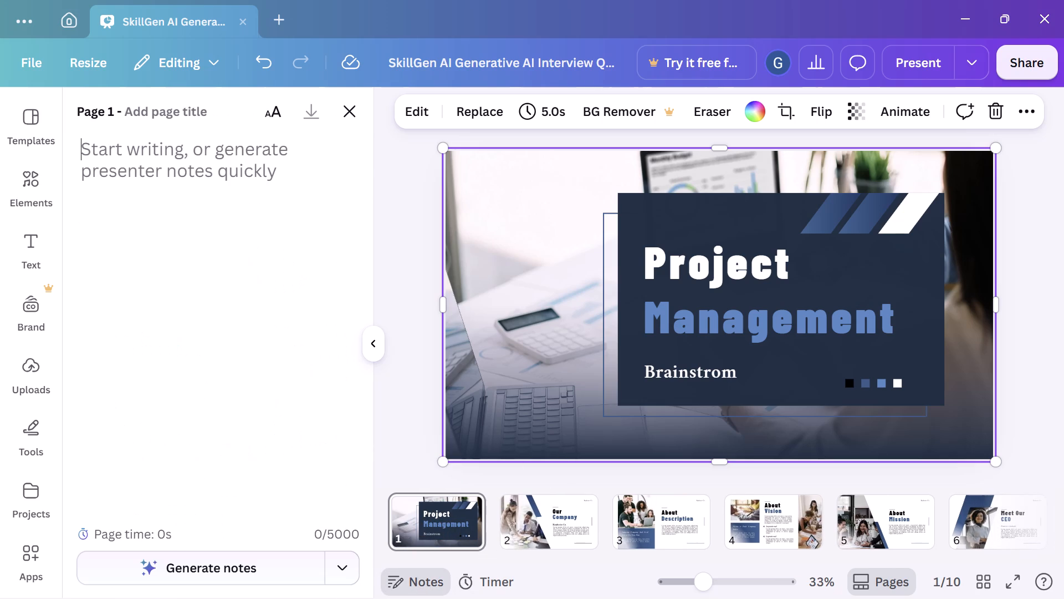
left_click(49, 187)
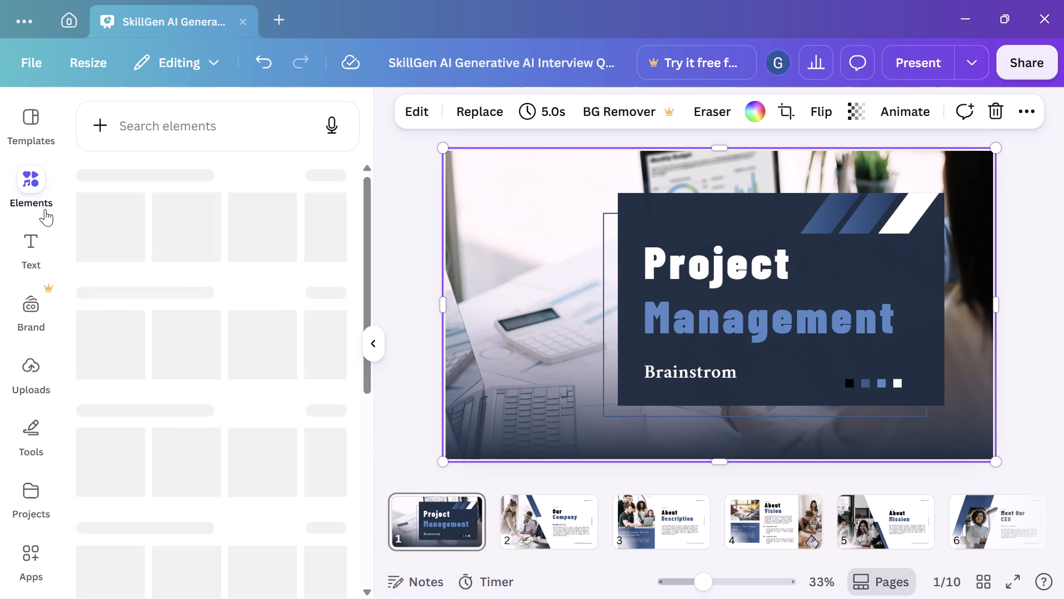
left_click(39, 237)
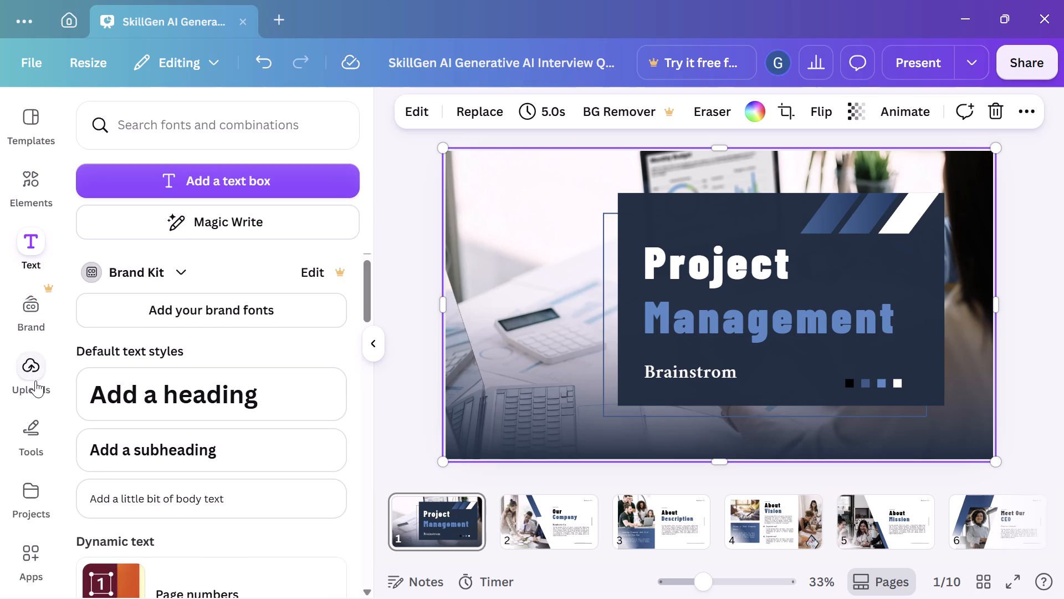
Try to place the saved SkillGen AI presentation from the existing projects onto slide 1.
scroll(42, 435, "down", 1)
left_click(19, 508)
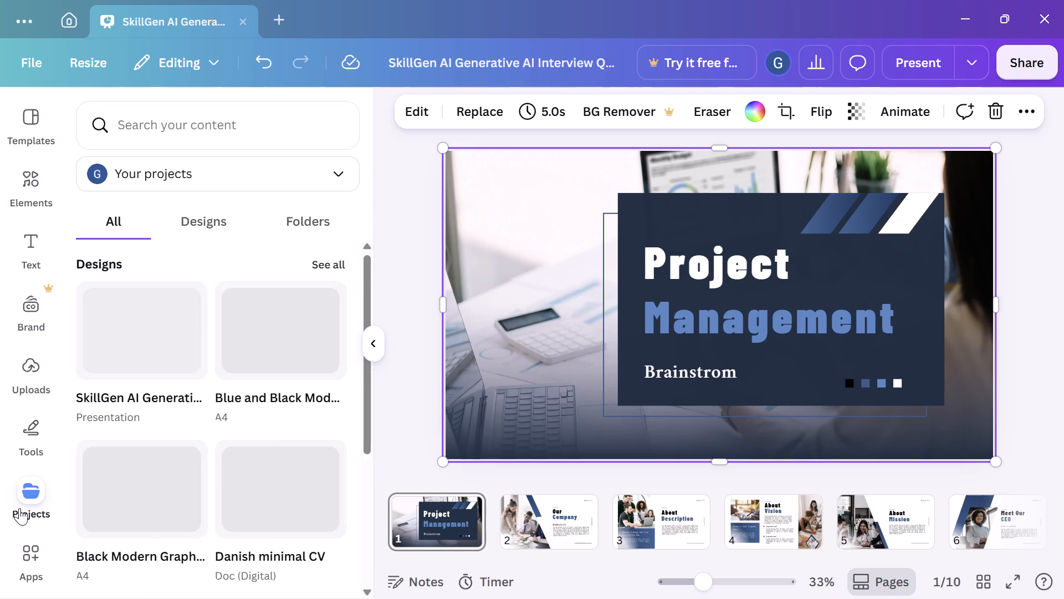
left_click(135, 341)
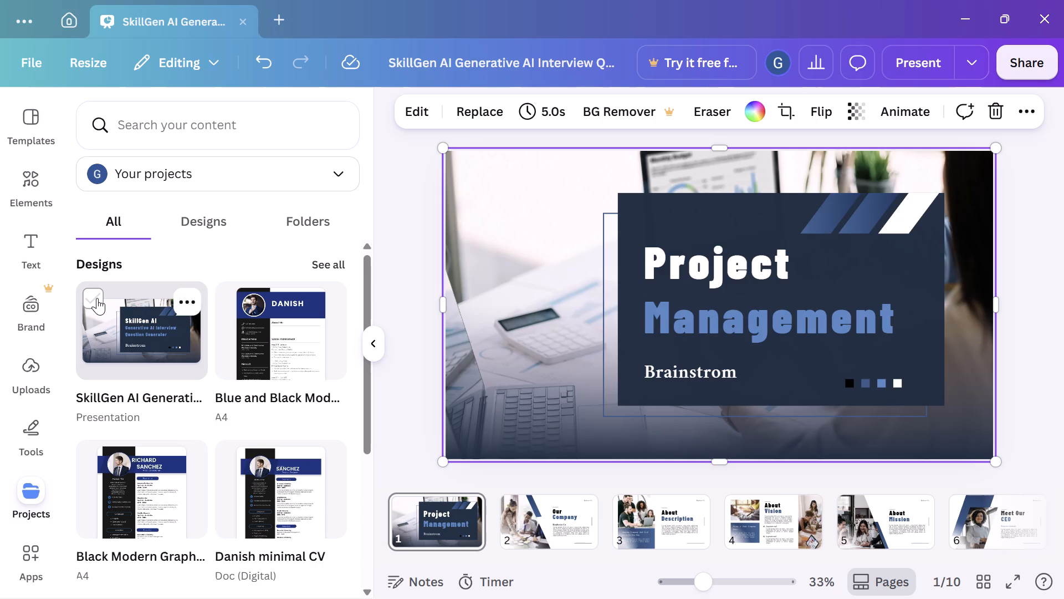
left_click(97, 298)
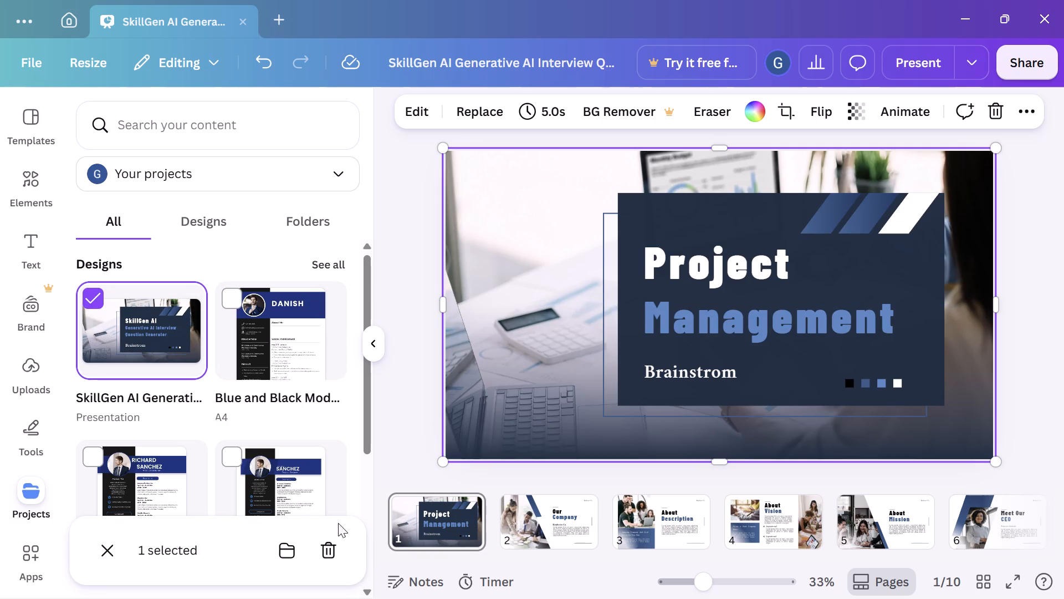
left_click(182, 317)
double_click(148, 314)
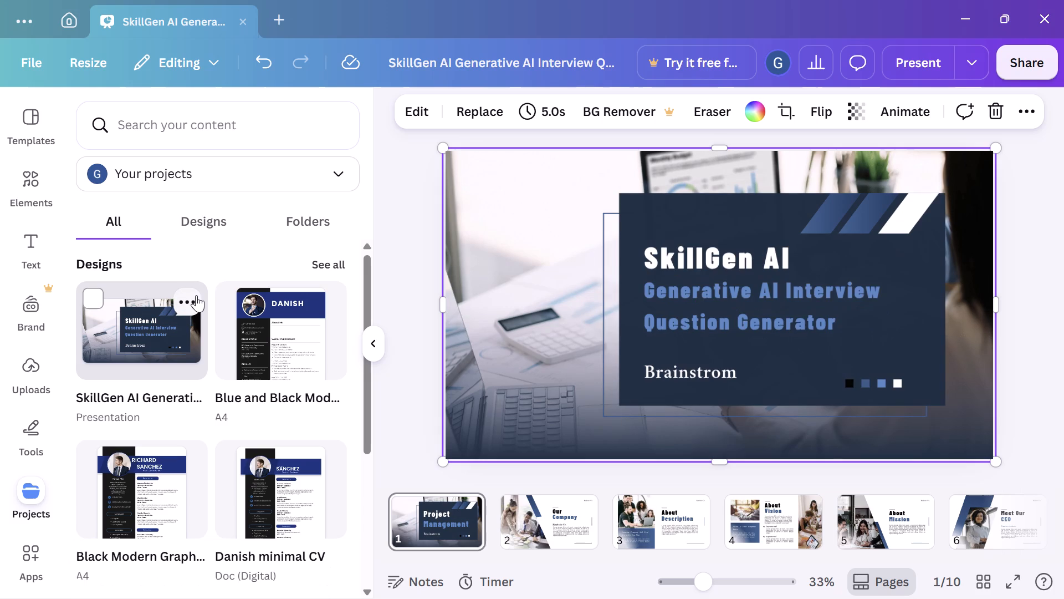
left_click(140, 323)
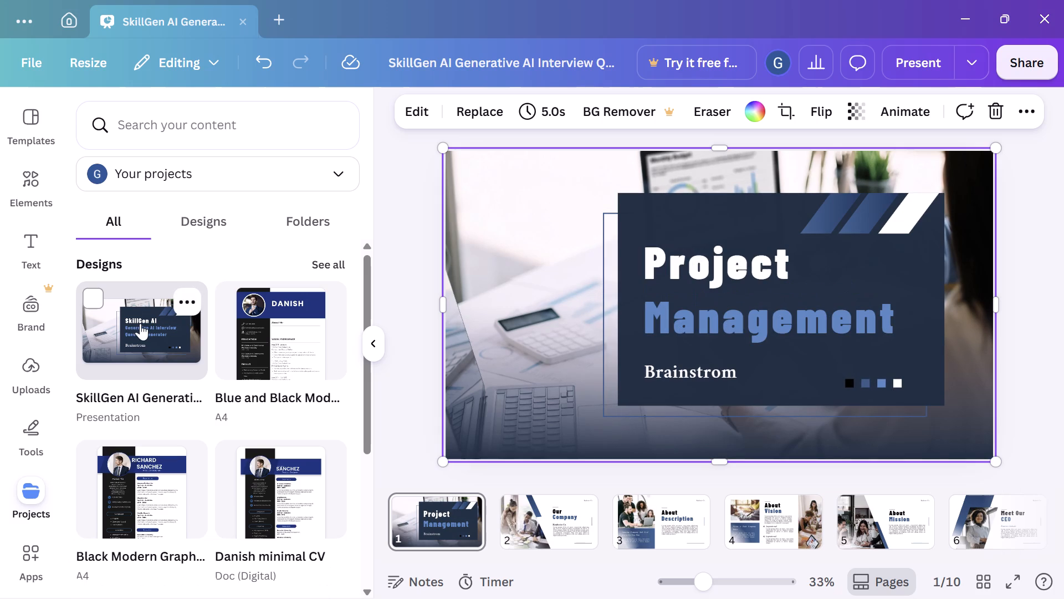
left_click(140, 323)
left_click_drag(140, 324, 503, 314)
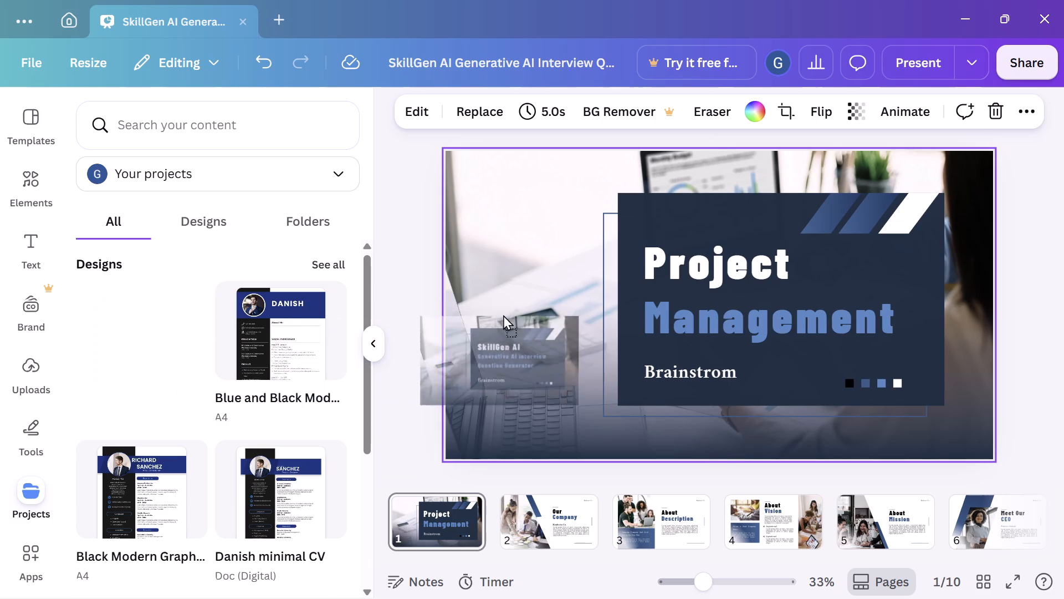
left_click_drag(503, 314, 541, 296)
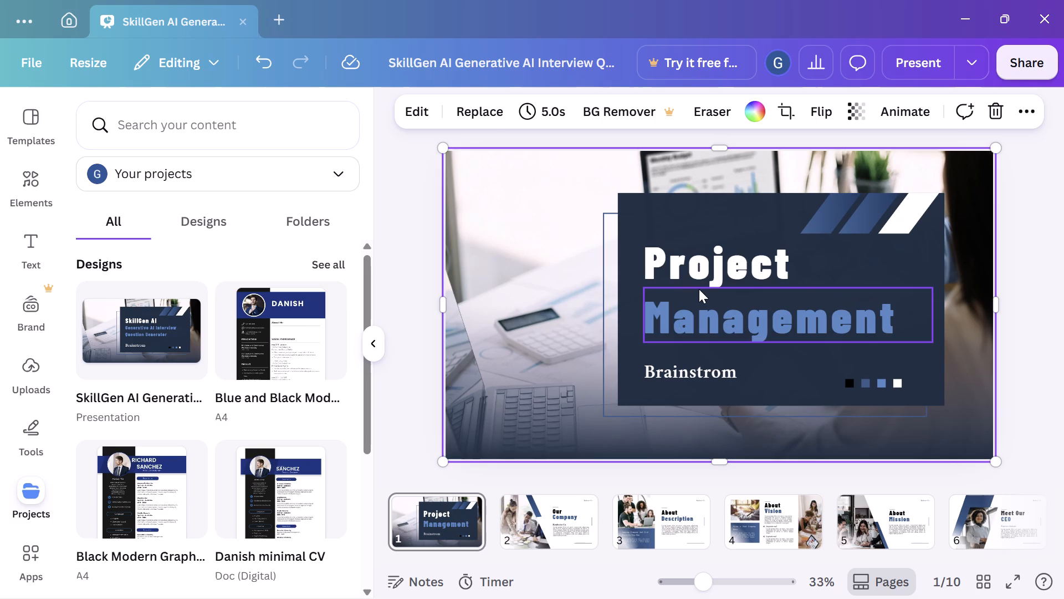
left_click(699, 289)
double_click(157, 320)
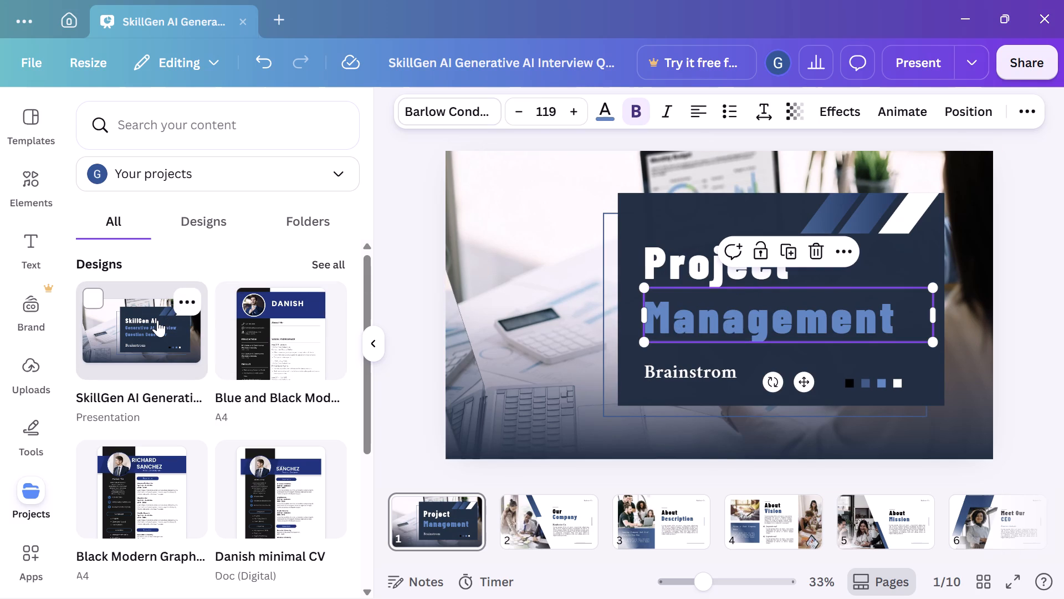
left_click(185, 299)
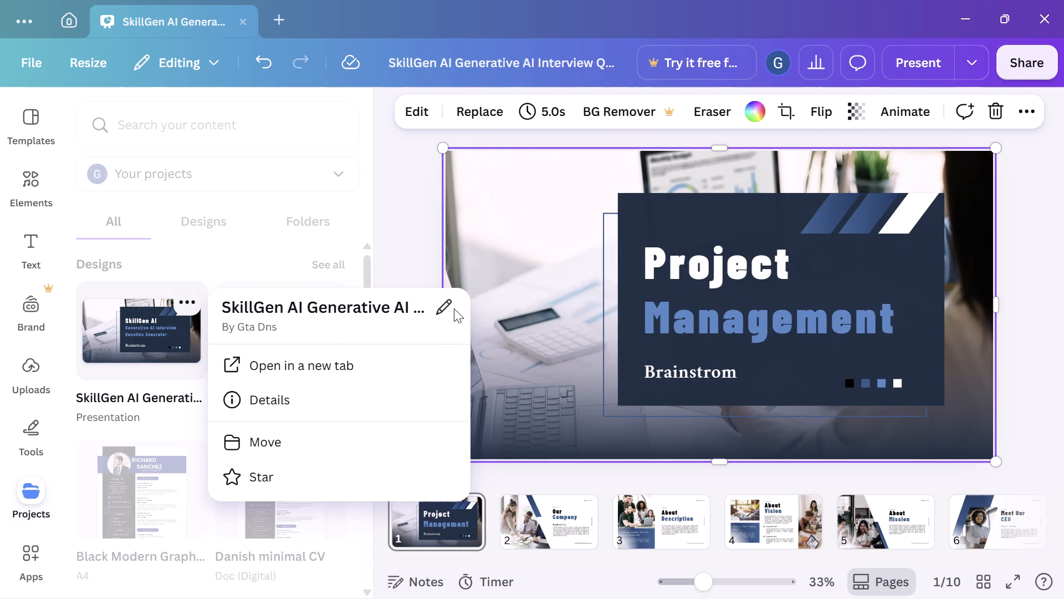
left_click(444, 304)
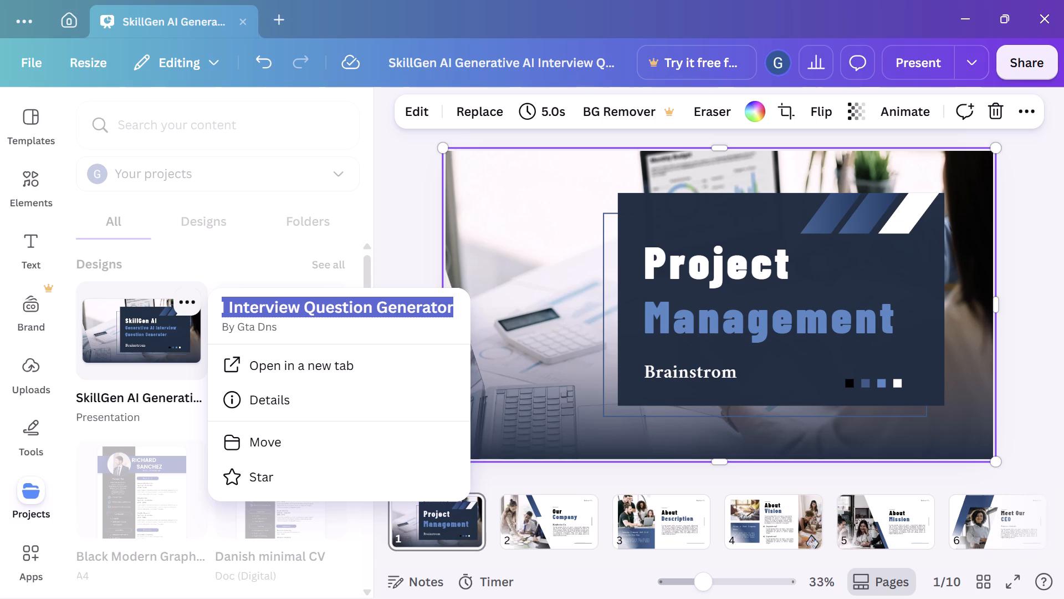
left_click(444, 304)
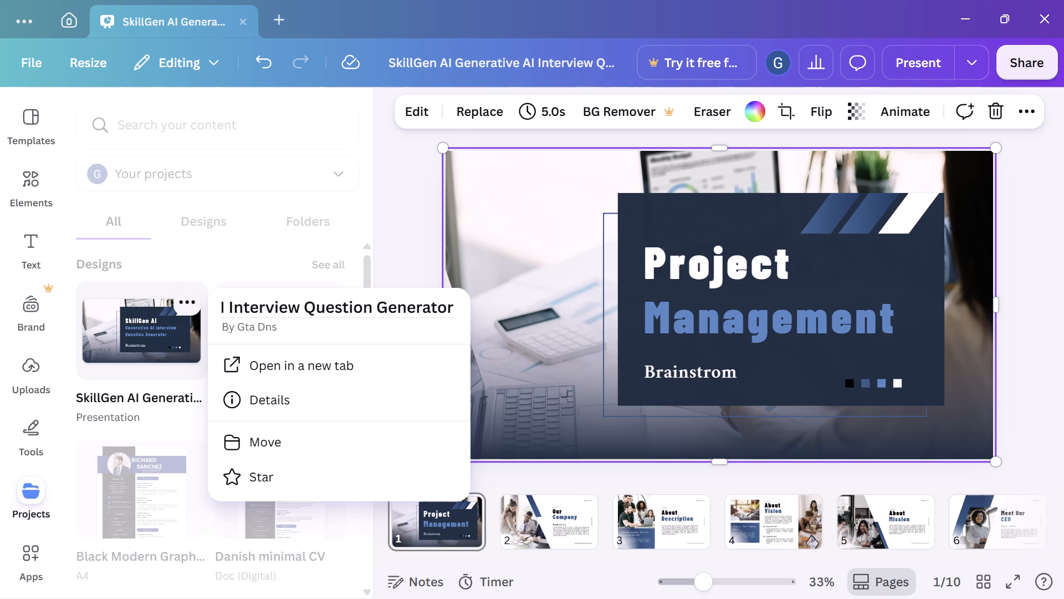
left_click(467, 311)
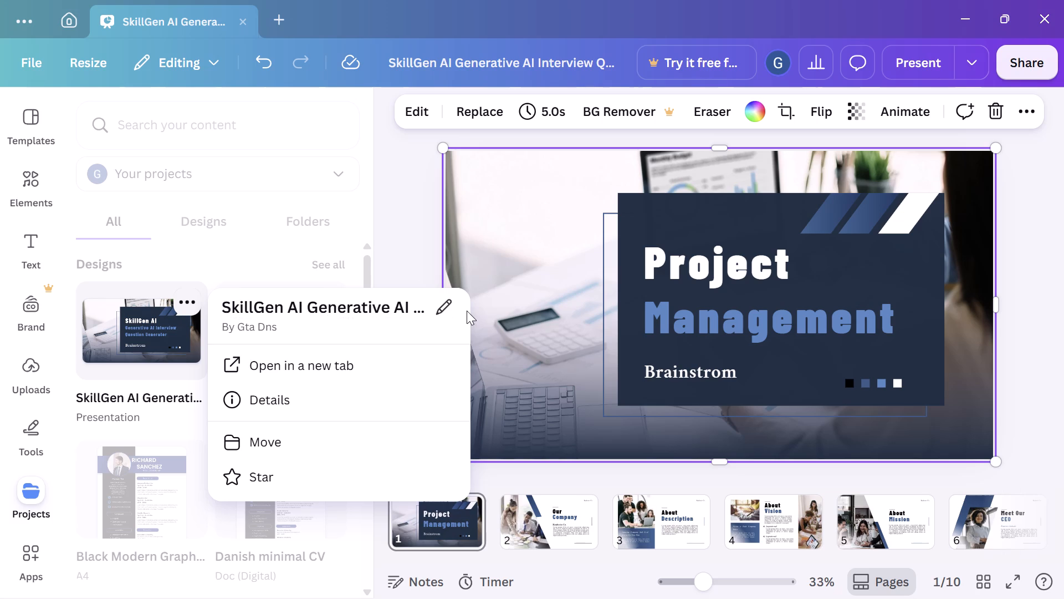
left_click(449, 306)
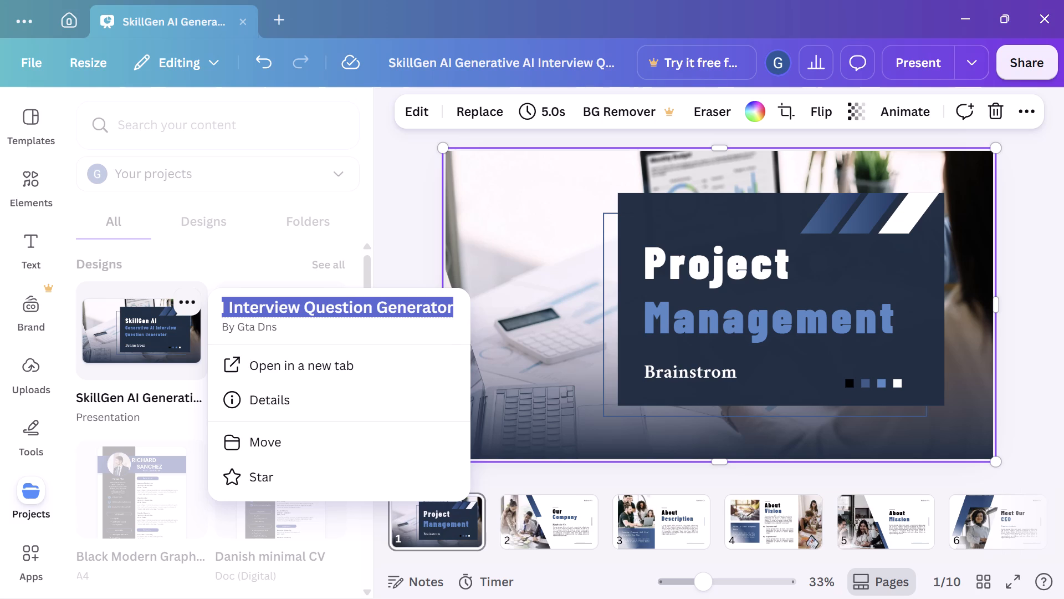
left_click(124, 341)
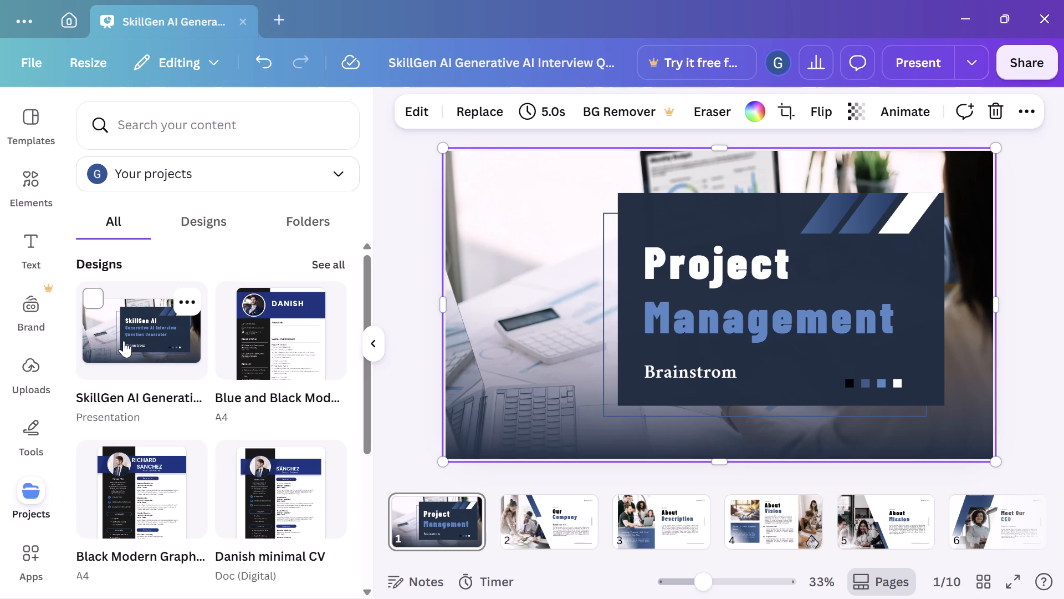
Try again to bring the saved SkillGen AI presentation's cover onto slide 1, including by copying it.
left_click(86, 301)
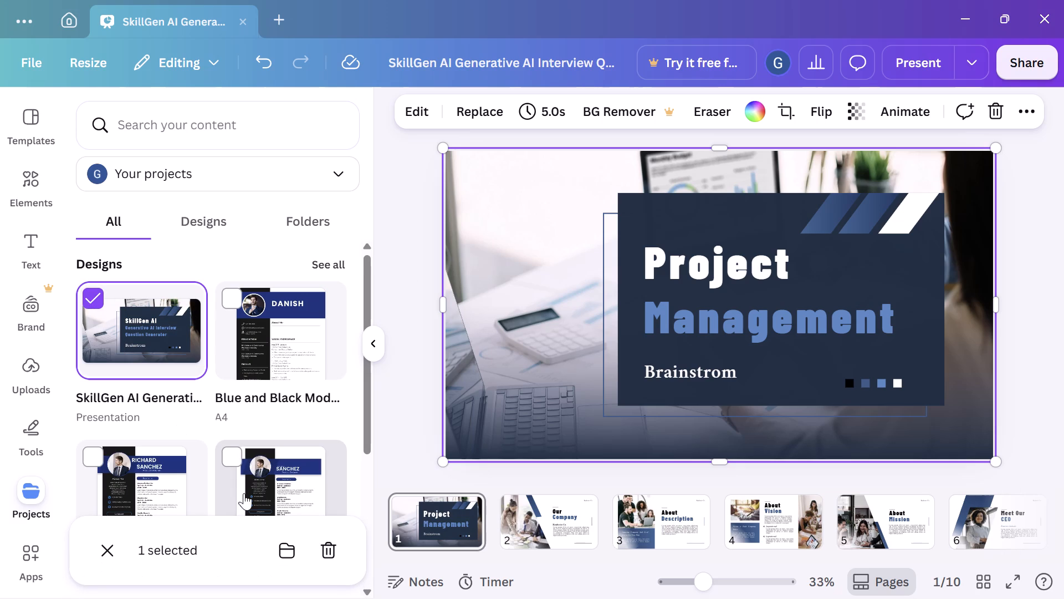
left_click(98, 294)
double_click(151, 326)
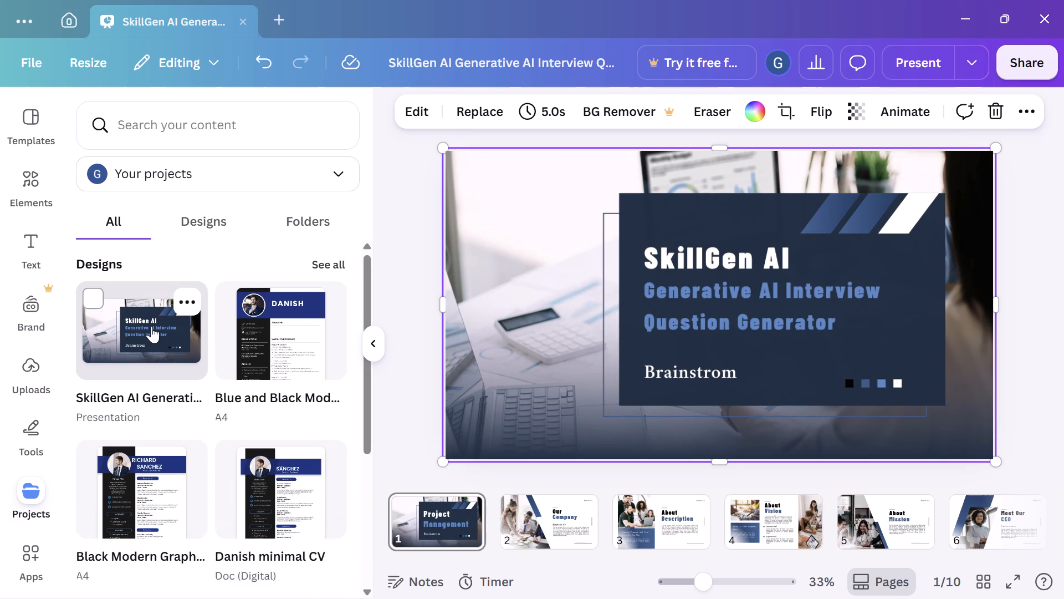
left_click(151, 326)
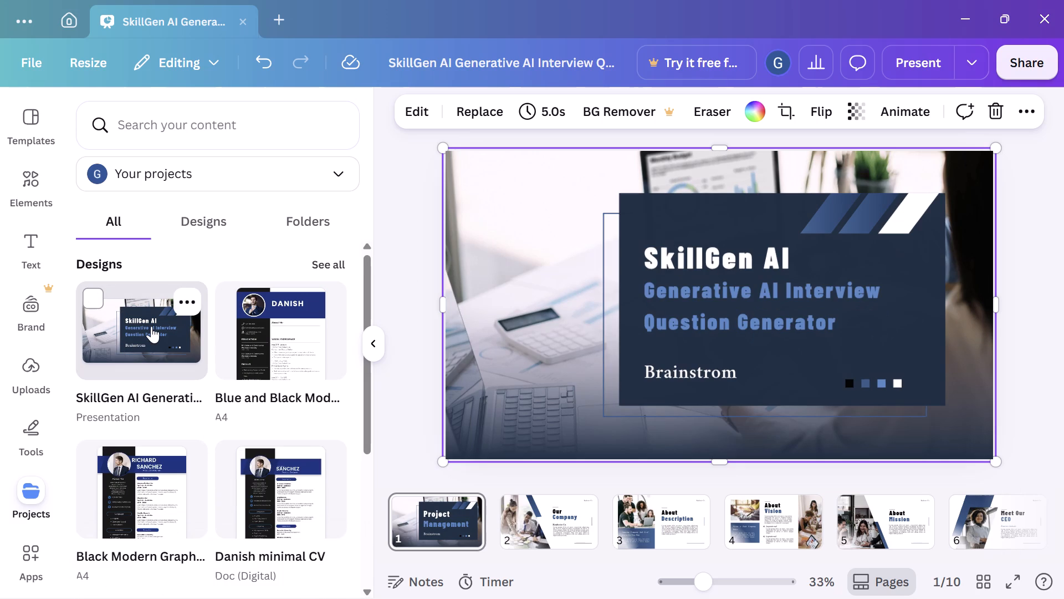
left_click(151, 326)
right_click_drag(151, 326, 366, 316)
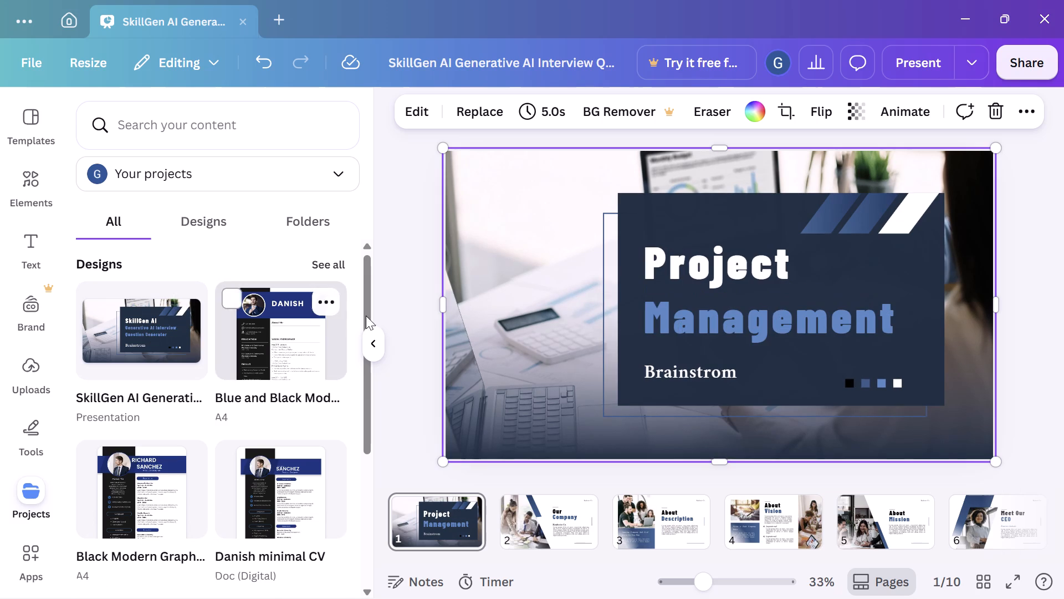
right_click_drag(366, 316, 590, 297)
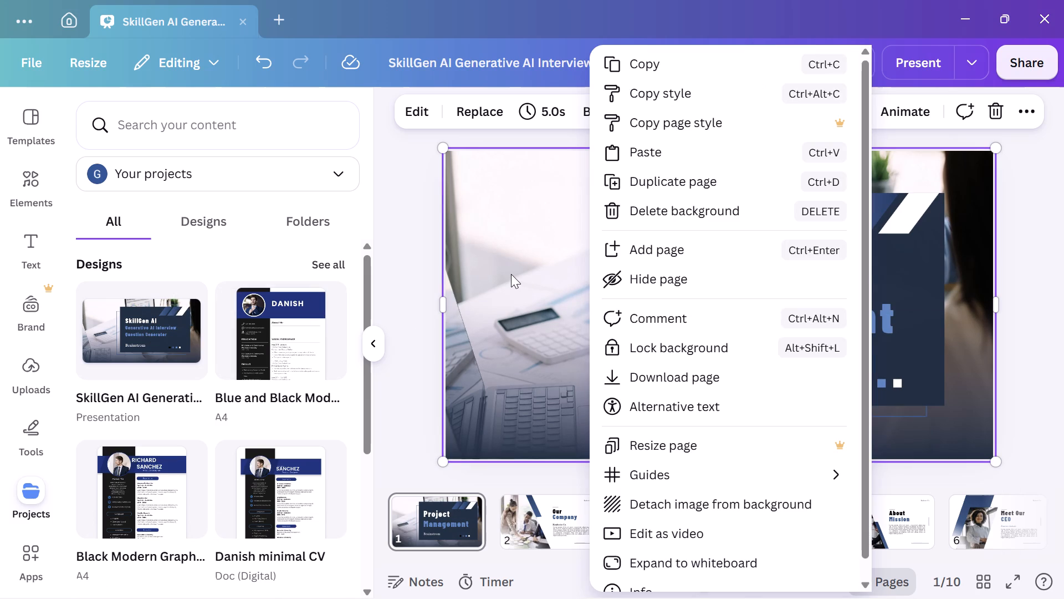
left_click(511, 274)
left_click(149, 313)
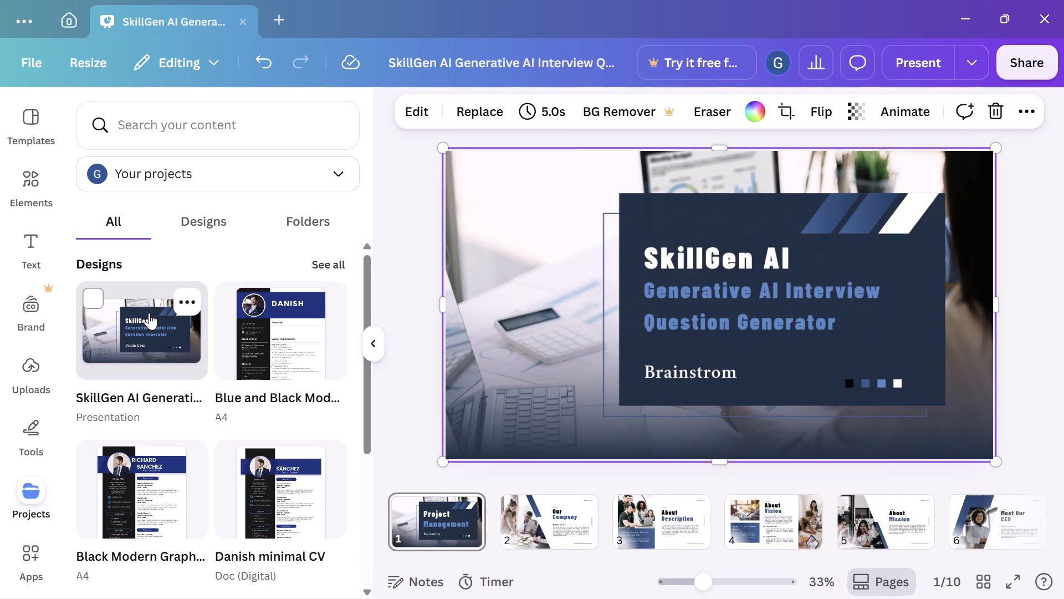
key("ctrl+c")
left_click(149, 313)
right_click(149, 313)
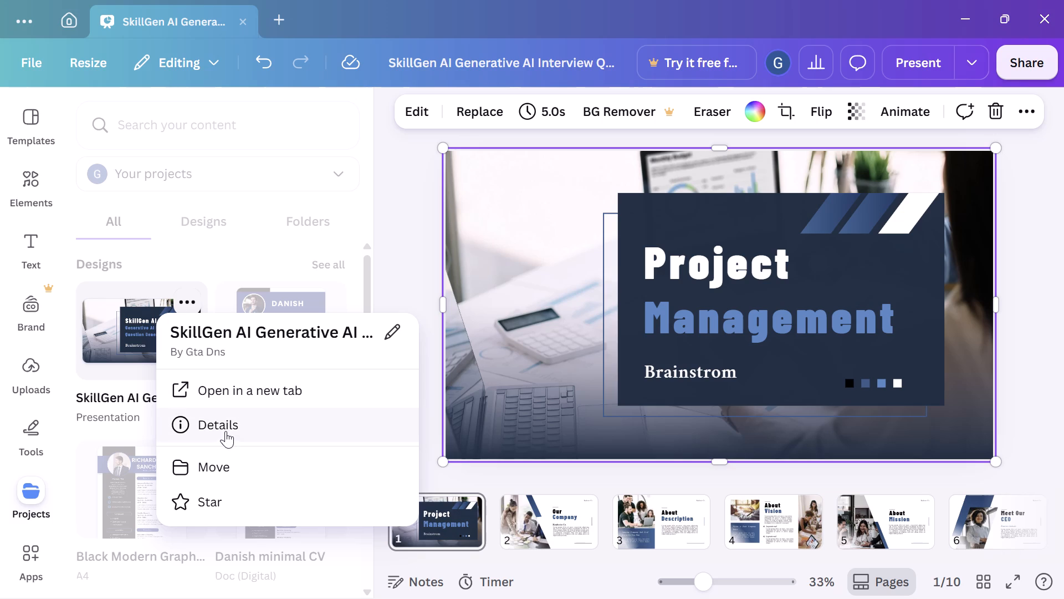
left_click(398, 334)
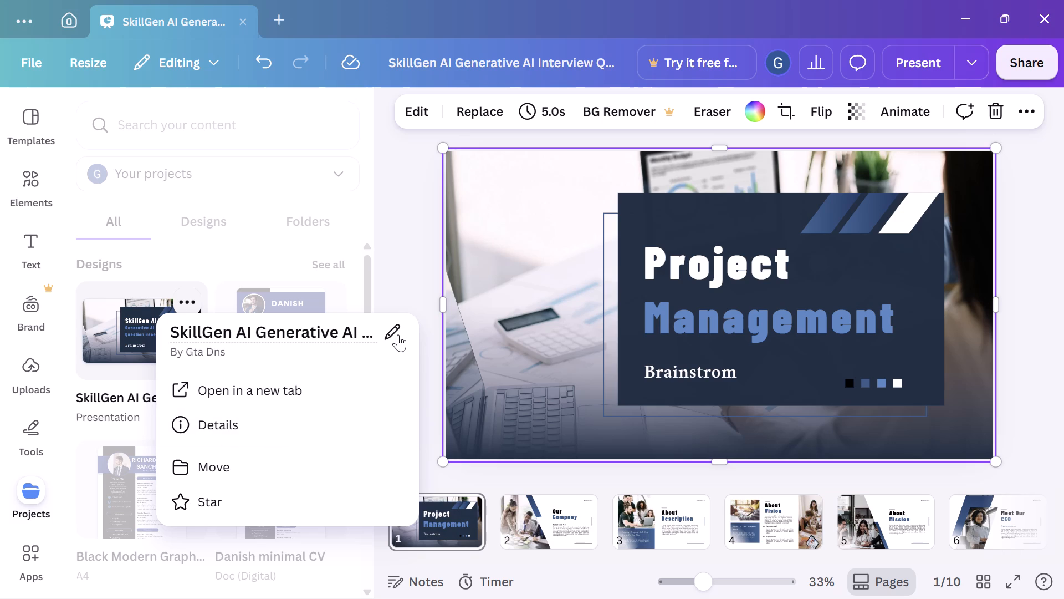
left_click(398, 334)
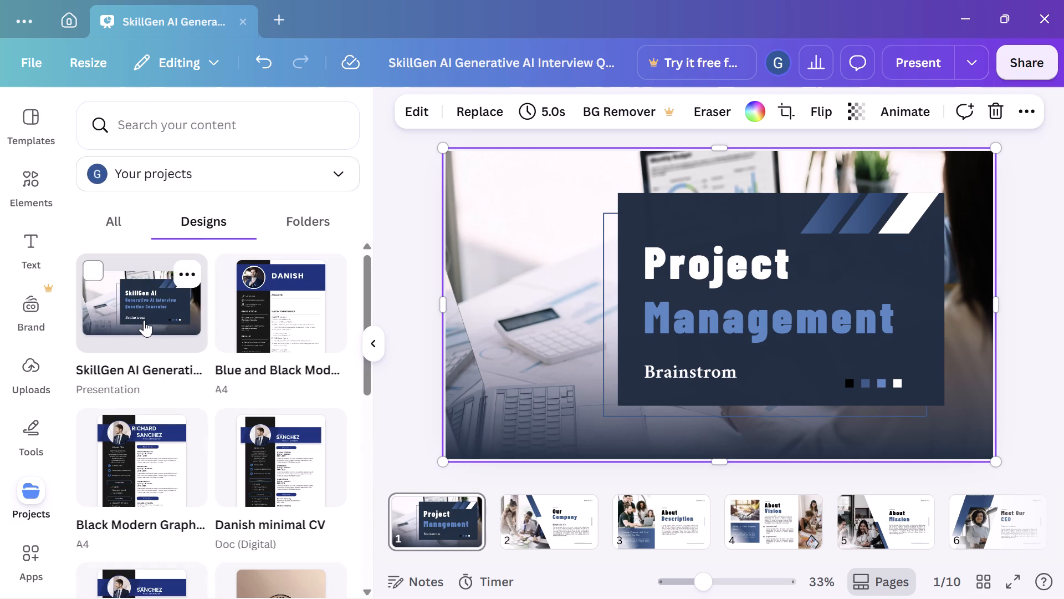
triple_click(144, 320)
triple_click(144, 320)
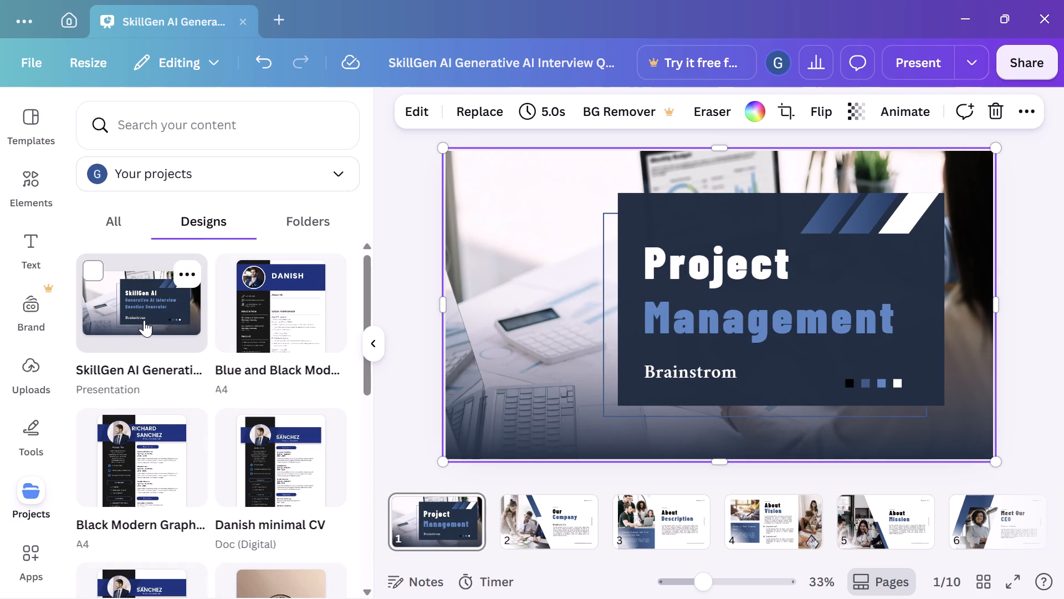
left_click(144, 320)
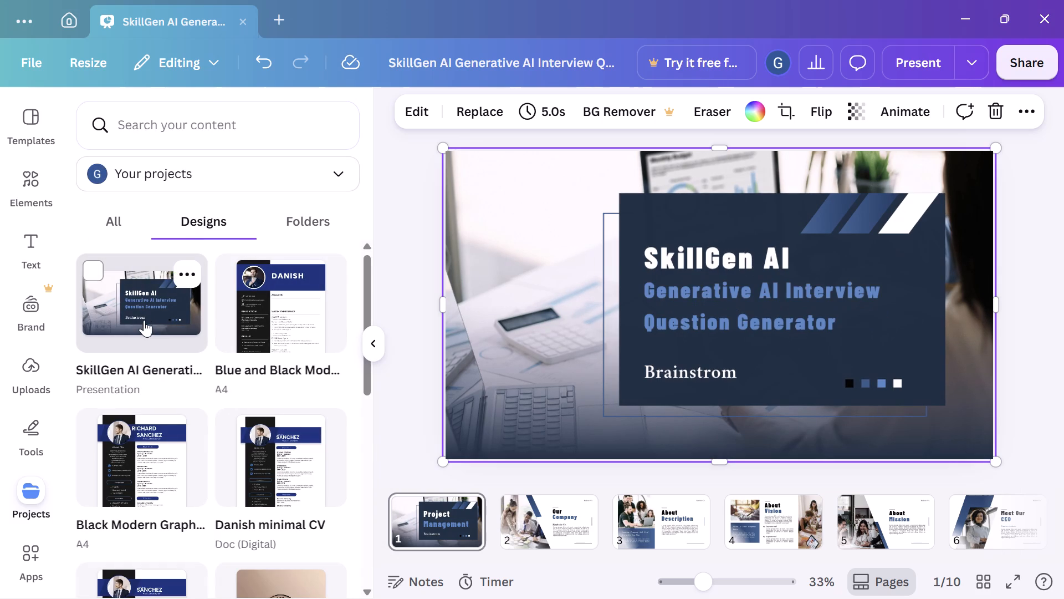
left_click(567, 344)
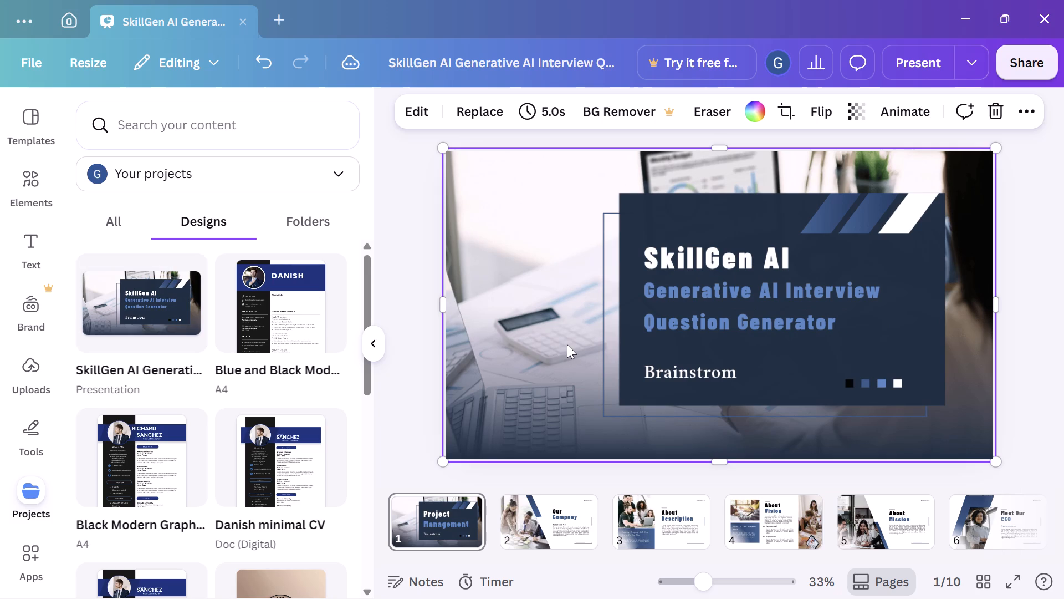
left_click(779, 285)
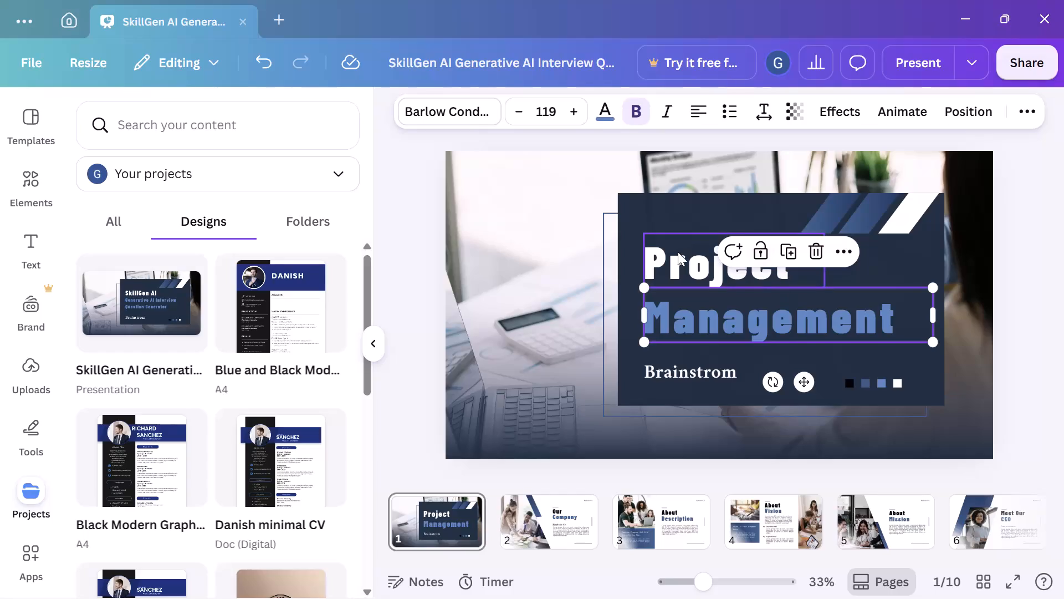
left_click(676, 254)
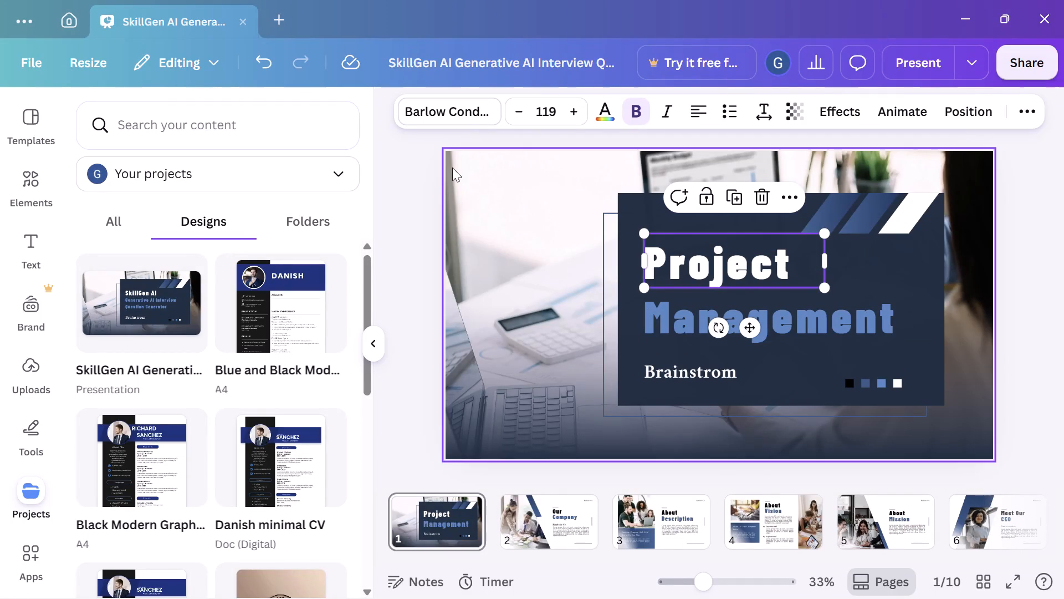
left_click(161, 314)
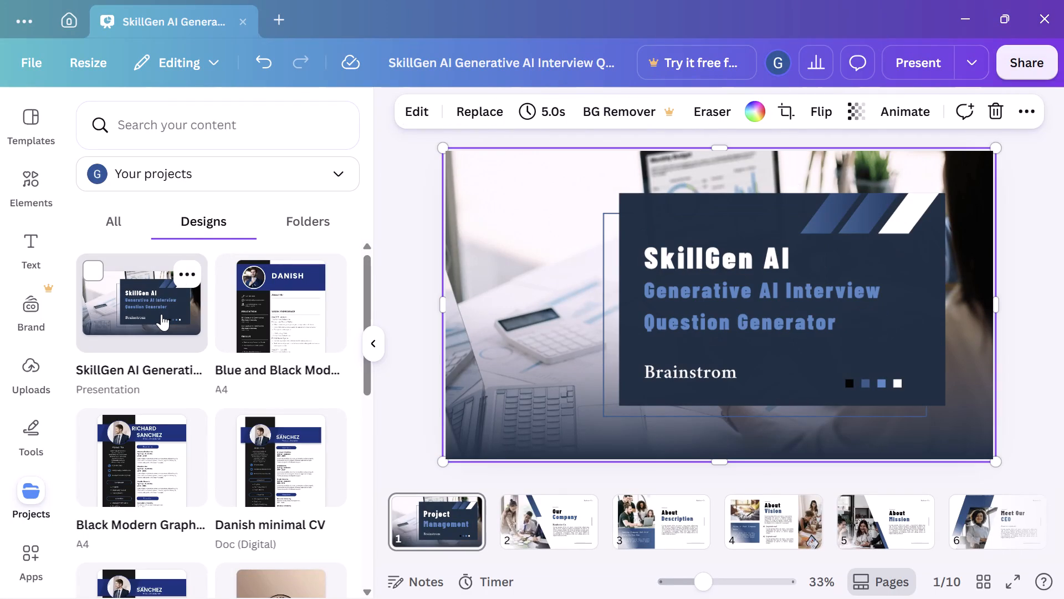
Open the saved SkillGen AI presentation in a separate tab and dismiss the TrendStudy notice.
right_click(161, 314)
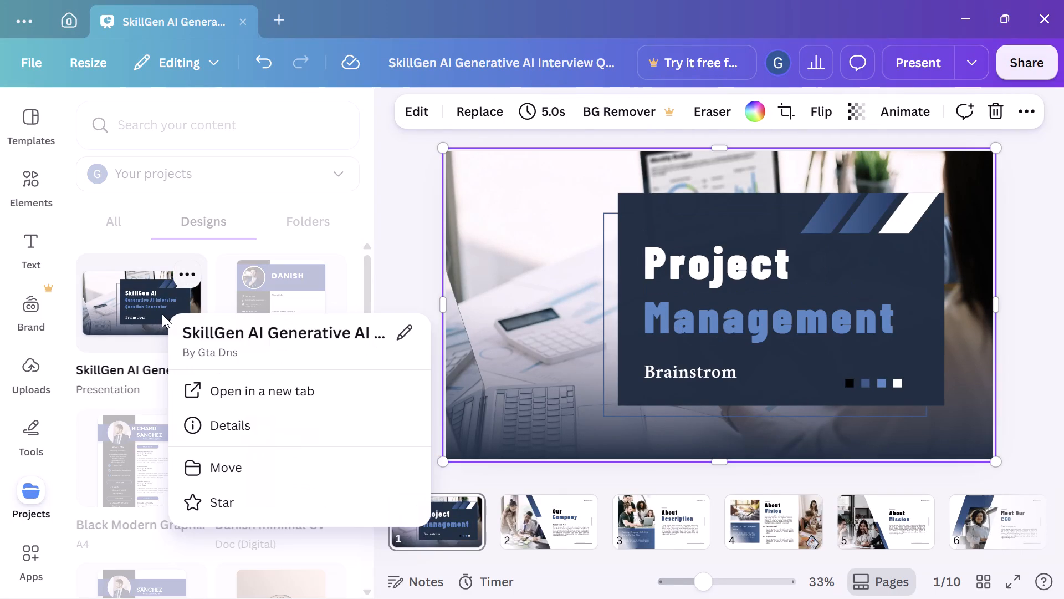
left_click(244, 401)
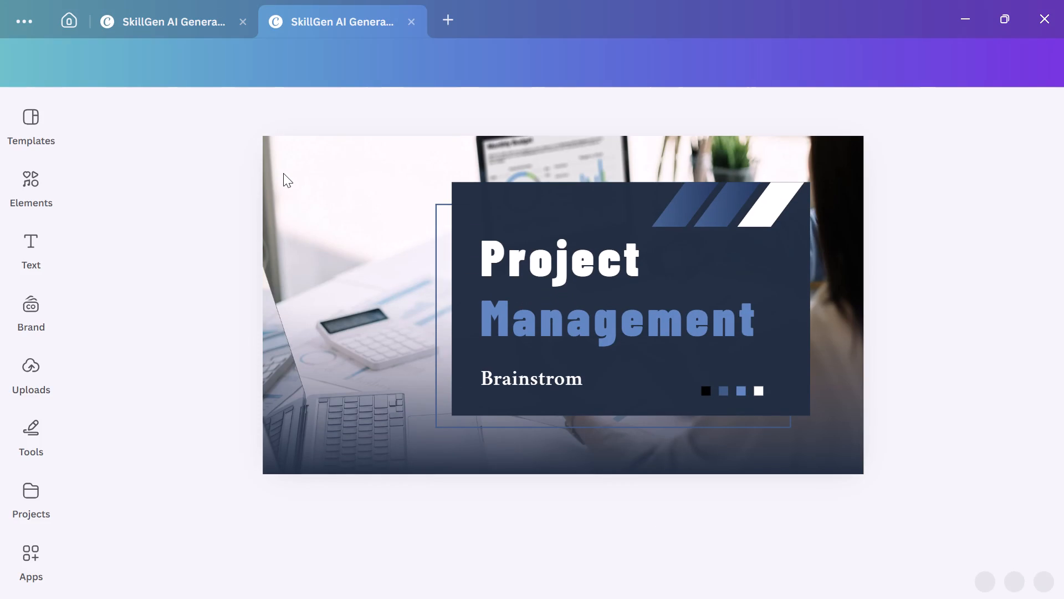
left_click(161, 14)
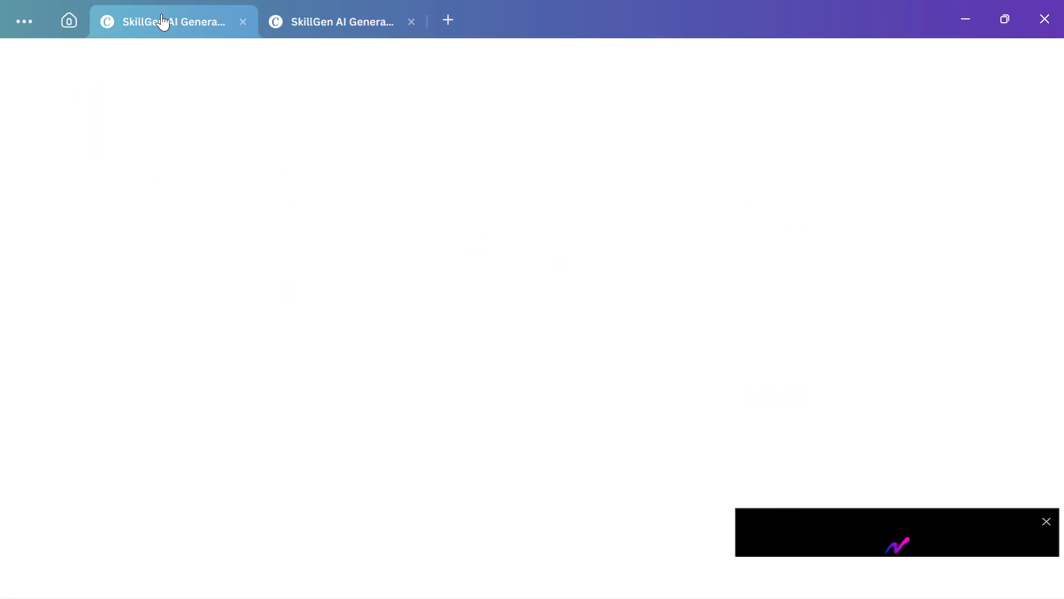
left_click(354, 8)
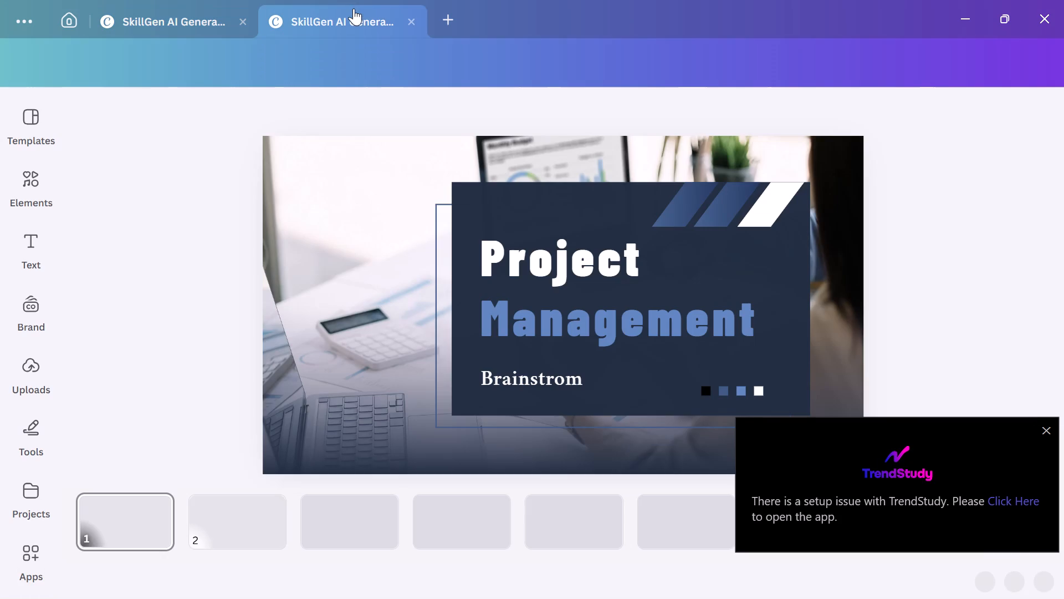
left_click(190, 2)
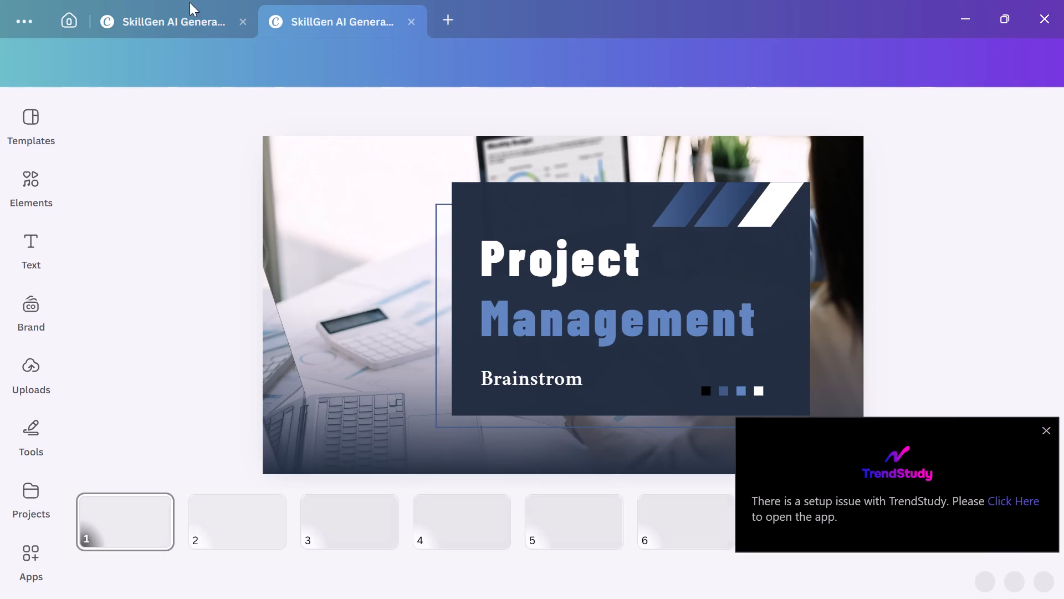
left_click(177, 18)
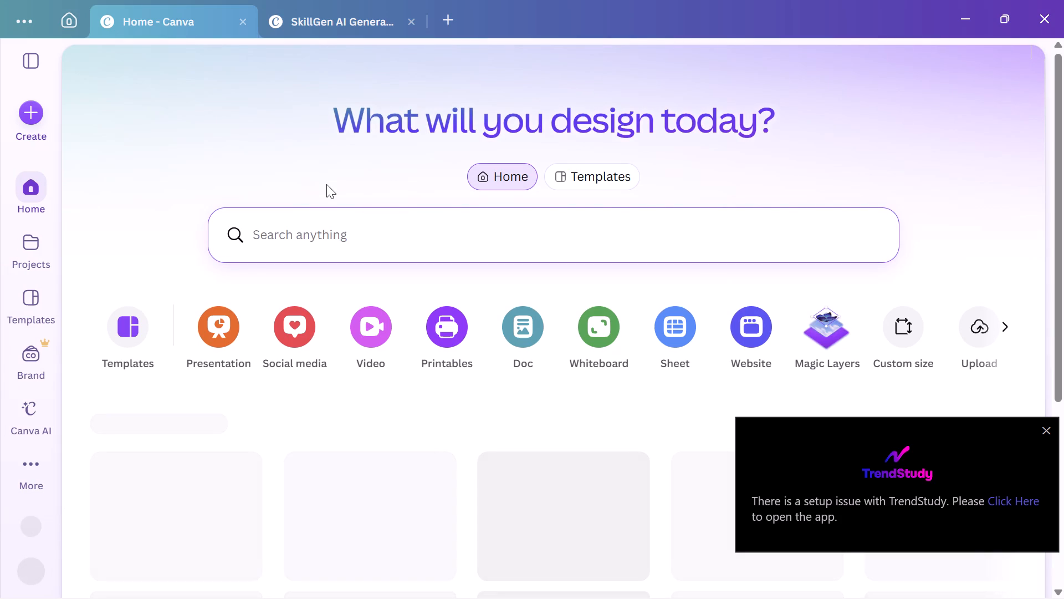
left_click(33, 244)
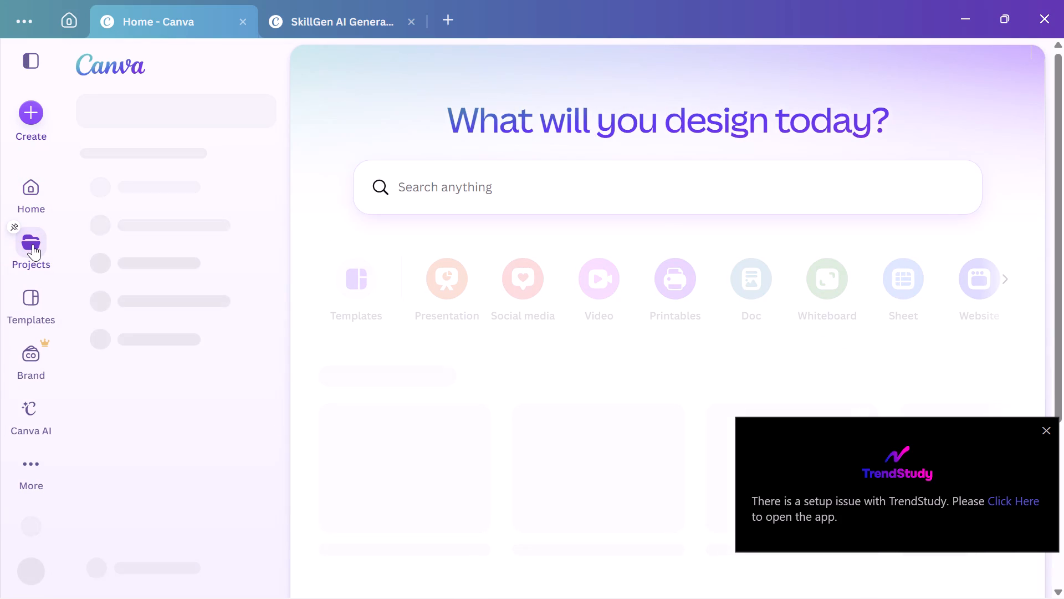
left_click(324, 8)
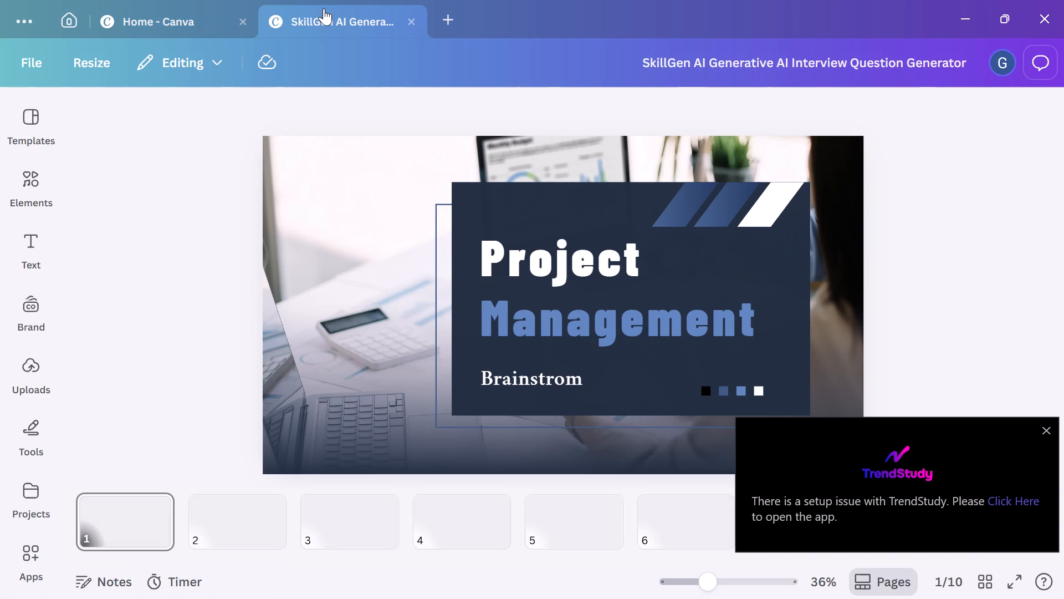
left_click(1052, 427)
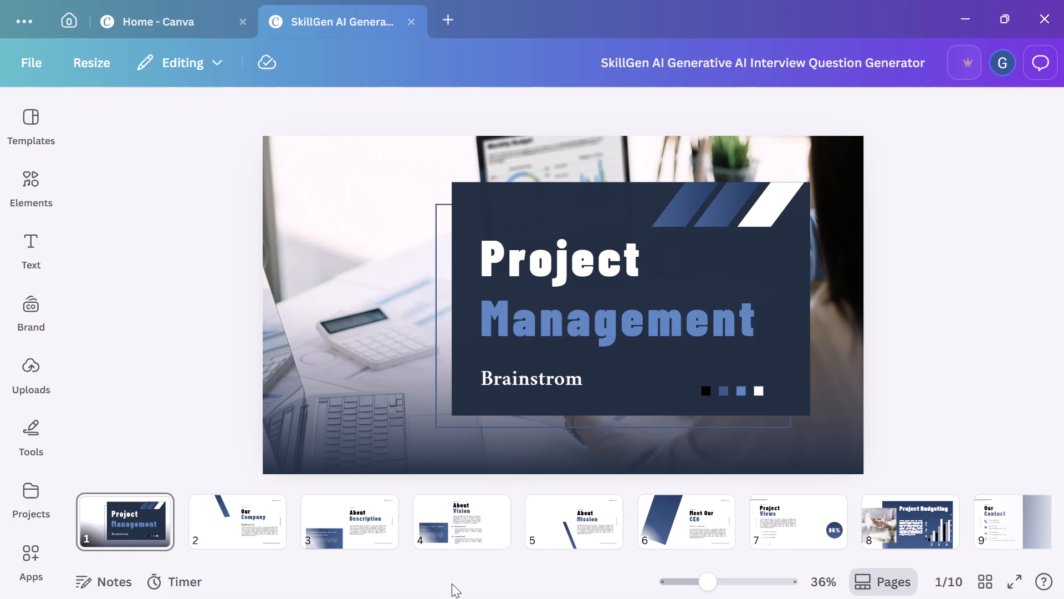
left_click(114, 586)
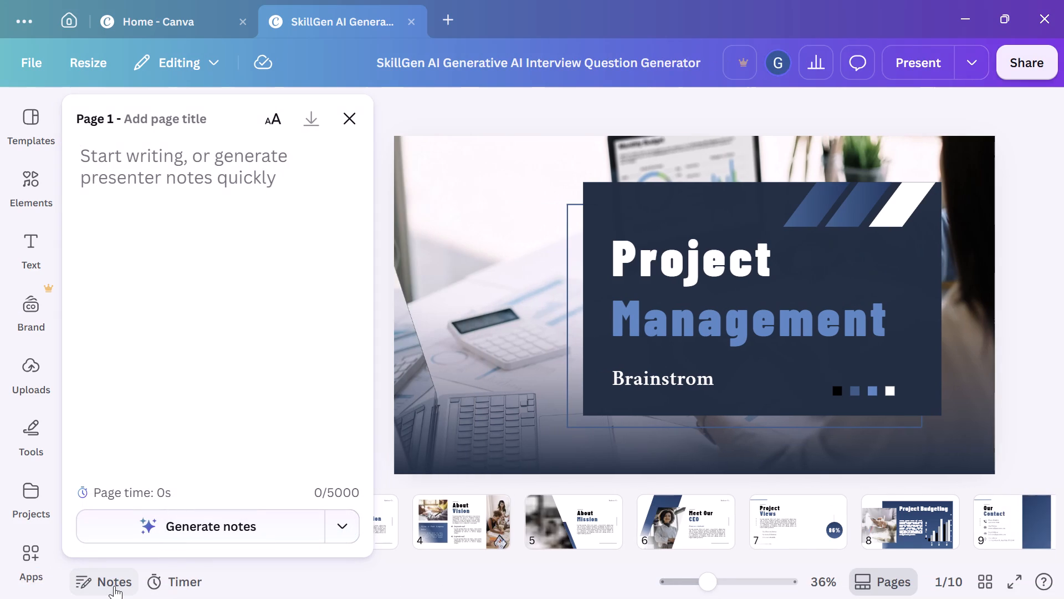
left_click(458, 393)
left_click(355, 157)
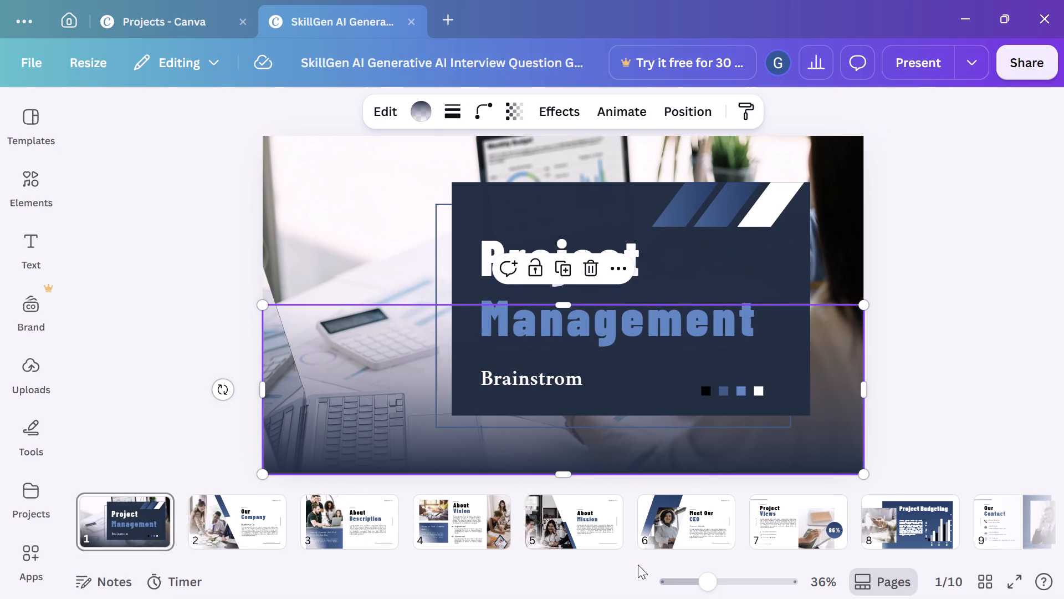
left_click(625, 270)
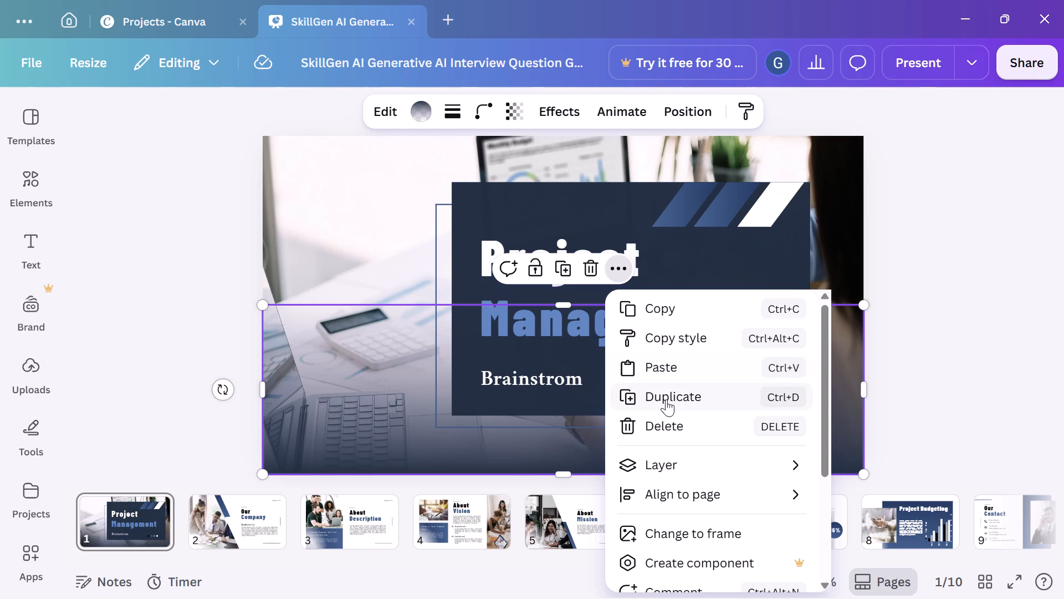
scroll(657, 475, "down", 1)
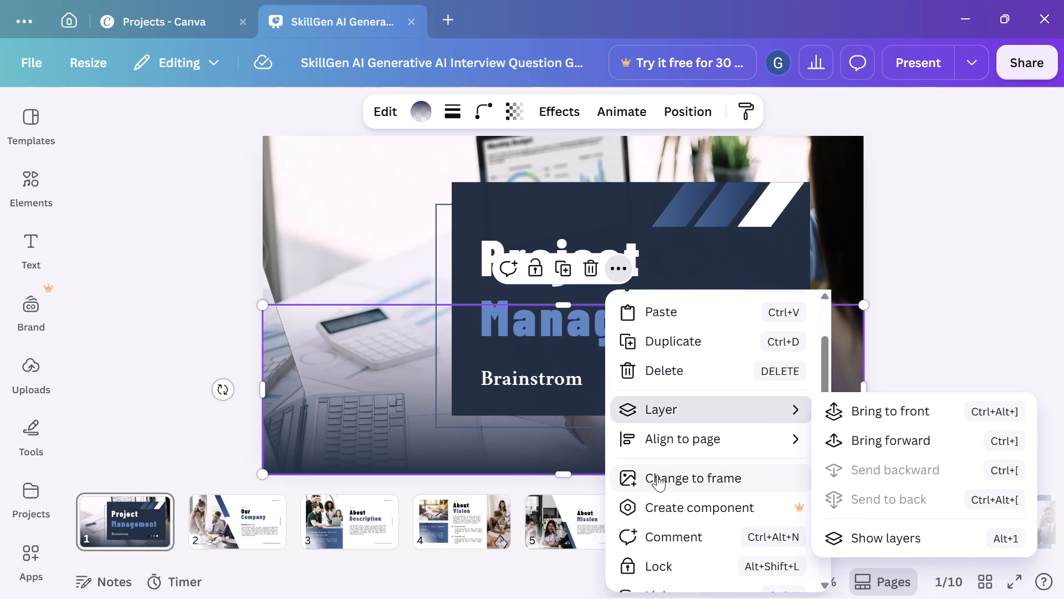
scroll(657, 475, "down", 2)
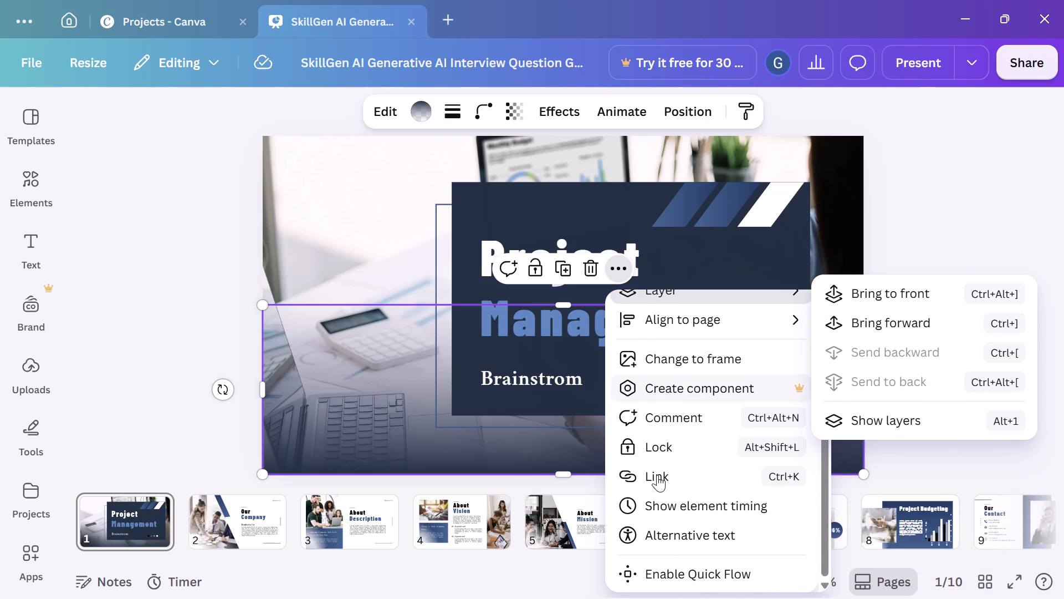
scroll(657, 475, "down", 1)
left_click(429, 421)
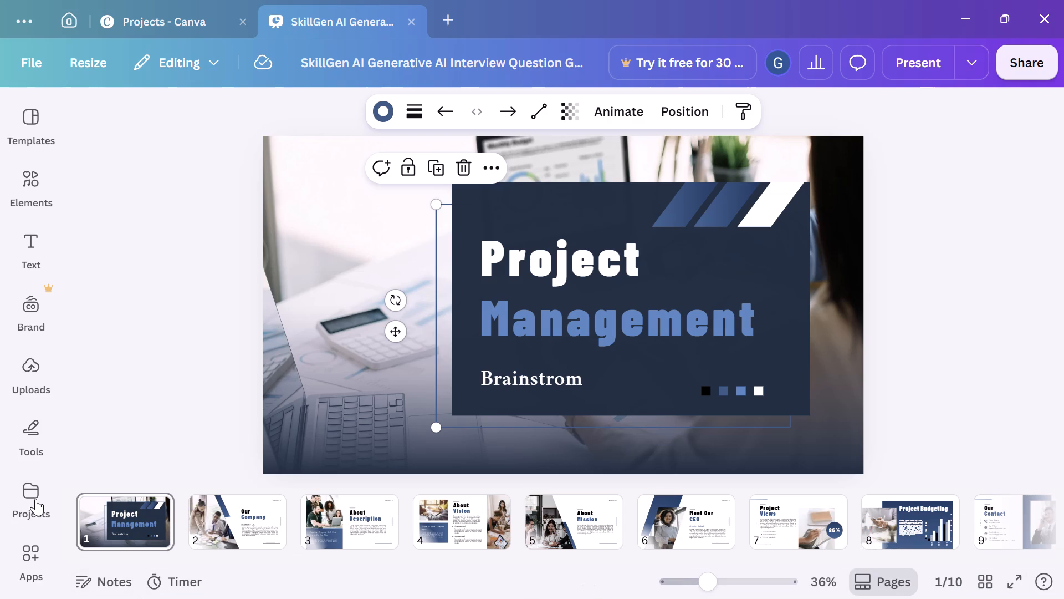
Upload the SkillGen AI Generative AI Interview Question Generator PDF from the Downloads folder.
left_click(34, 381)
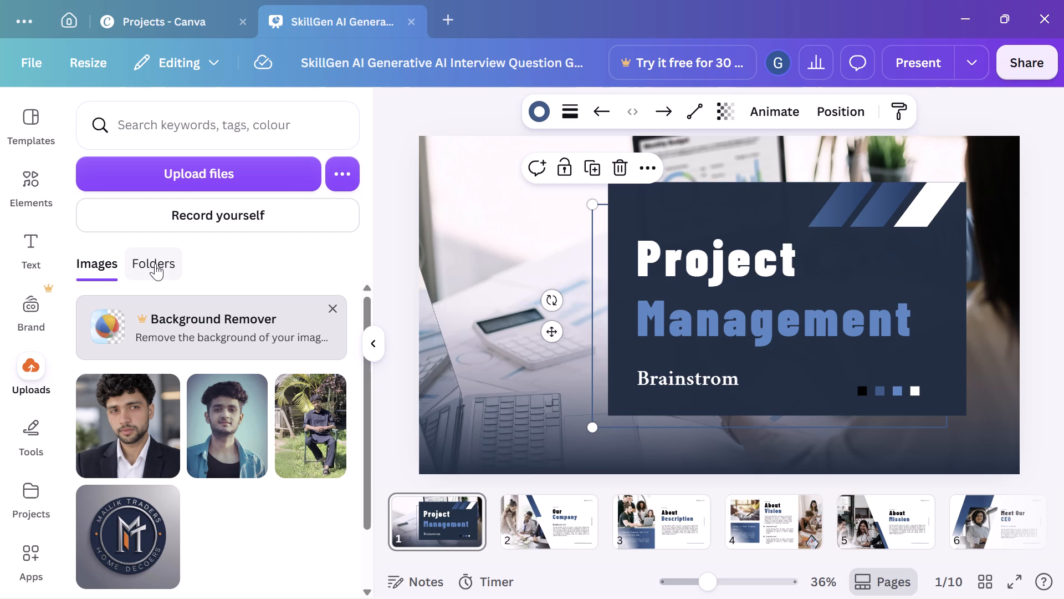
left_click(193, 179)
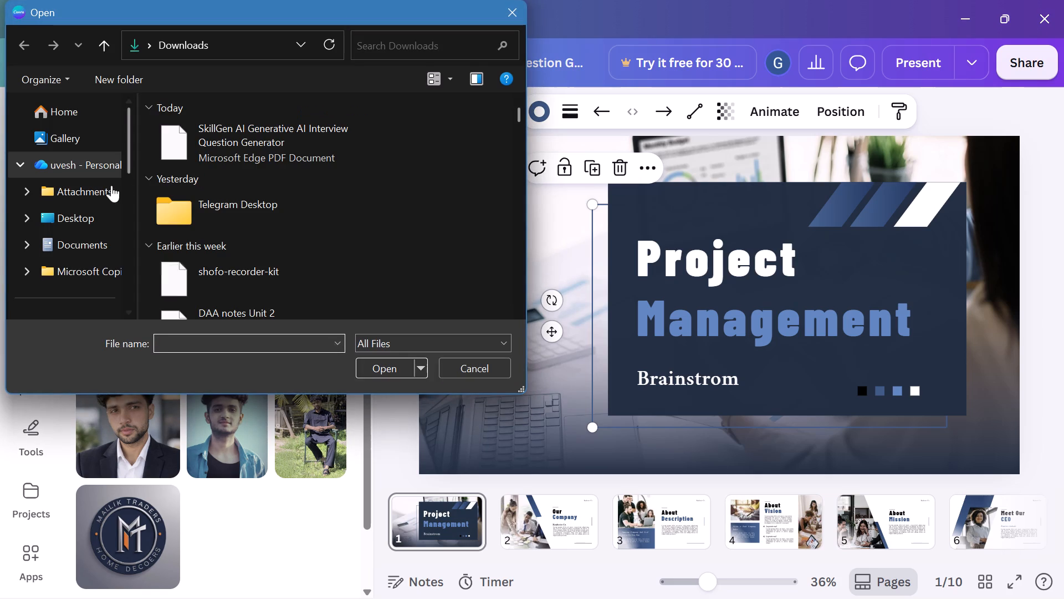
left_click(198, 151)
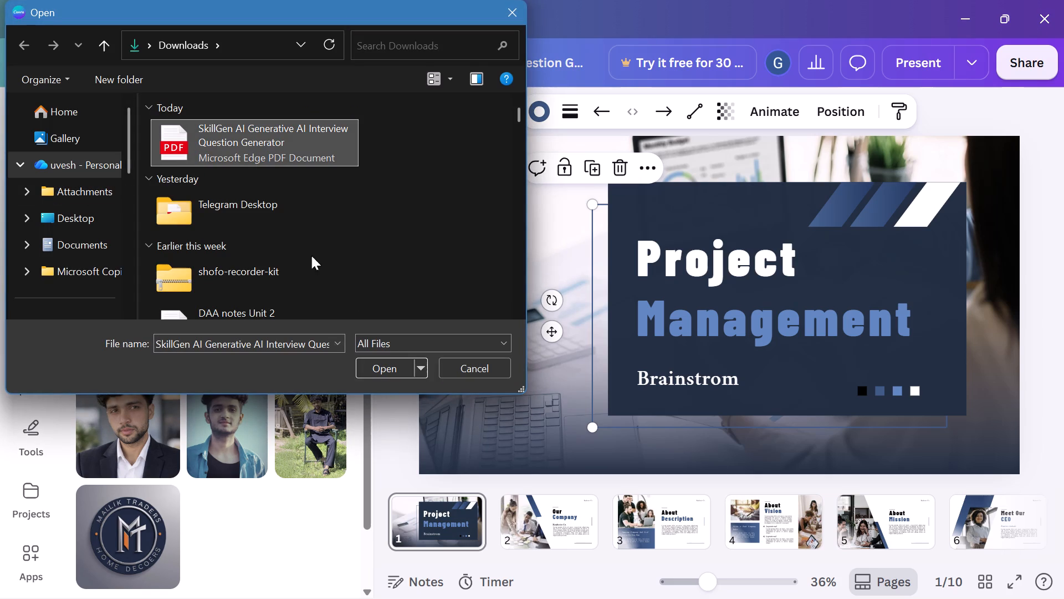
left_click(388, 368)
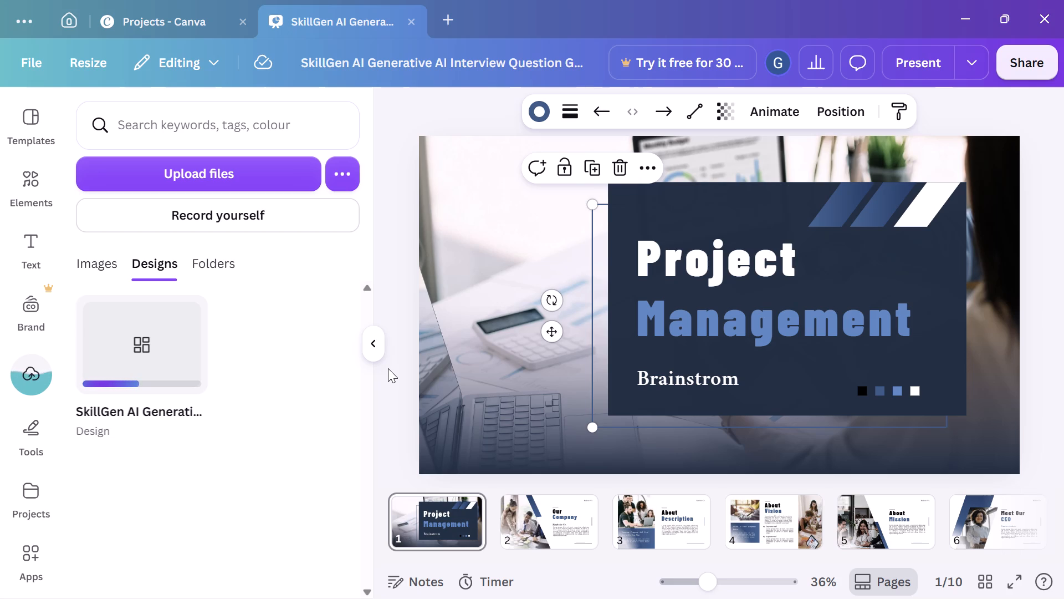
left_click(970, 53)
left_click(970, 53)
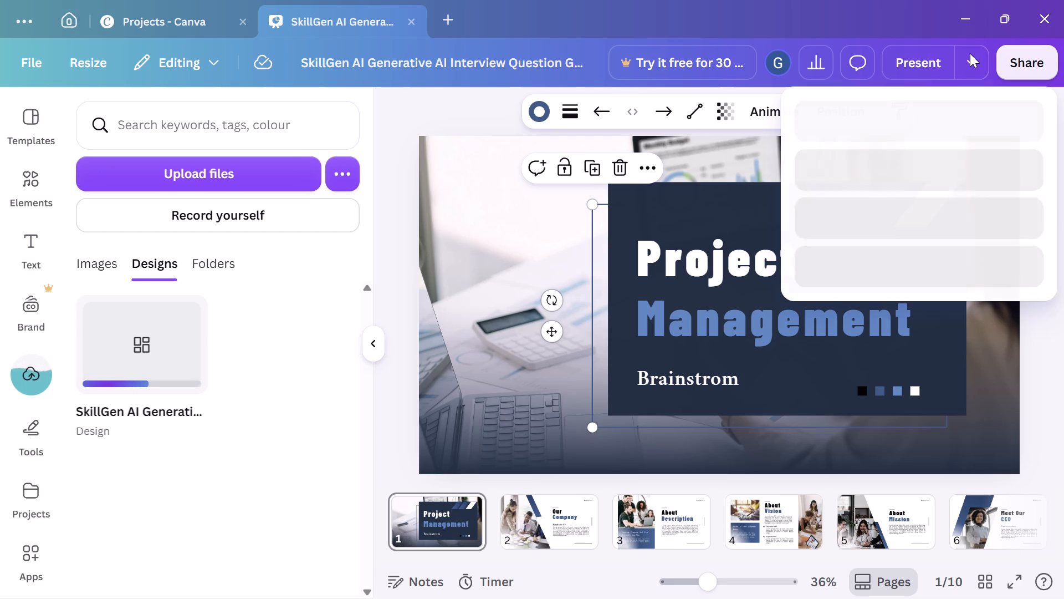
left_click(970, 53)
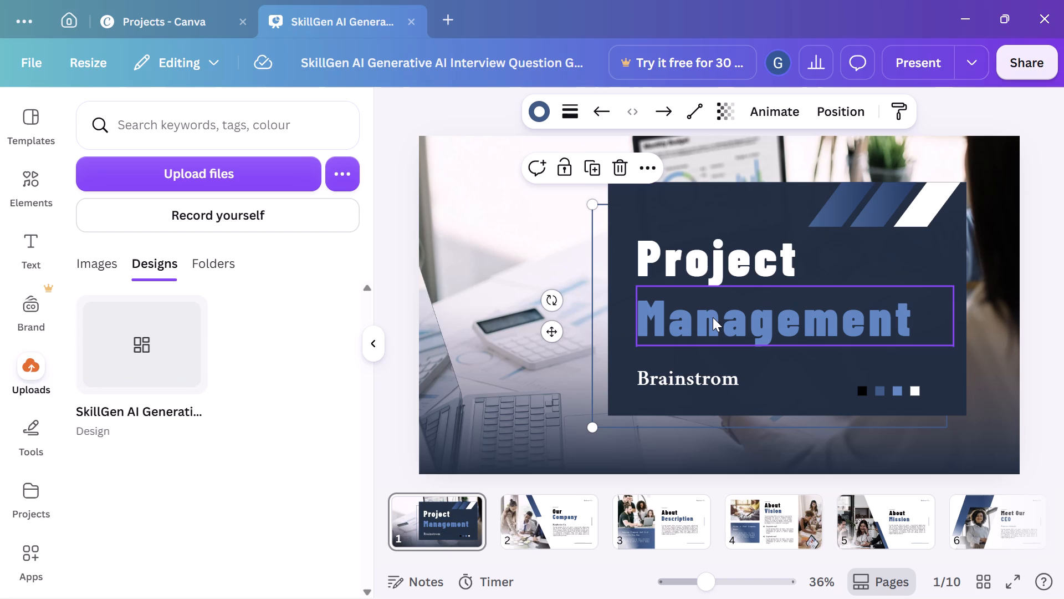
Replace slide 1 with the cover from the uploaded SkillGen AI PDF design and open that upload's options.
left_click(149, 379)
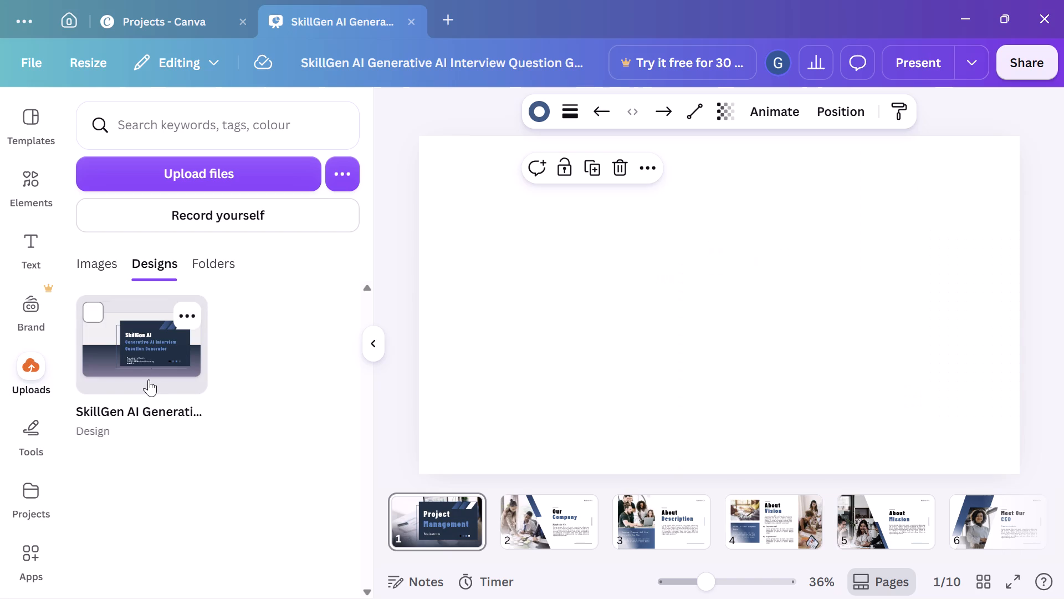
left_click(89, 307)
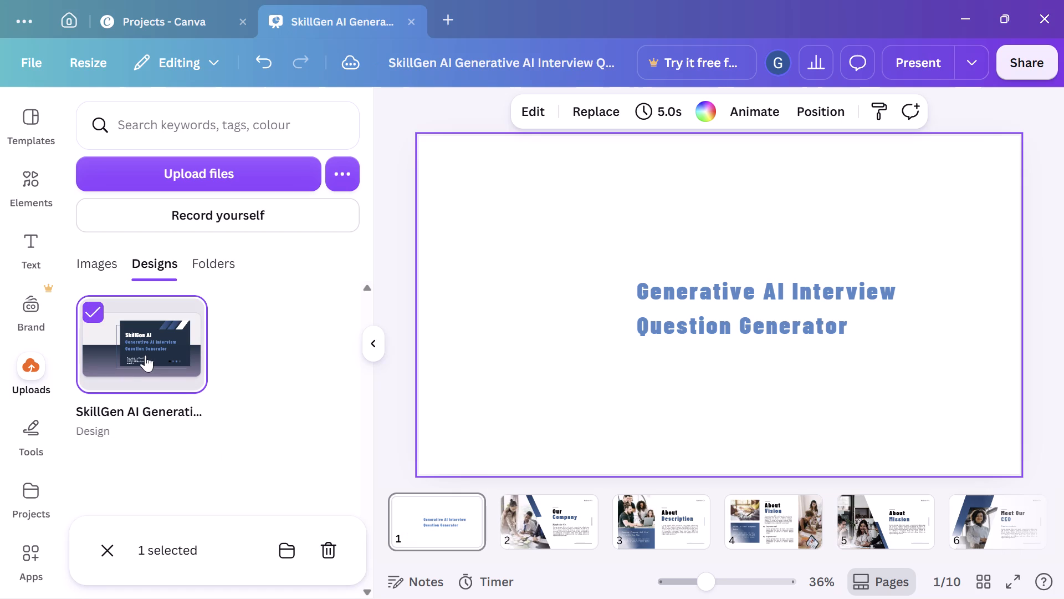
left_click(100, 248)
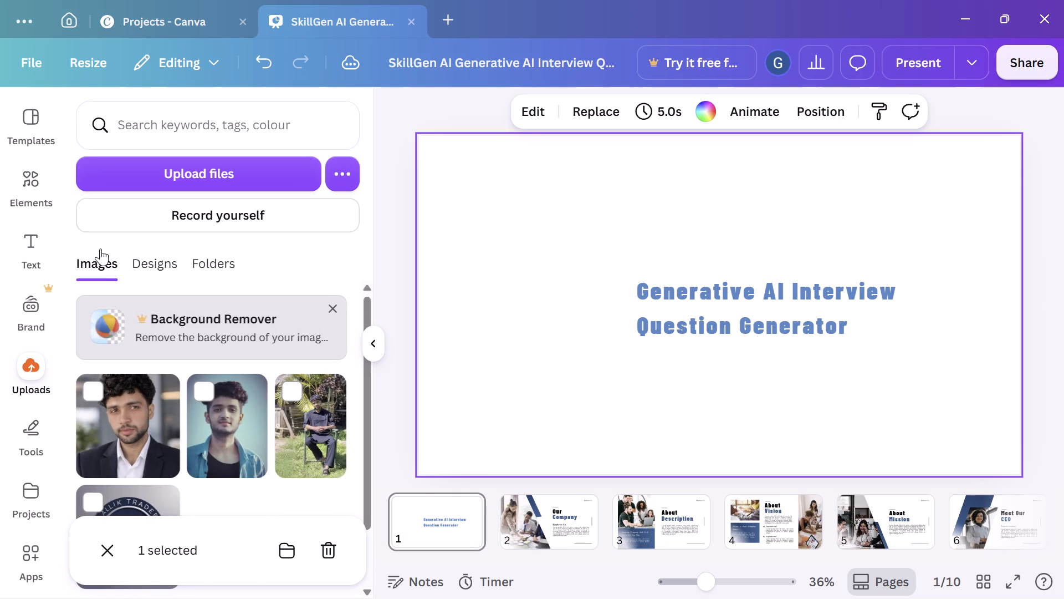
scroll(161, 427, "down", 1)
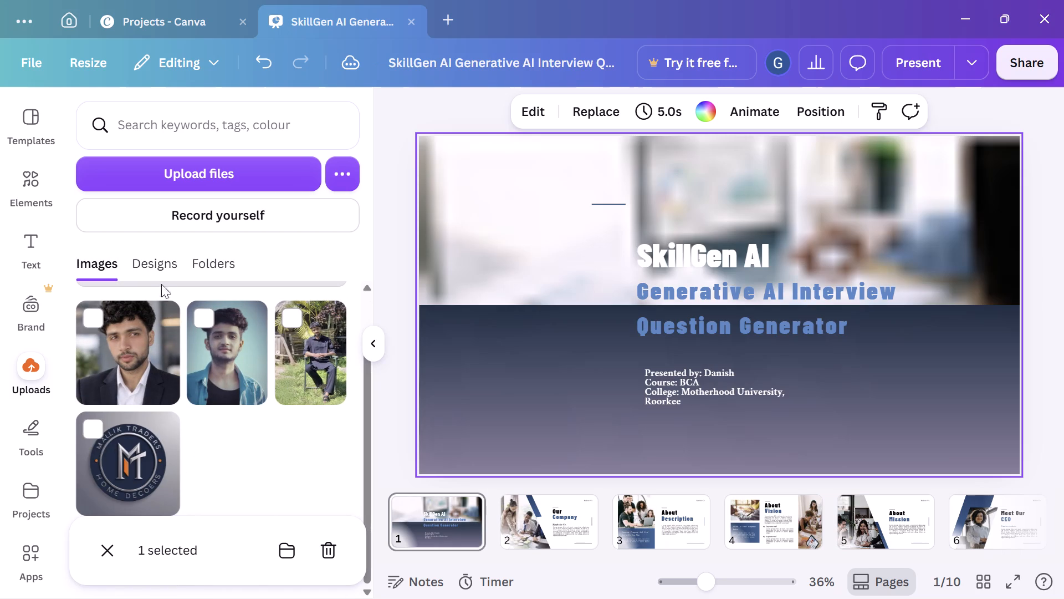
left_click(161, 262)
left_click(158, 327)
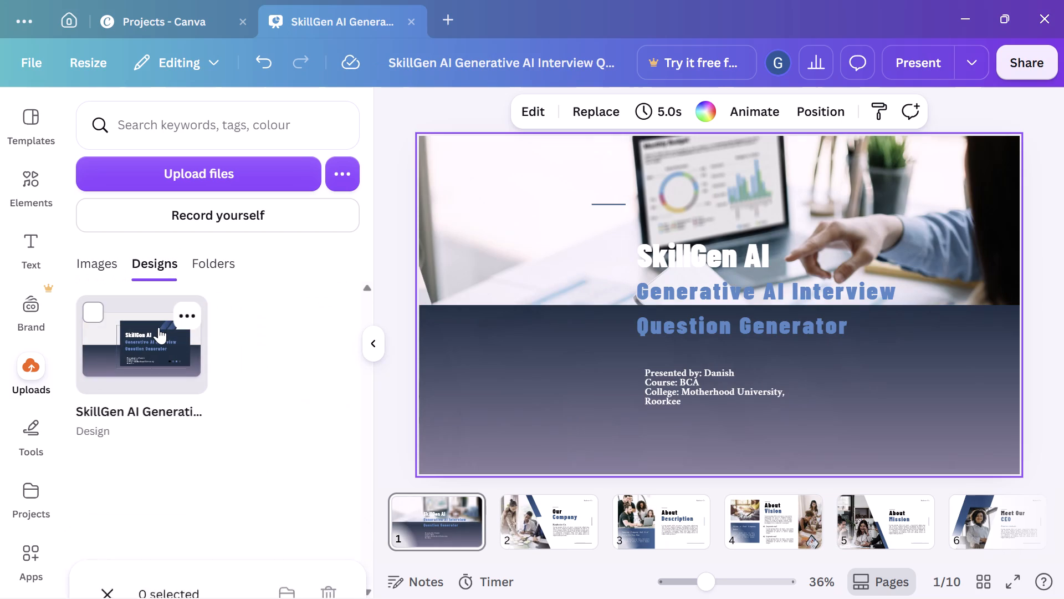
left_click(178, 311)
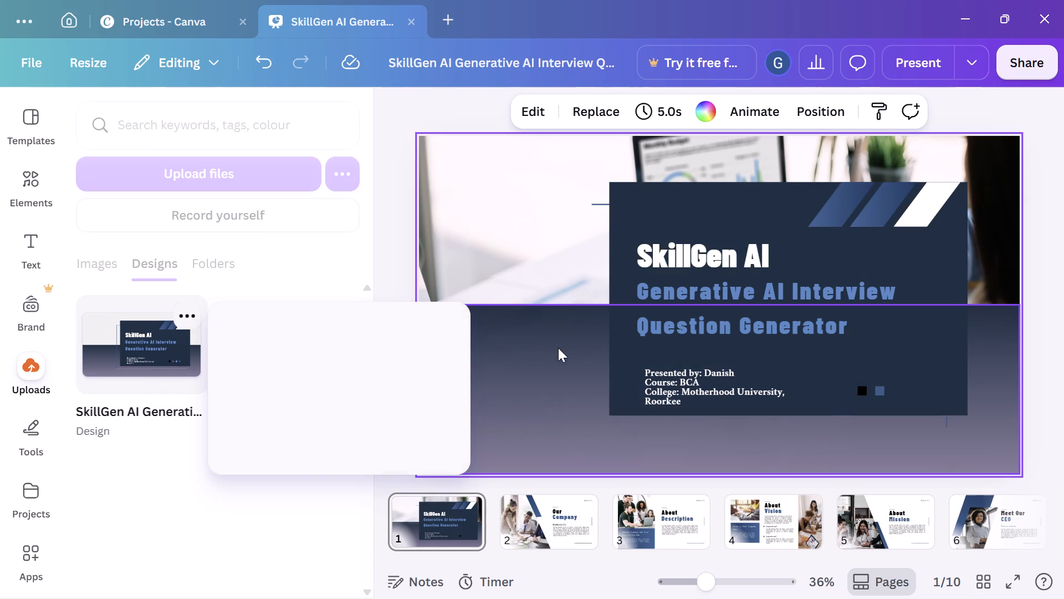
Close the upload's options and compare the SkillGen AI cover on slide 1 with the Our Company slide.
left_click(620, 358)
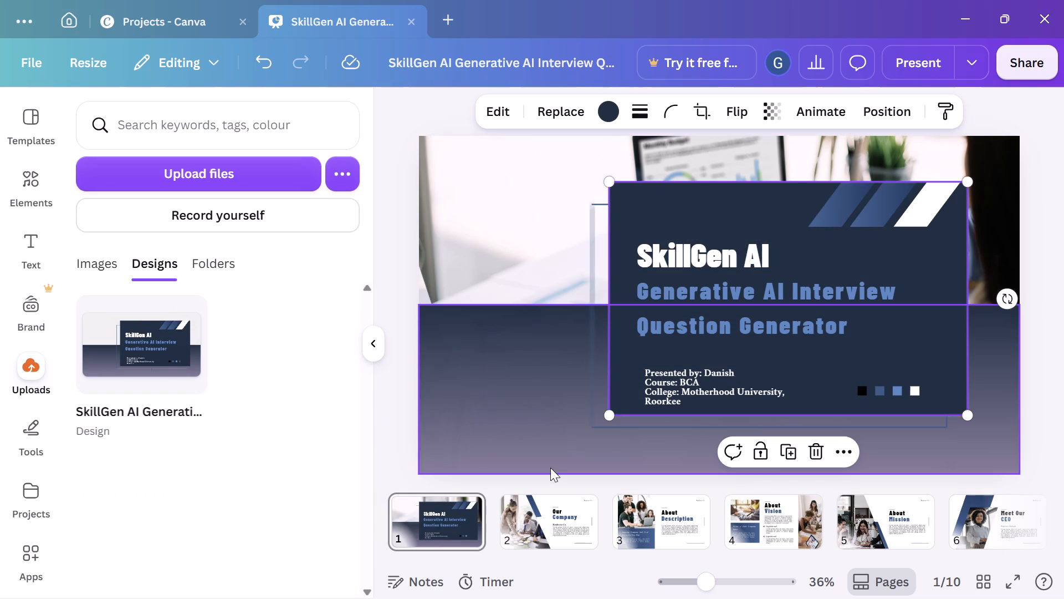
left_click(542, 513)
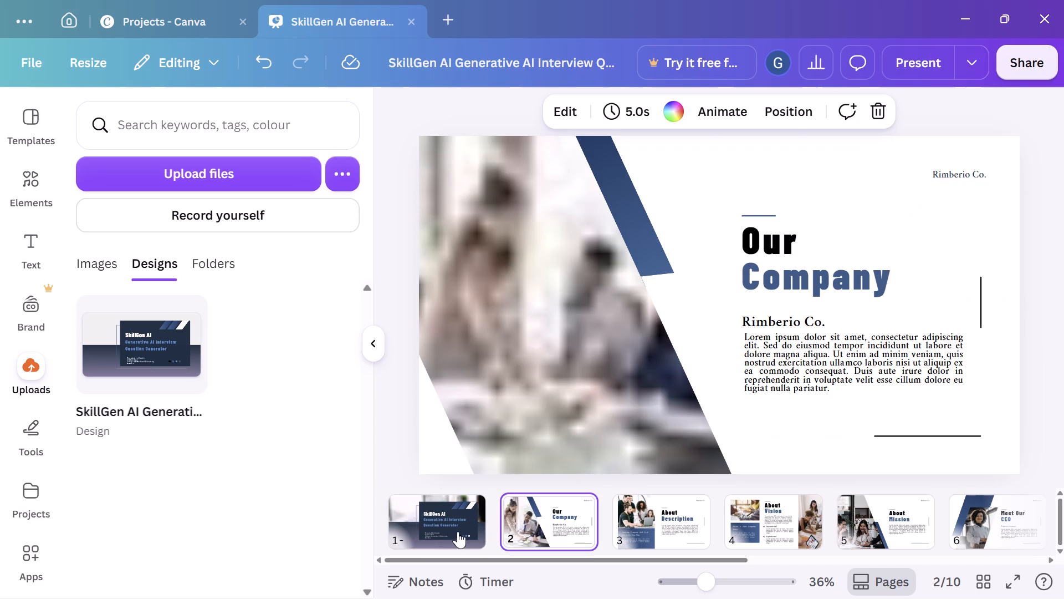
left_click(453, 532)
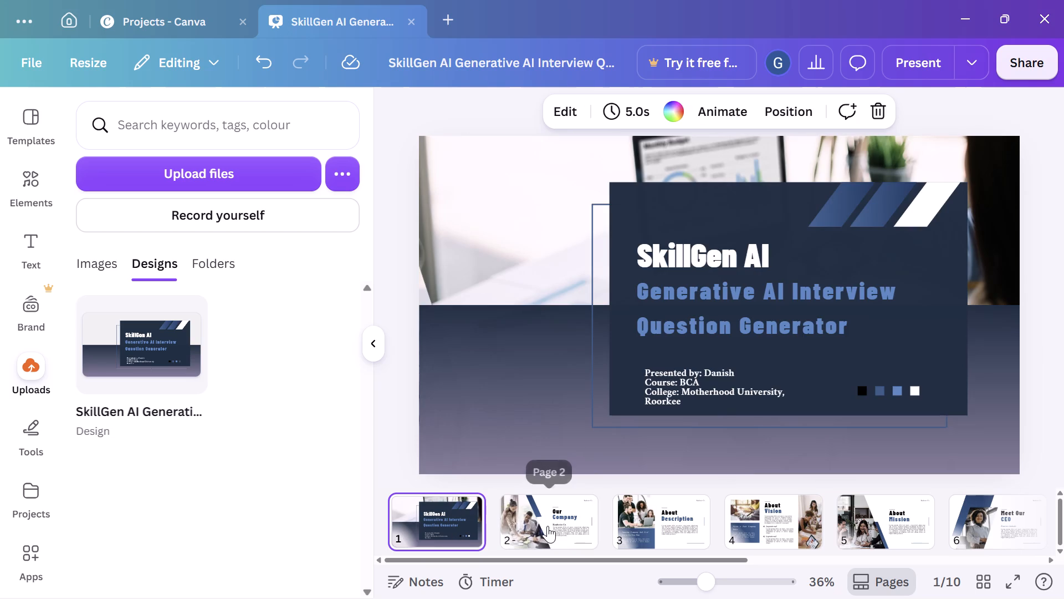
left_click(548, 526)
left_click(479, 524)
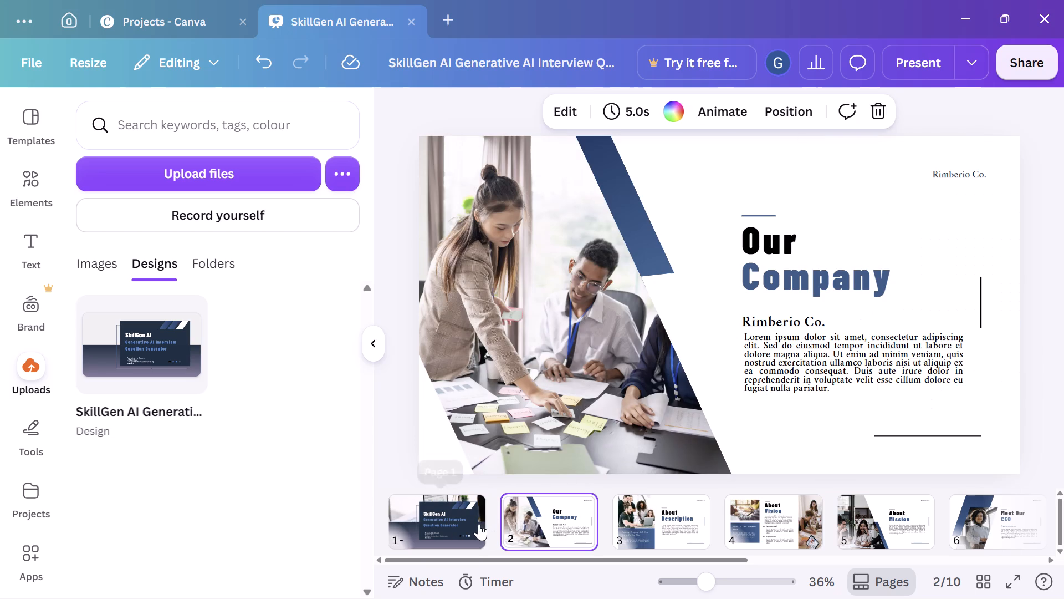
left_click(566, 519)
Delete the dark blue-to-purple gradient rectangle covering the lower half of the slide 1 cover.
left_click(428, 512)
left_click(485, 378)
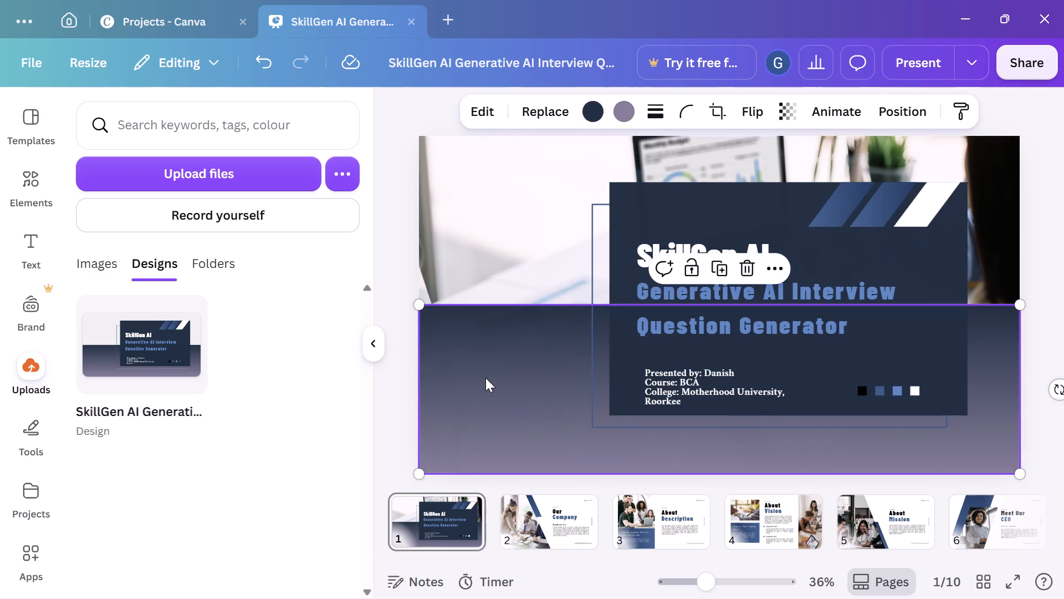
left_click(745, 266)
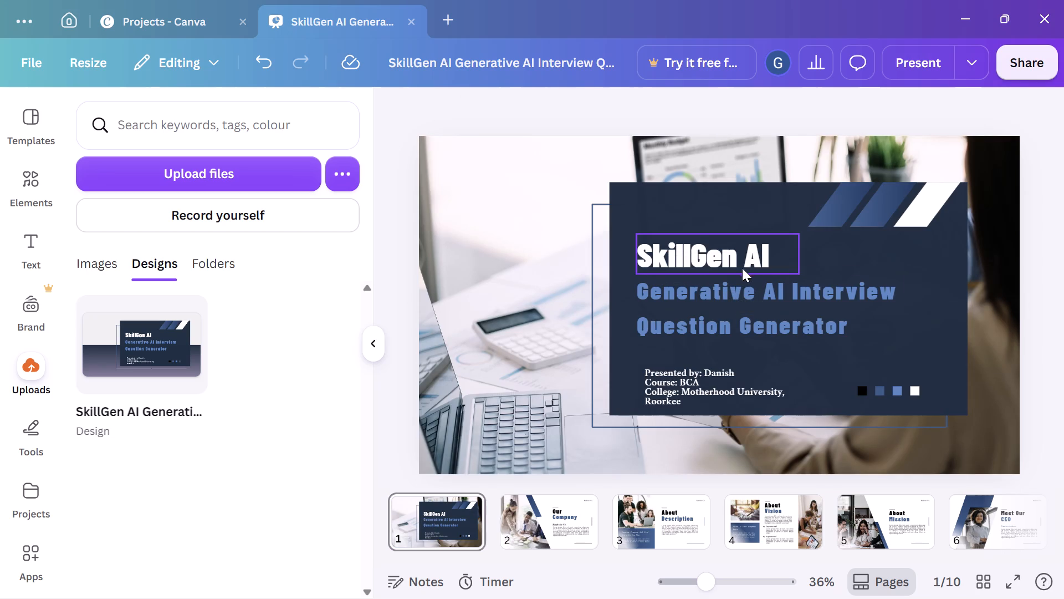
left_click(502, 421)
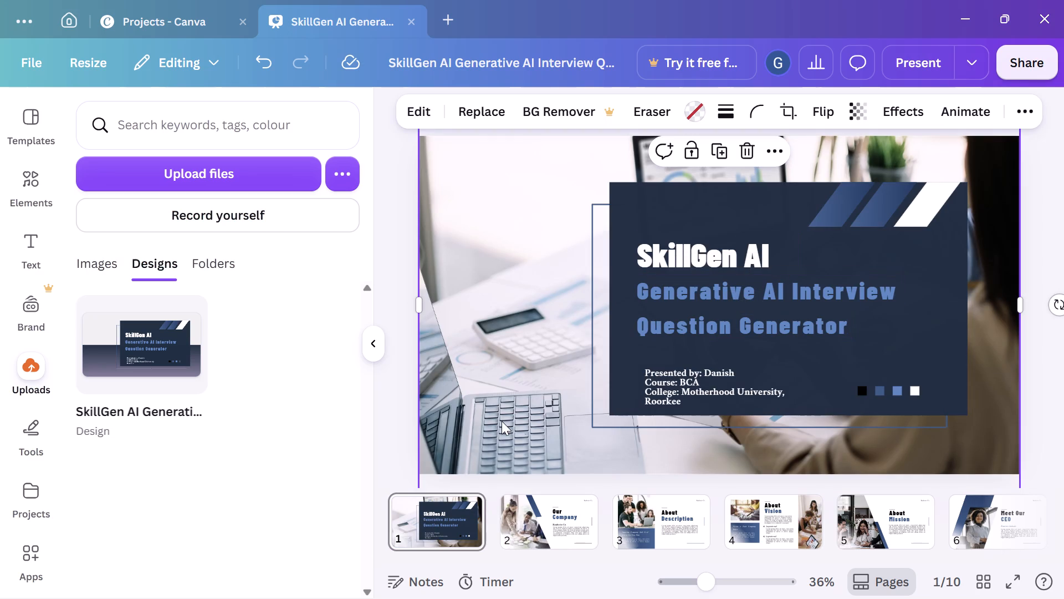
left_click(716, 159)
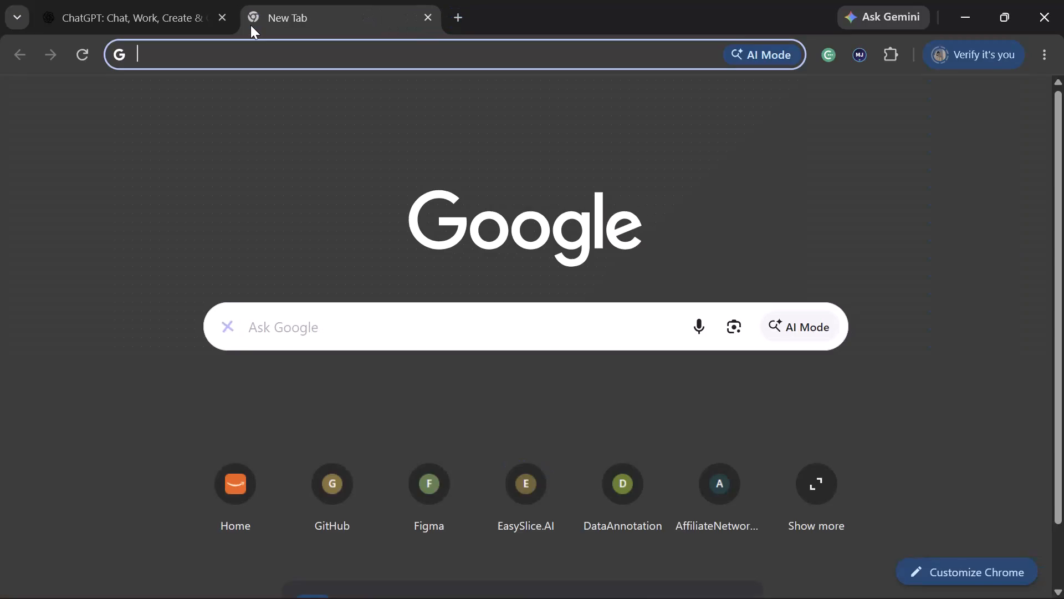
type("3d")
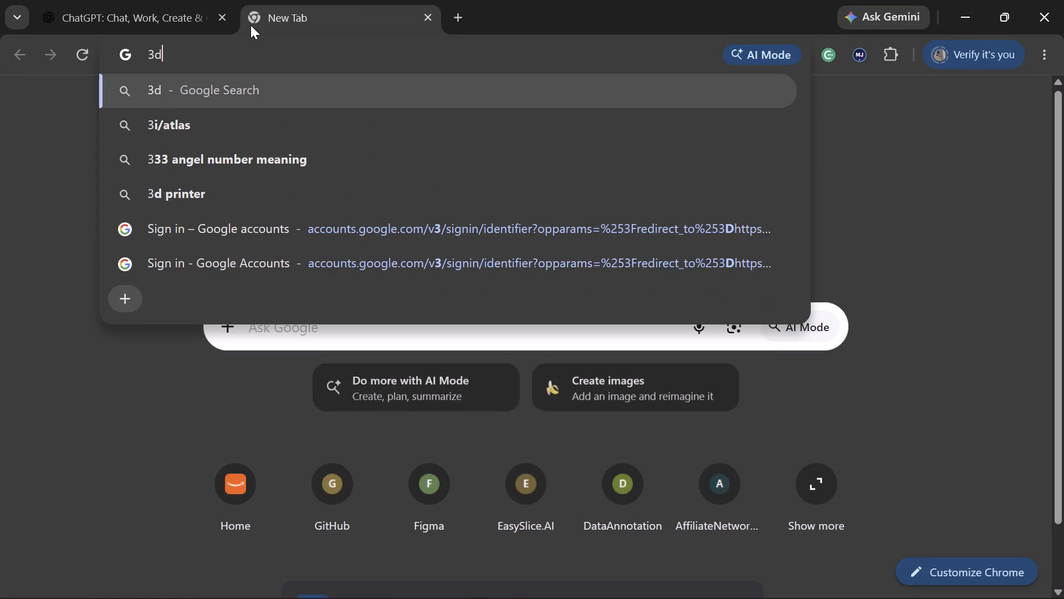
key("space")
type("presenta")
key("BackSpace")
key("BackSpace")
key("BackSpace")
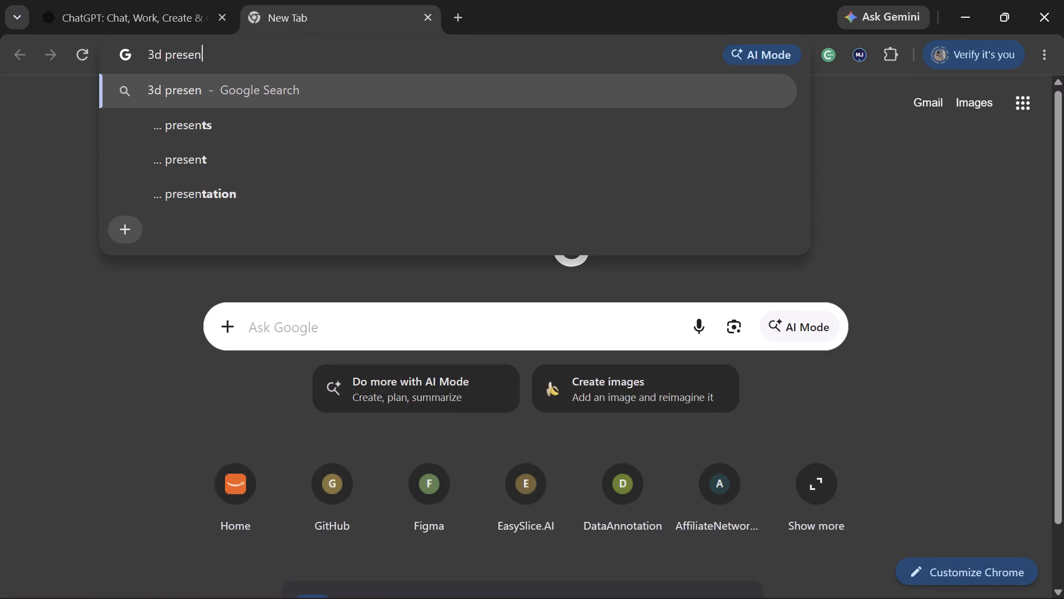
key("BackSpace")
key("BackSpace")
key("BackSpace")
key("BackSpace")
key("BackSpace")
type("ppt")
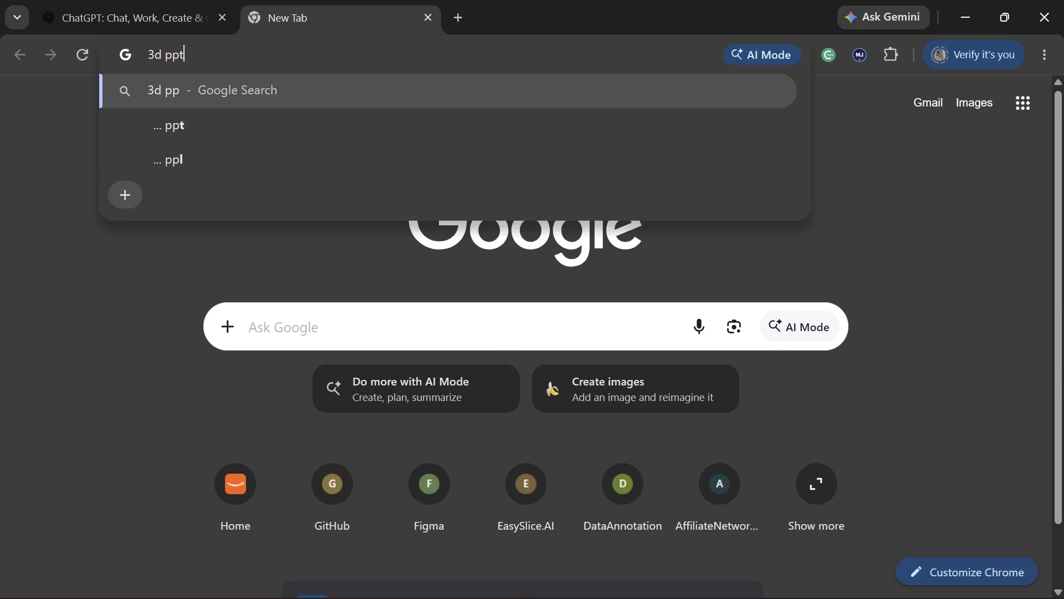
key("space")
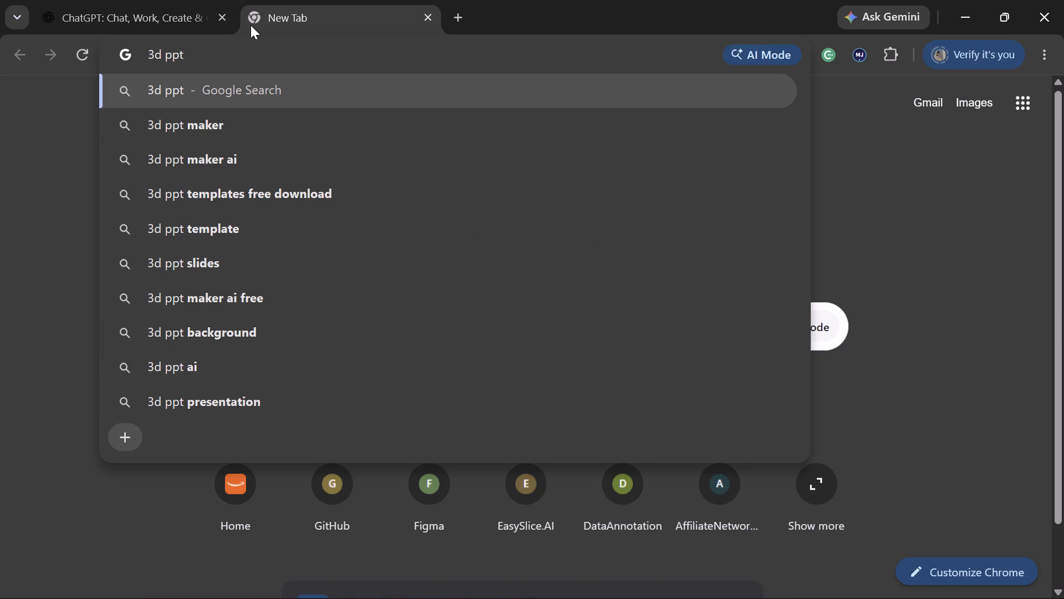
left_click(217, 334)
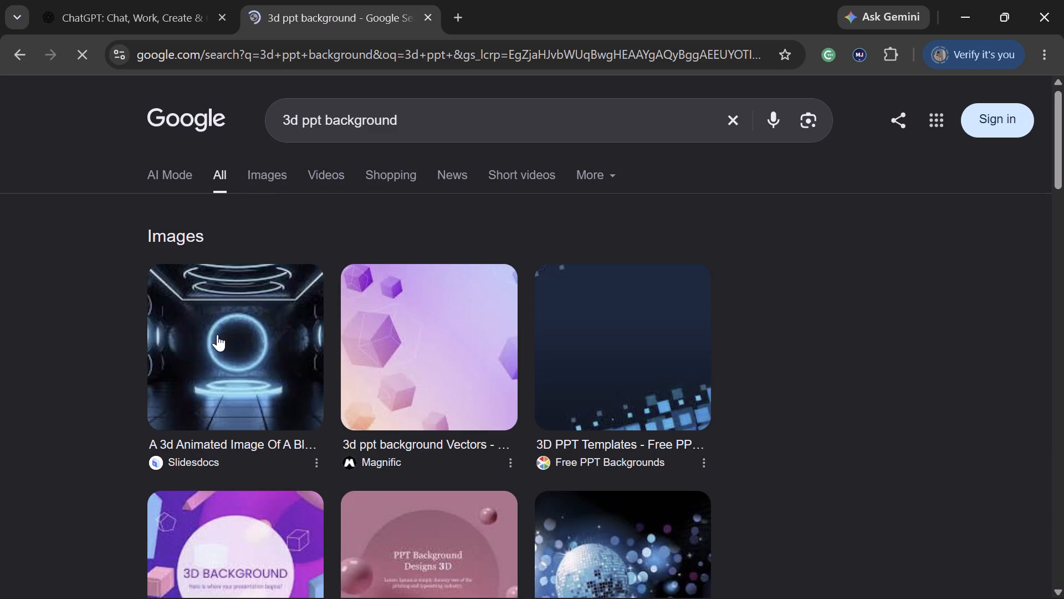
Open the Slidesgo "3D Background presentation template" from the search results.
scroll(359, 410, "down", 3)
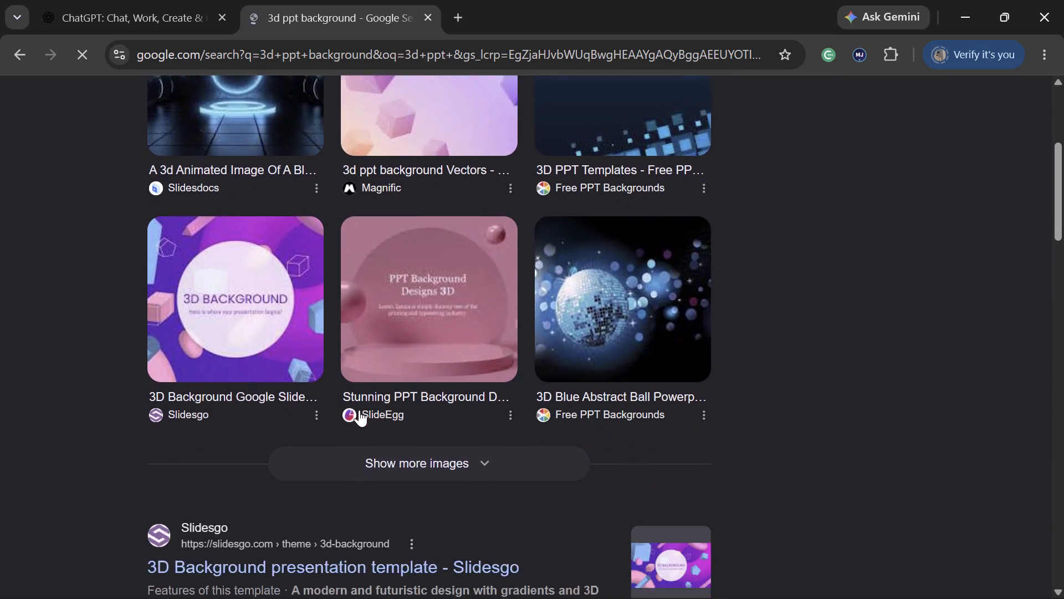
scroll(359, 410, "down", 1)
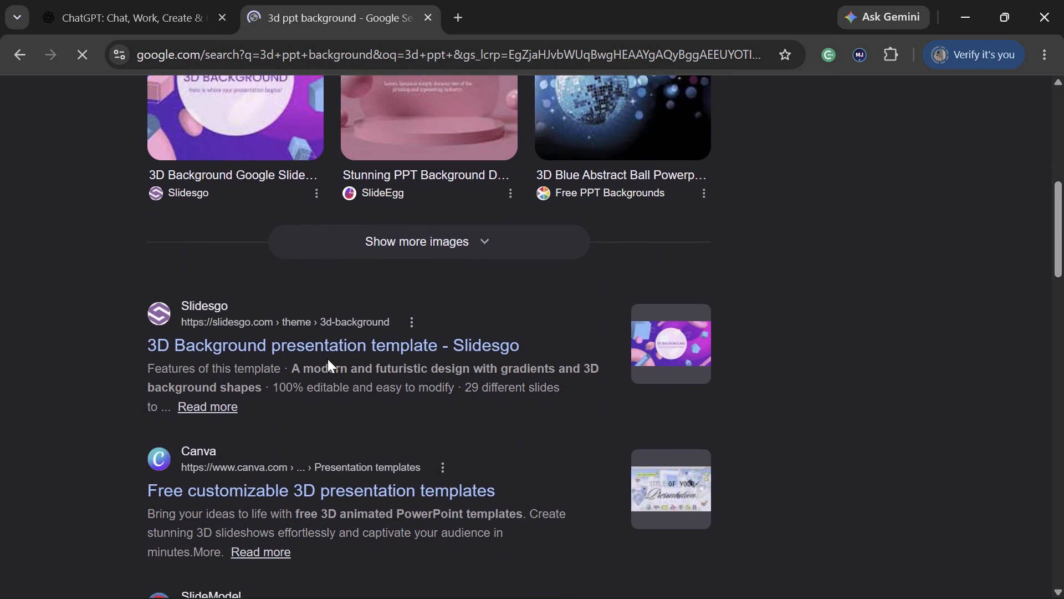
left_click(328, 359)
left_click(324, 344)
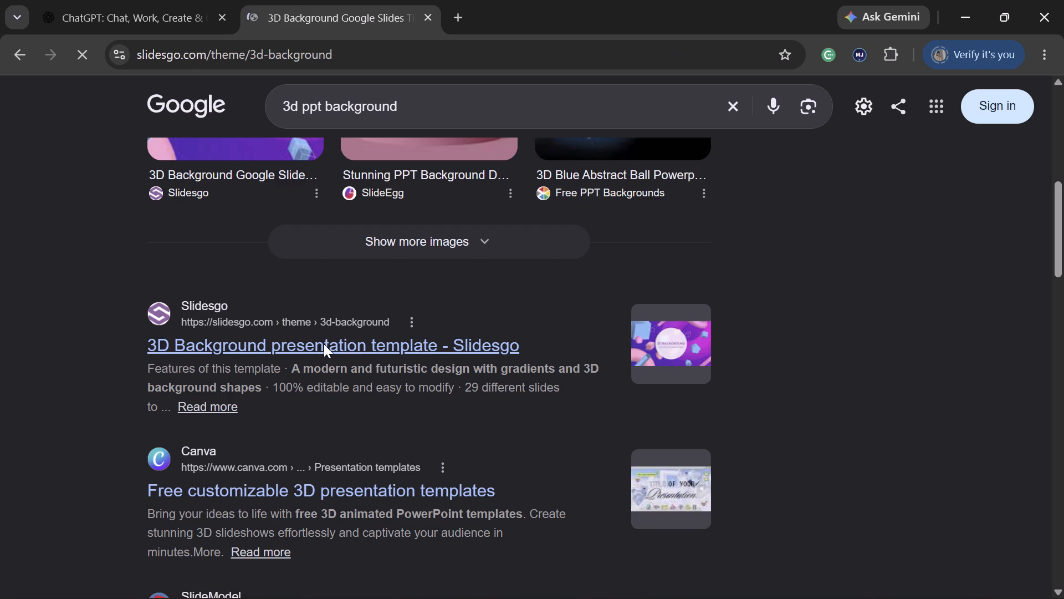
Examine the 3D Background template's preview, description and related templates, and return to the search results.
scroll(324, 344, "up", 3)
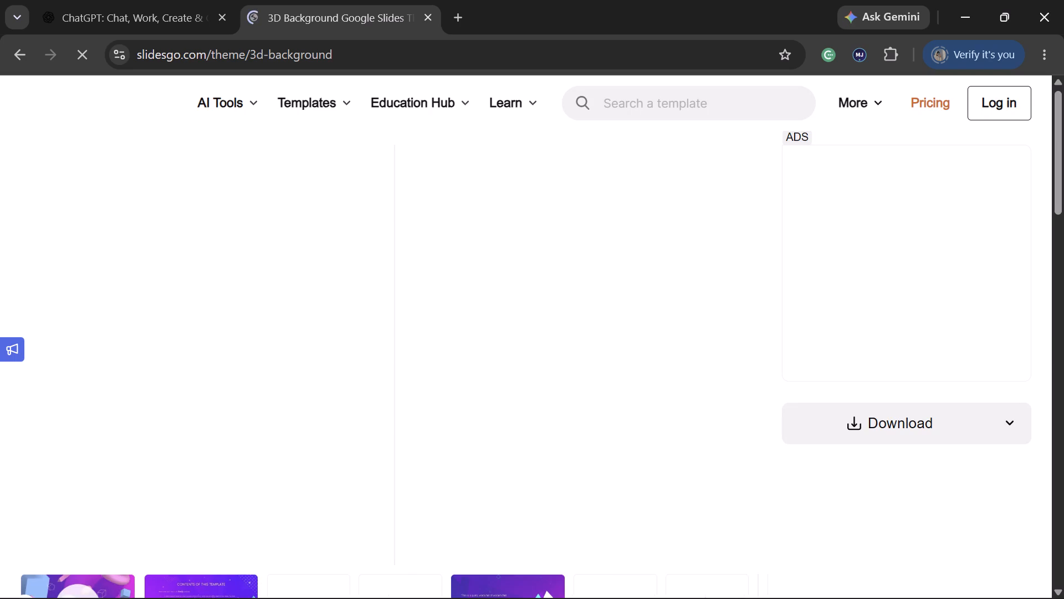
scroll(523, 340, "down", 2)
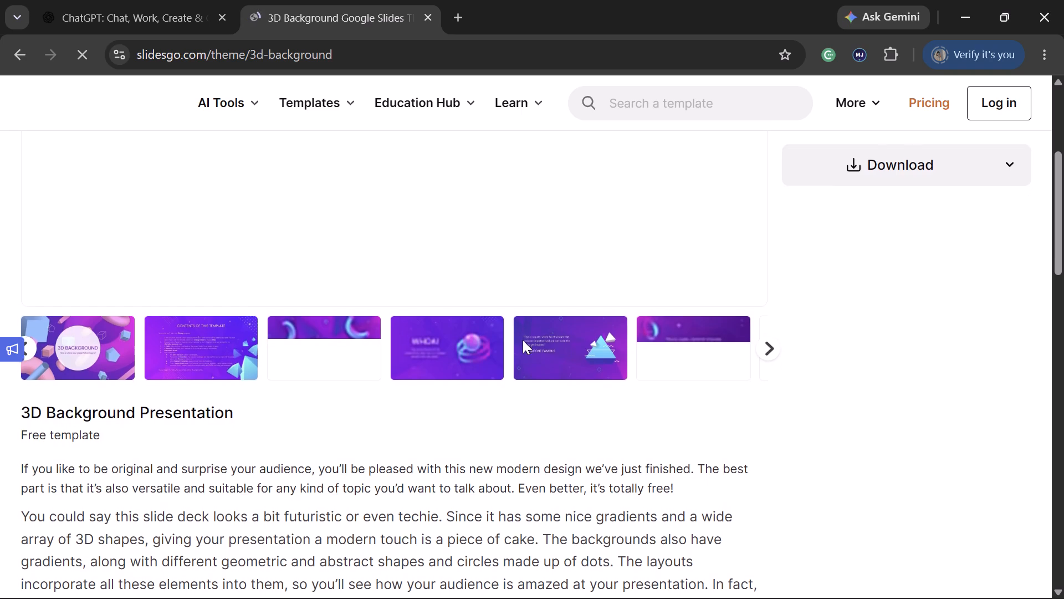
scroll(523, 340, "up", 2)
scroll(523, 340, "down", 4)
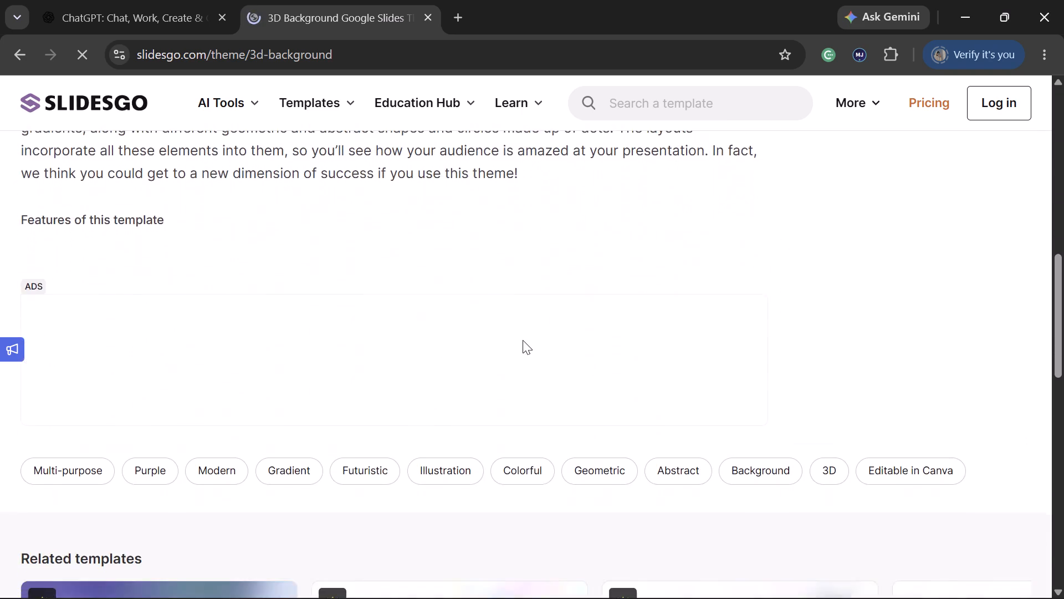
scroll(523, 340, "down", 2)
scroll(523, 340, "up", 2)
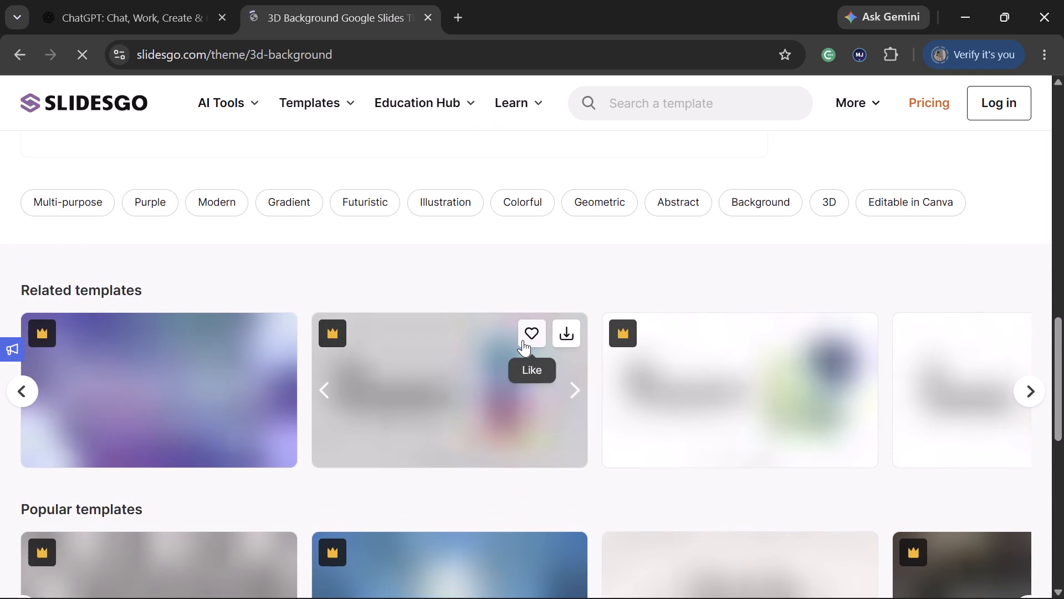
scroll(429, 474, "down", 1)
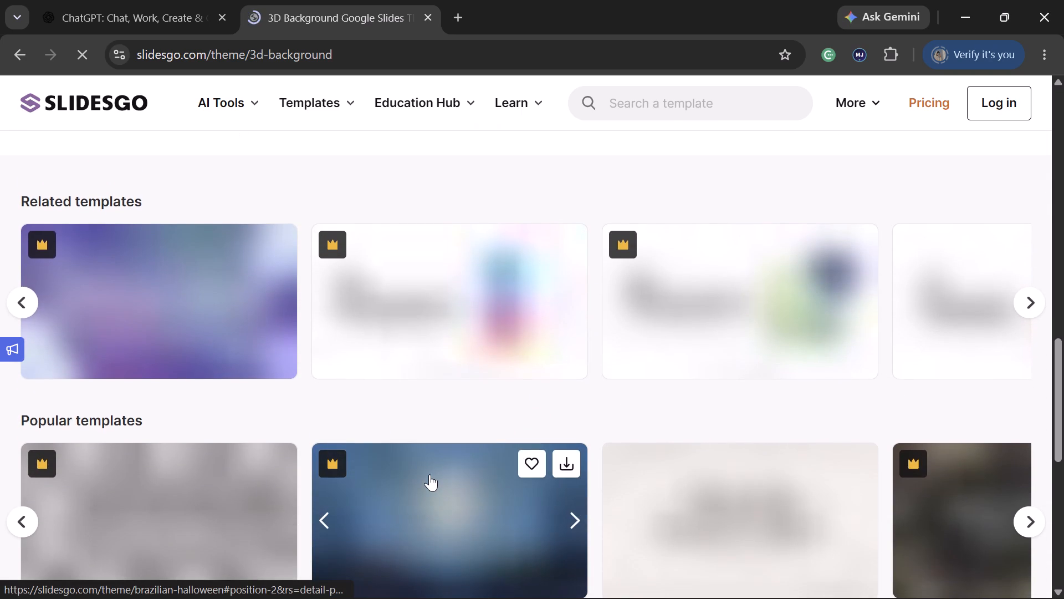
scroll(429, 474, "down", 1)
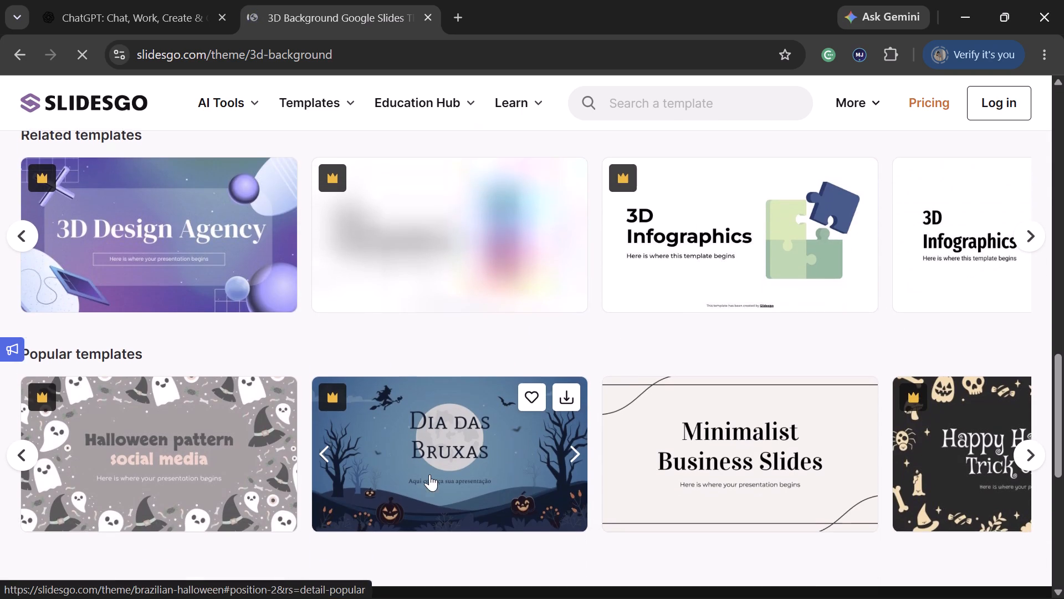
scroll(429, 474, "down", 5)
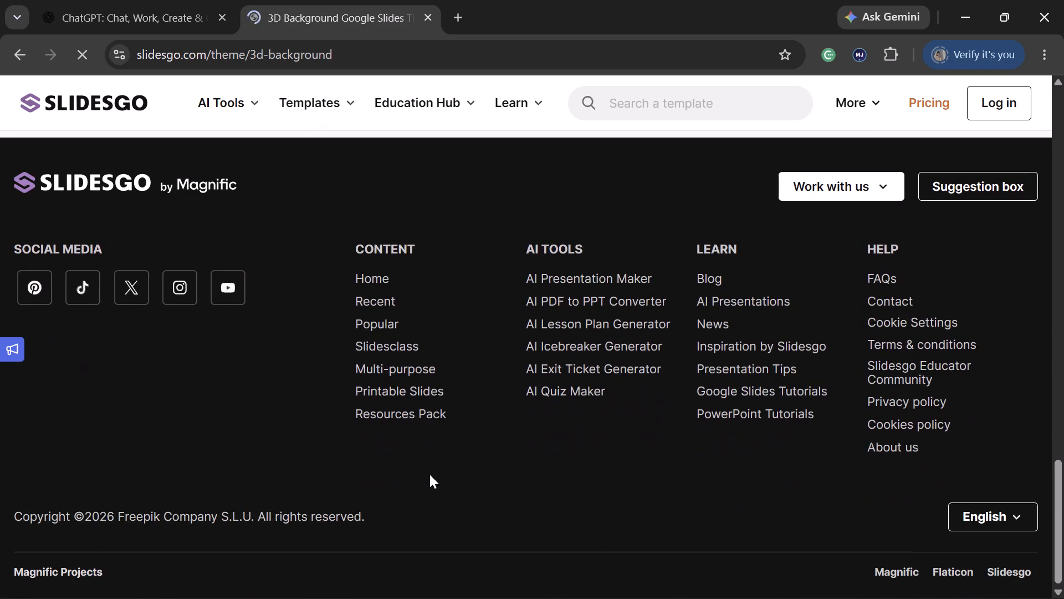
scroll(429, 474, "up", 10)
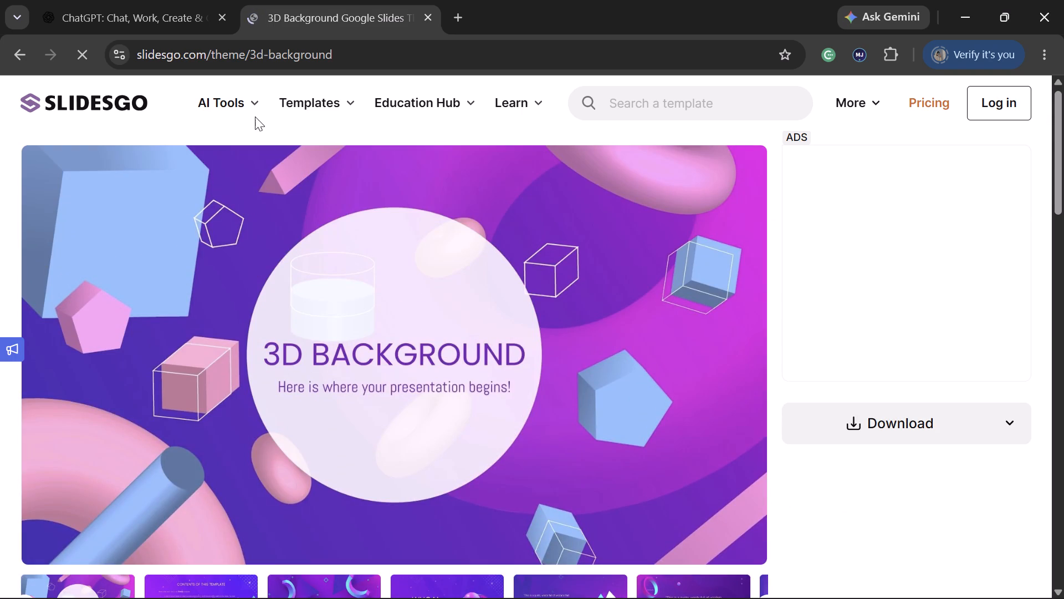
left_click(24, 52)
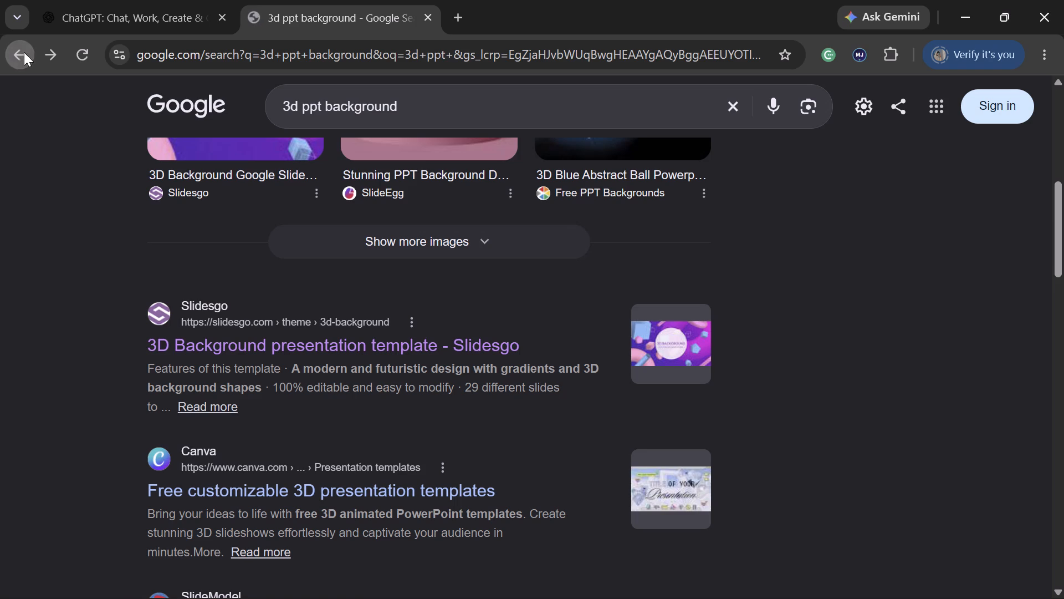
Extend the Google search to "3d ppt background plane".
left_click(452, 109)
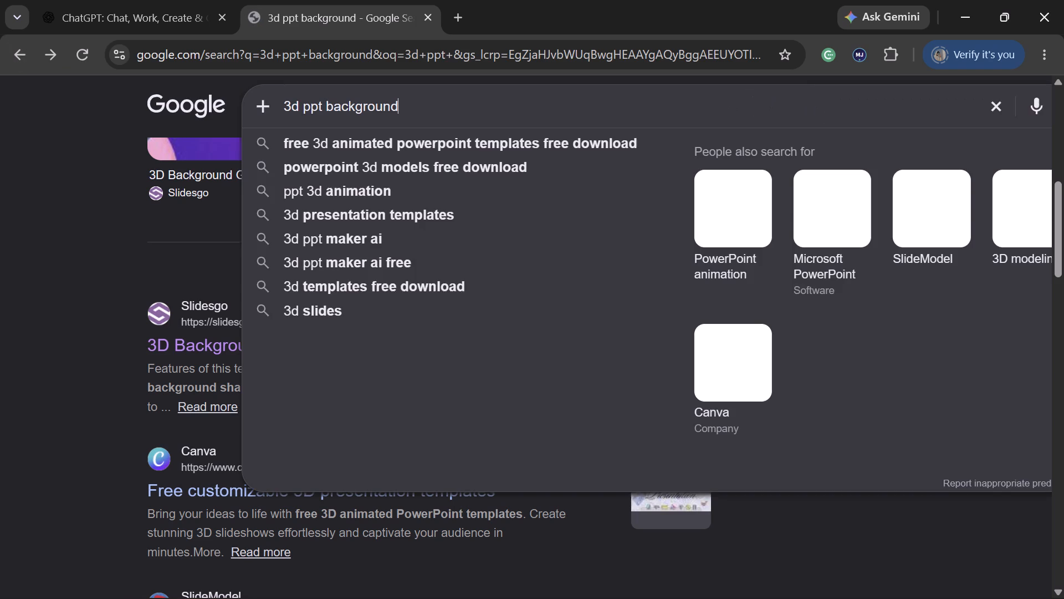
key("space")
type("plane")
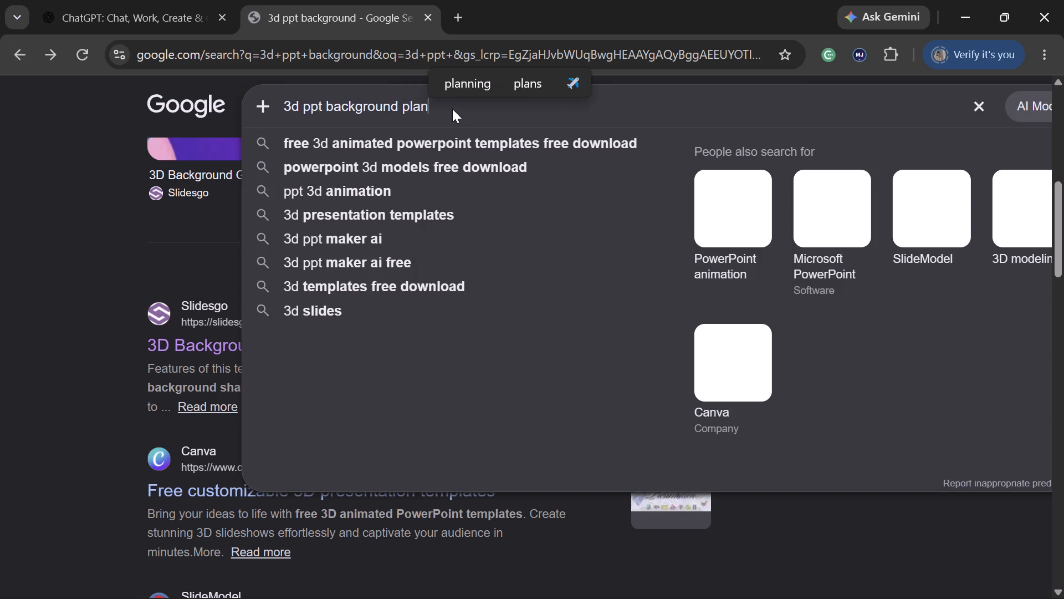
key("space")
key("Return")
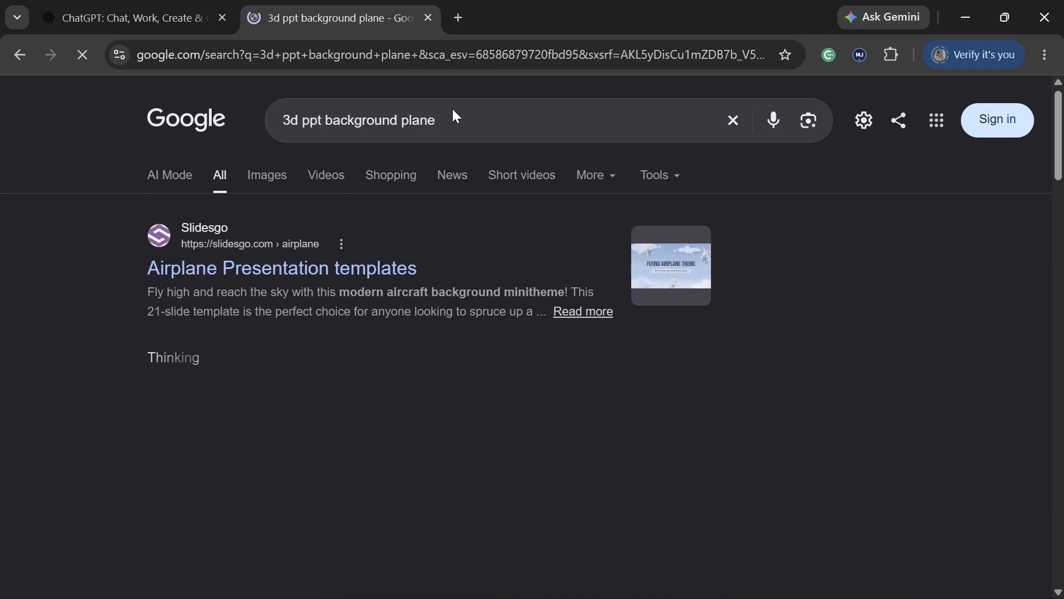
Narrow the Google search to "3d ppt background plane free".
key("space")
type("free")
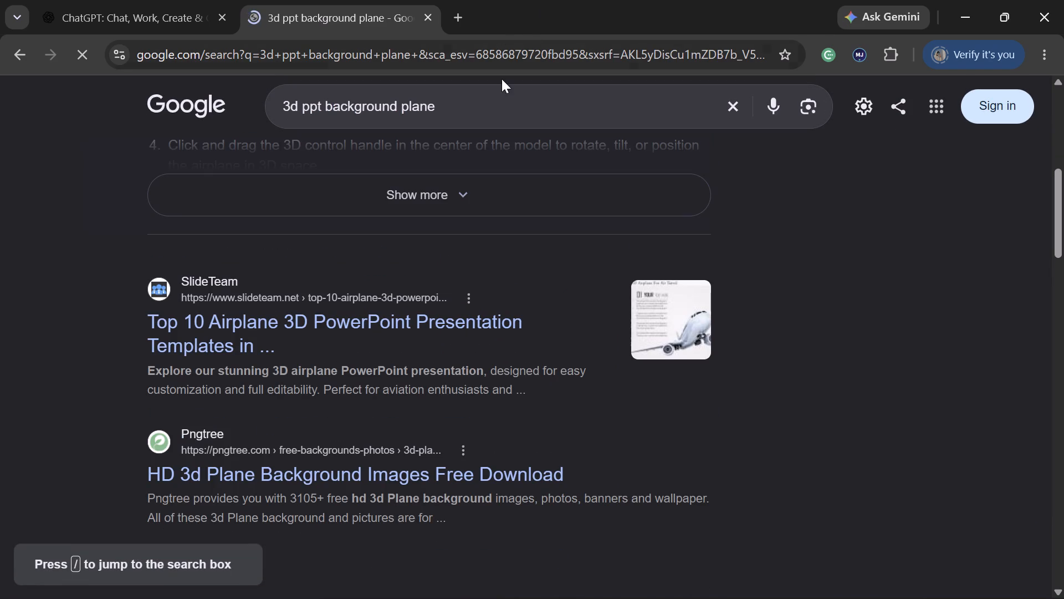
left_click(494, 95)
key("space")
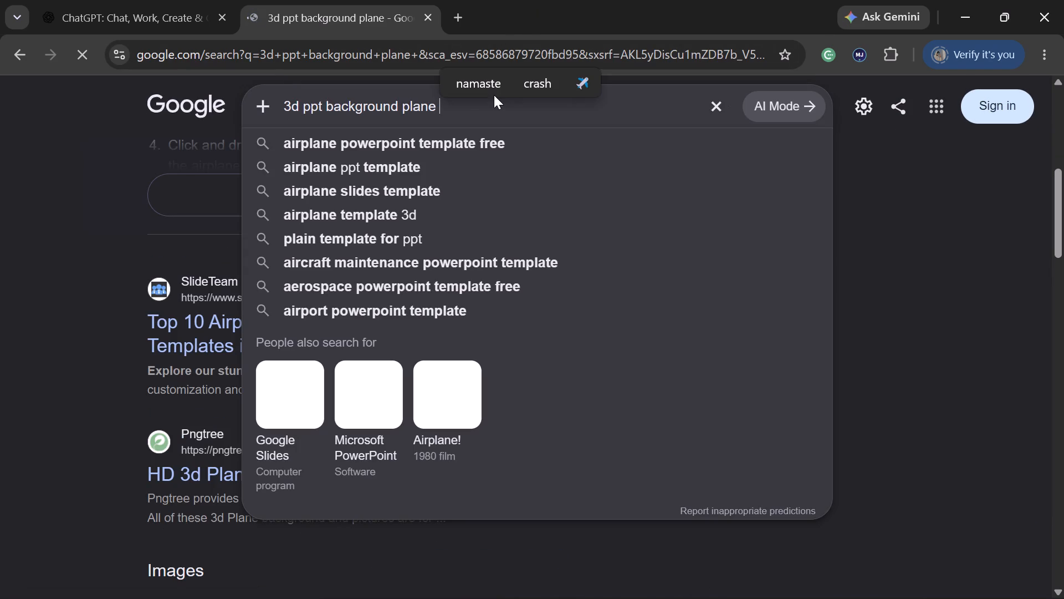
type("free")
key("Return")
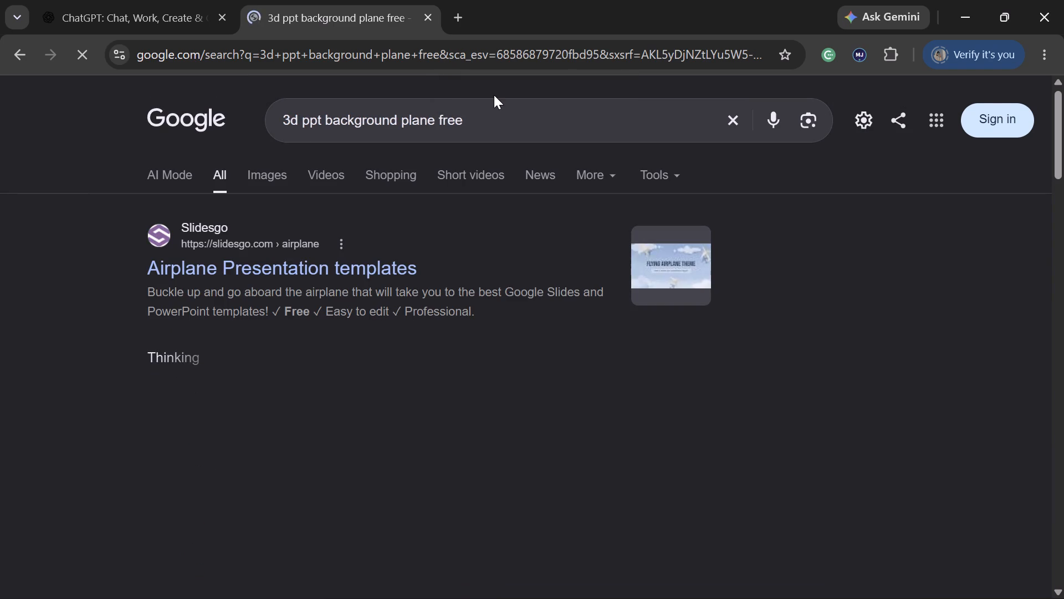
Open the Slidesdocs result "3d Plane Background Powerpoint And Slide Background".
scroll(461, 336, "down", 3)
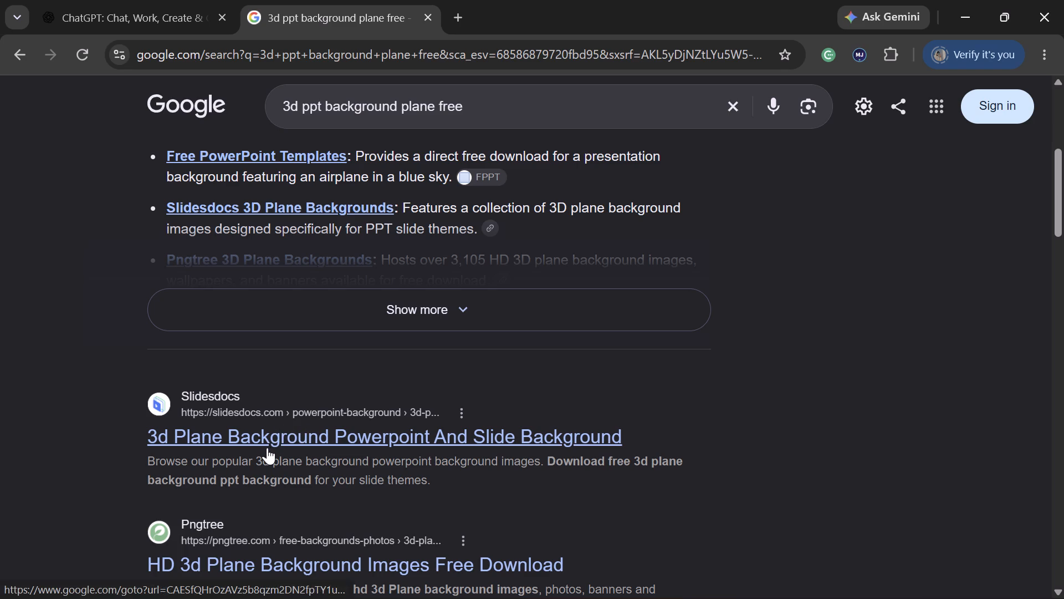
left_click(268, 436)
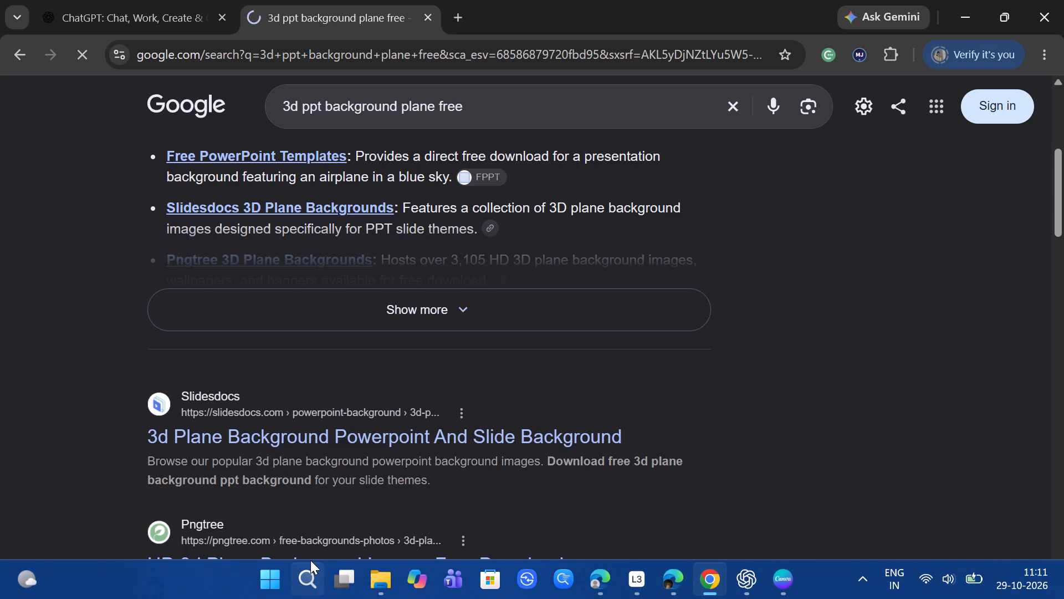
Open the Pngtree result "HD 3d Plane Background Images Free Download" from the Google results.
scroll(319, 514, "down", 1)
left_click(300, 550)
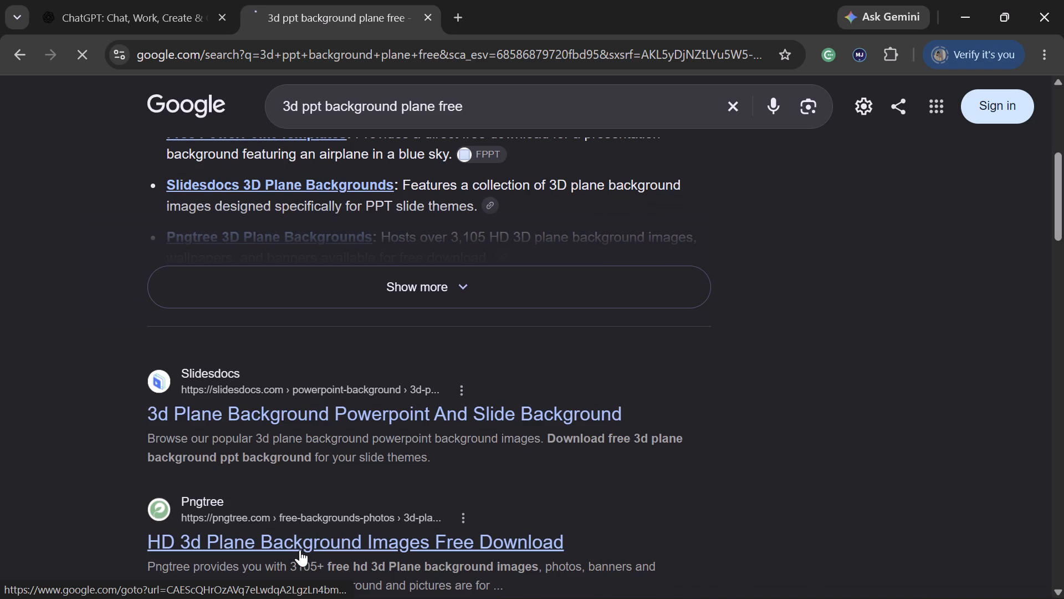
scroll(223, 534, "down", 1)
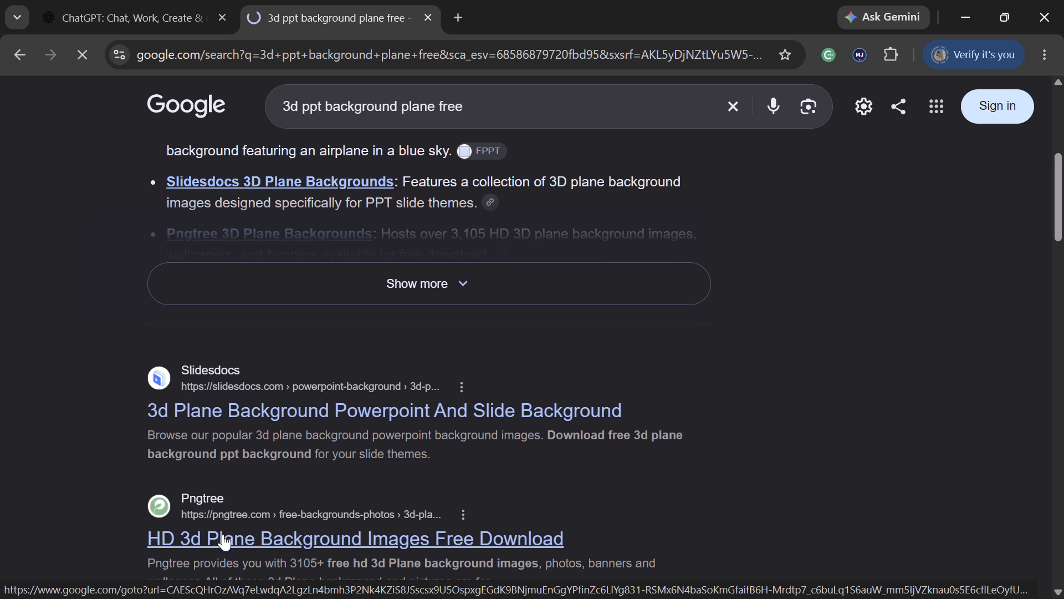
scroll(223, 534, "down", 1)
triple_click(215, 500)
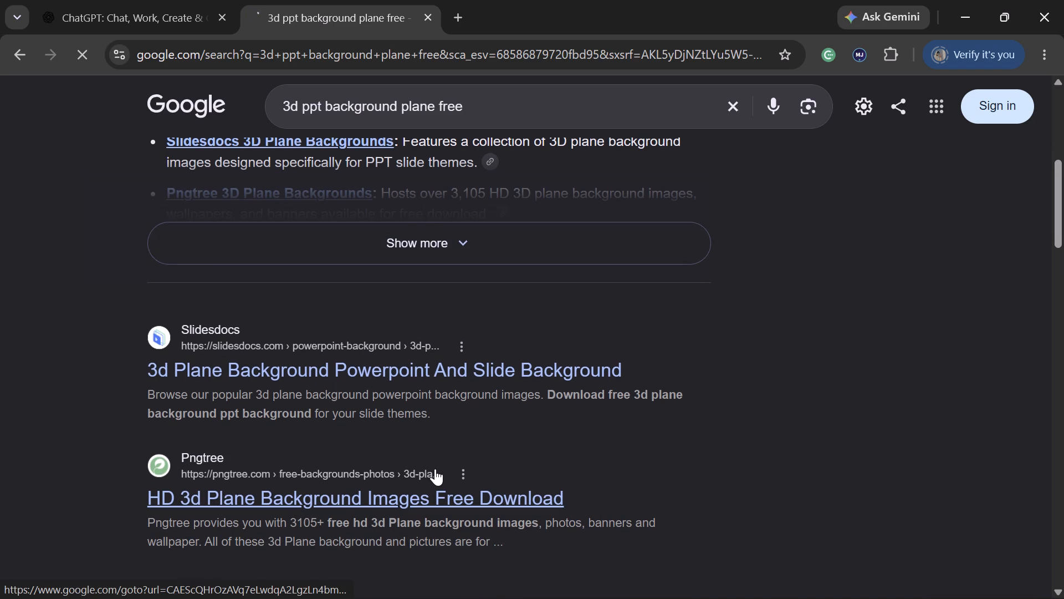
scroll(435, 469, "down", 2)
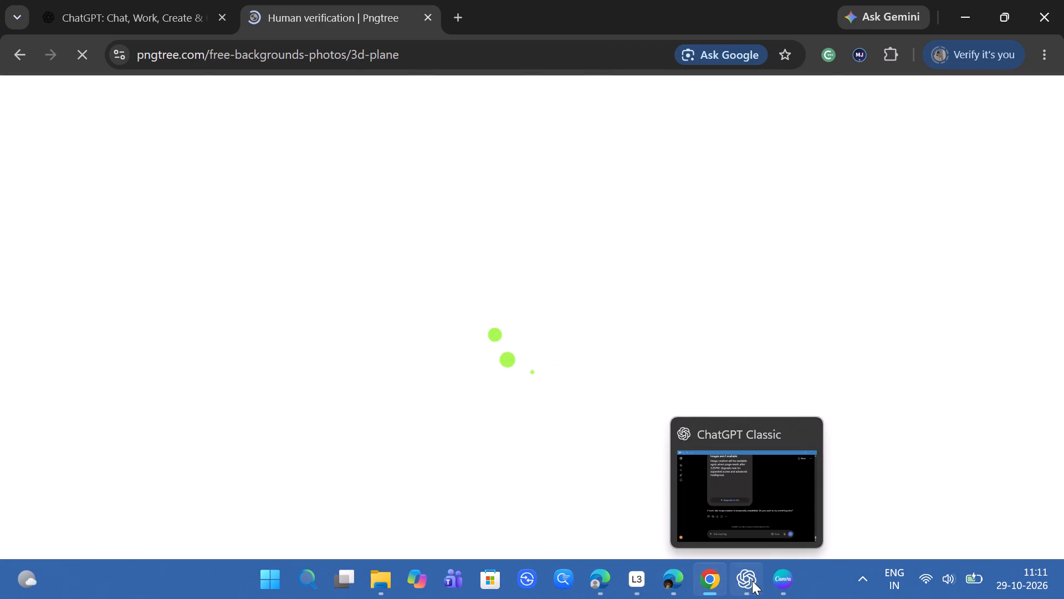
left_click(792, 581)
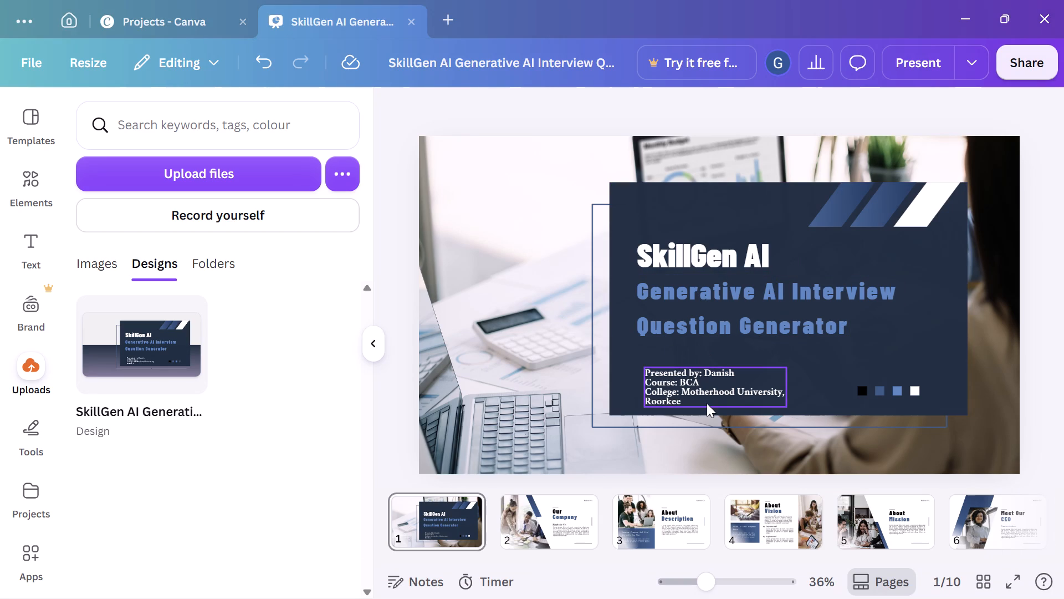
left_click(549, 506)
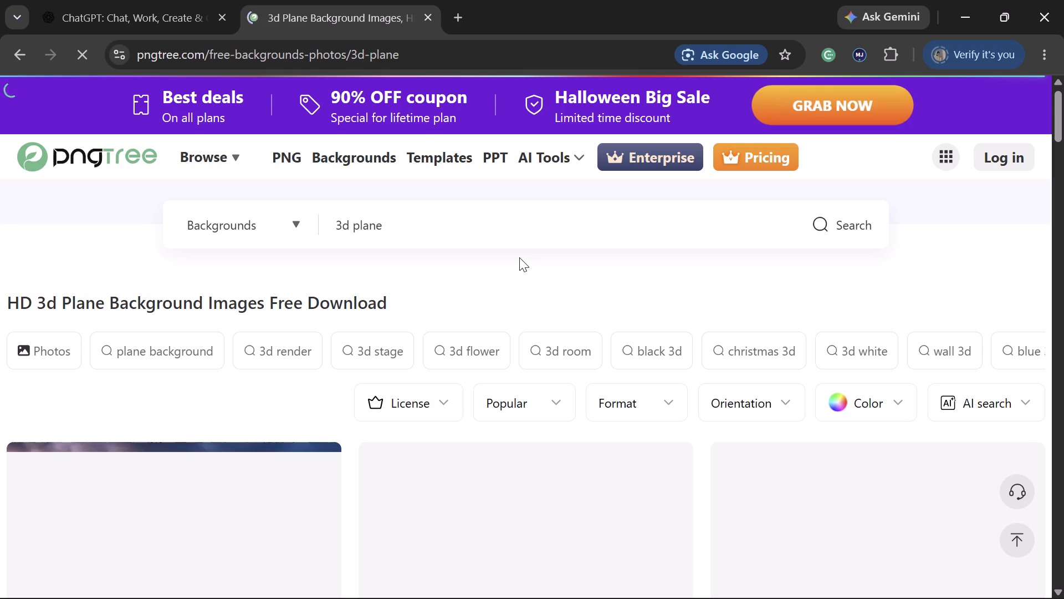
scroll(519, 257, "down", 1)
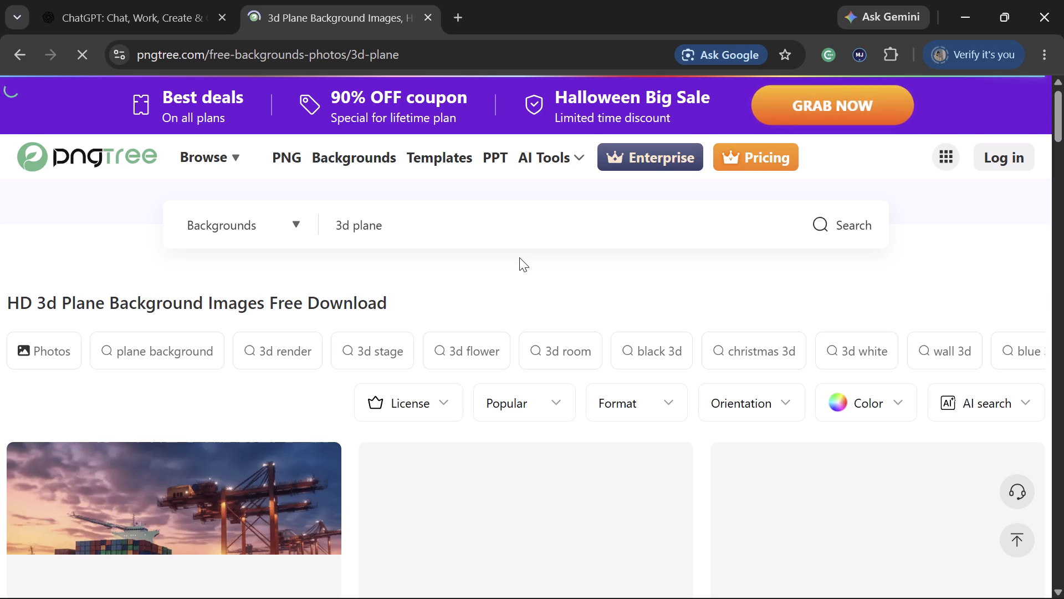
scroll(519, 257, "down", 1)
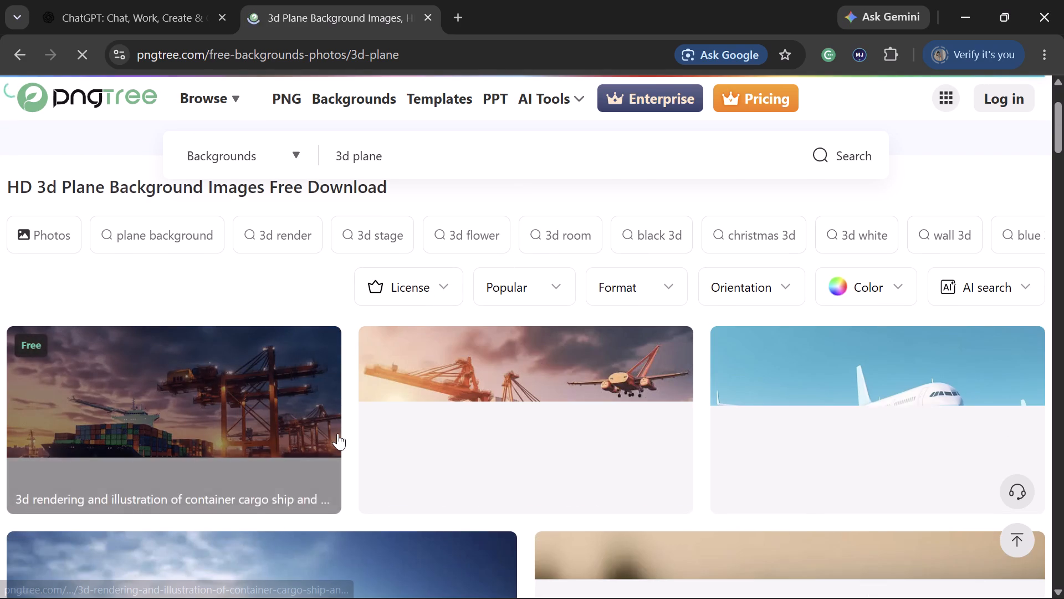
scroll(337, 433, "down", 1)
scroll(410, 451, "down", 2)
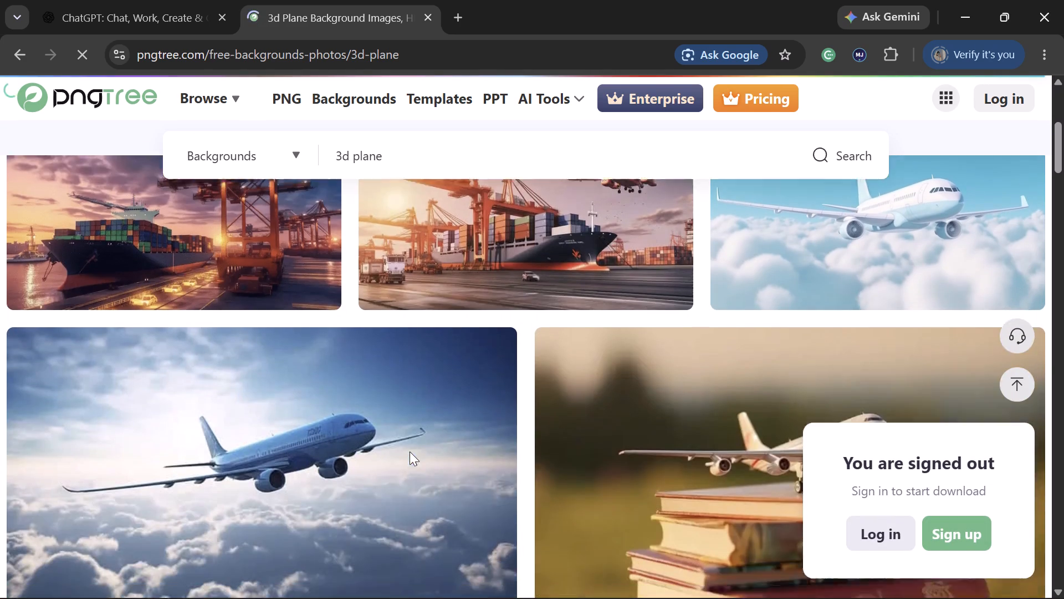
scroll(410, 451, "down", 6)
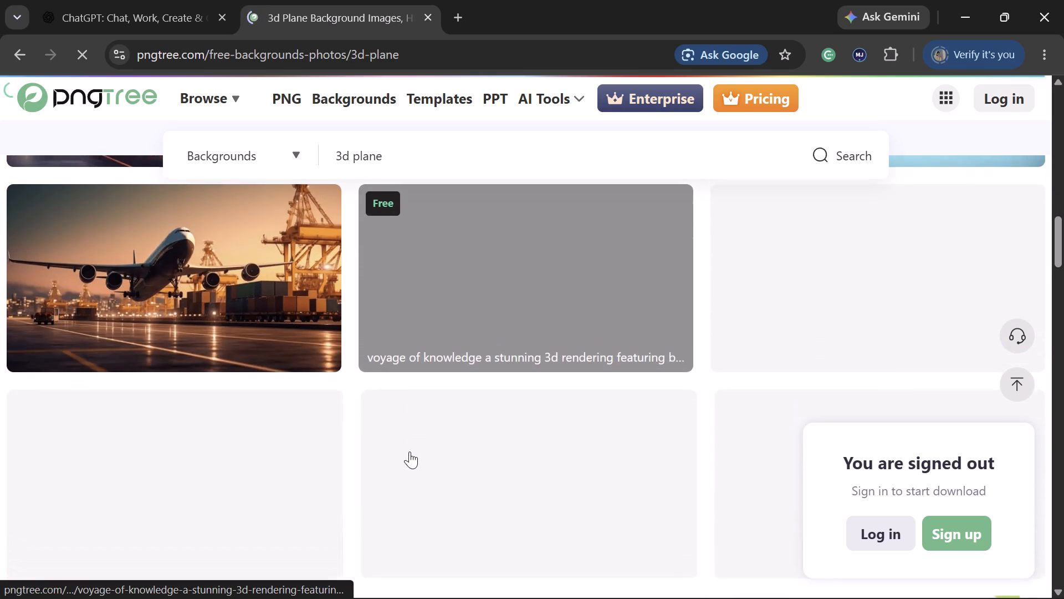
scroll(410, 451, "down", 1)
scroll(410, 451, "up", 3)
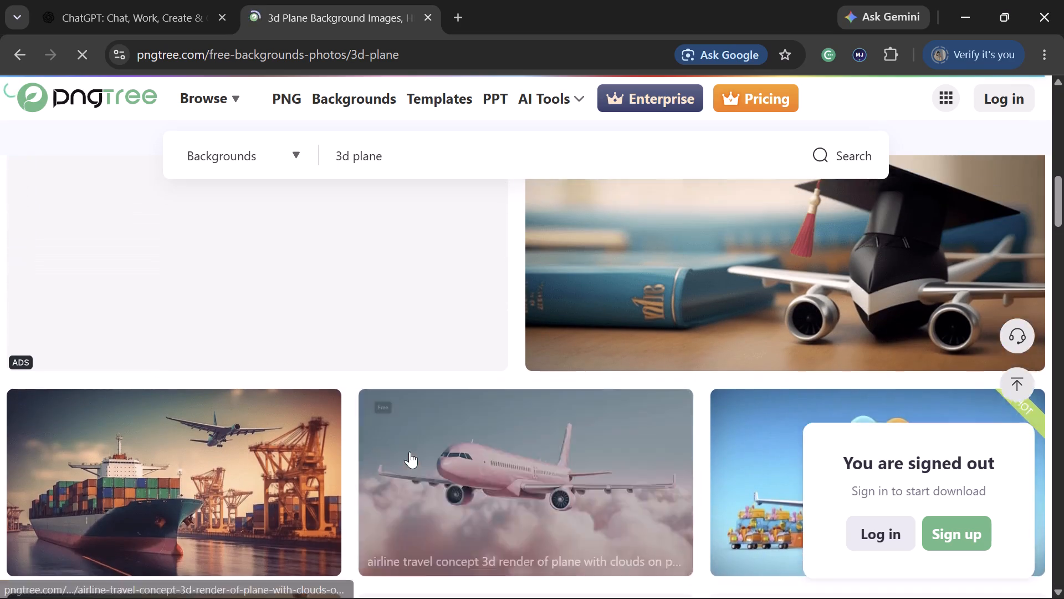
scroll(410, 451, "up", 1)
scroll(410, 451, "down", 3)
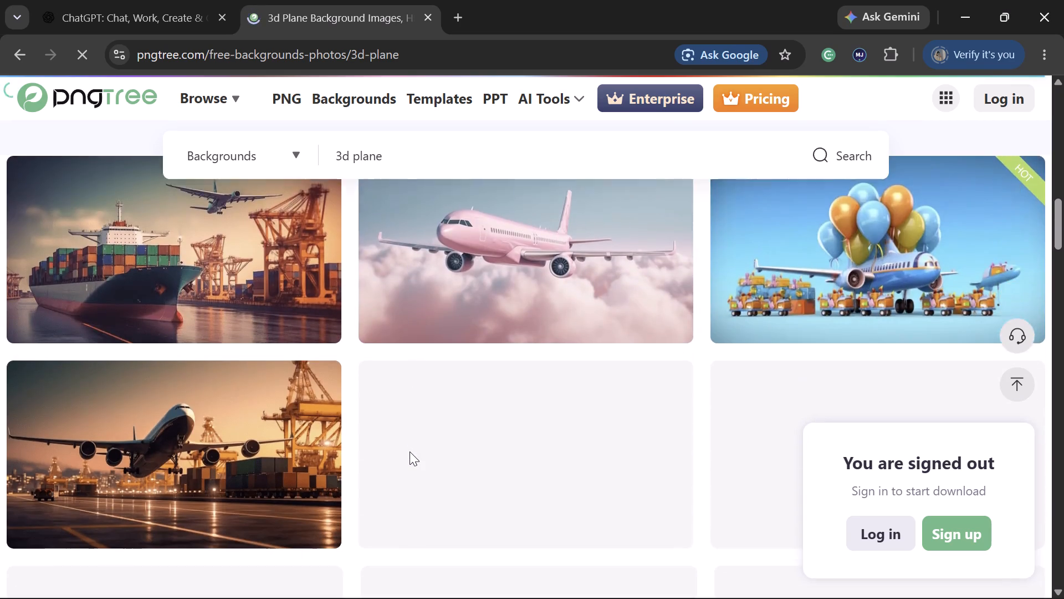
scroll(410, 451, "down", 3)
scroll(410, 451, "up", 4)
scroll(410, 451, "down", 2)
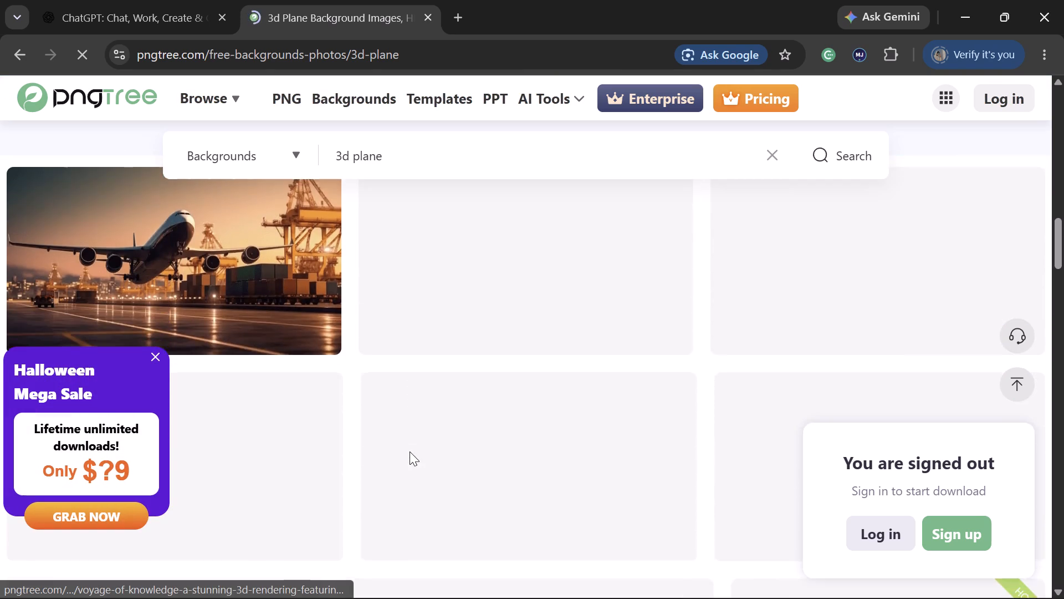
scroll(410, 451, "up", 1)
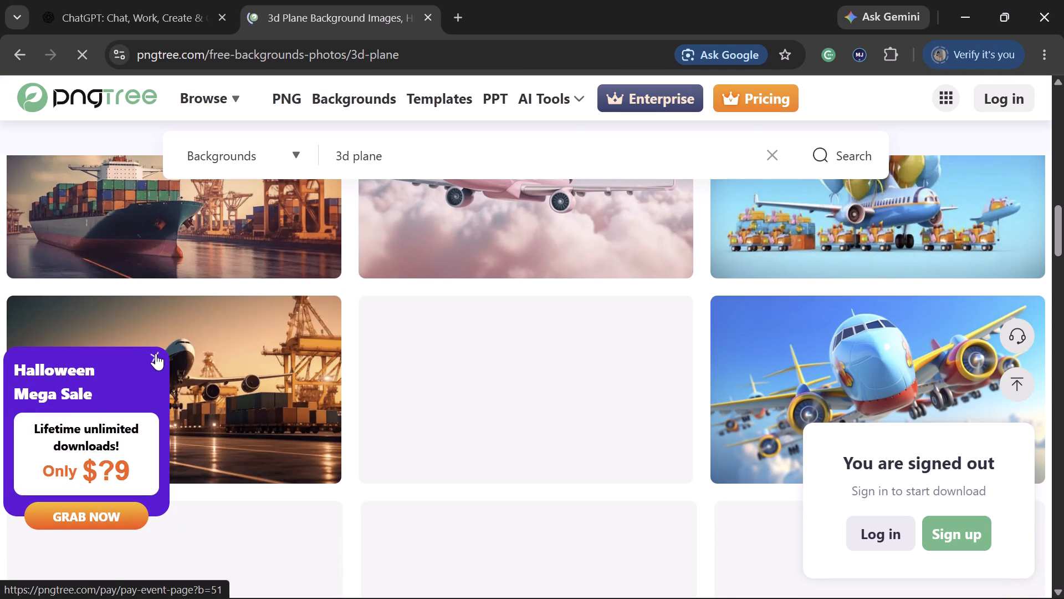
left_click(156, 353)
scroll(312, 429, "down", 1)
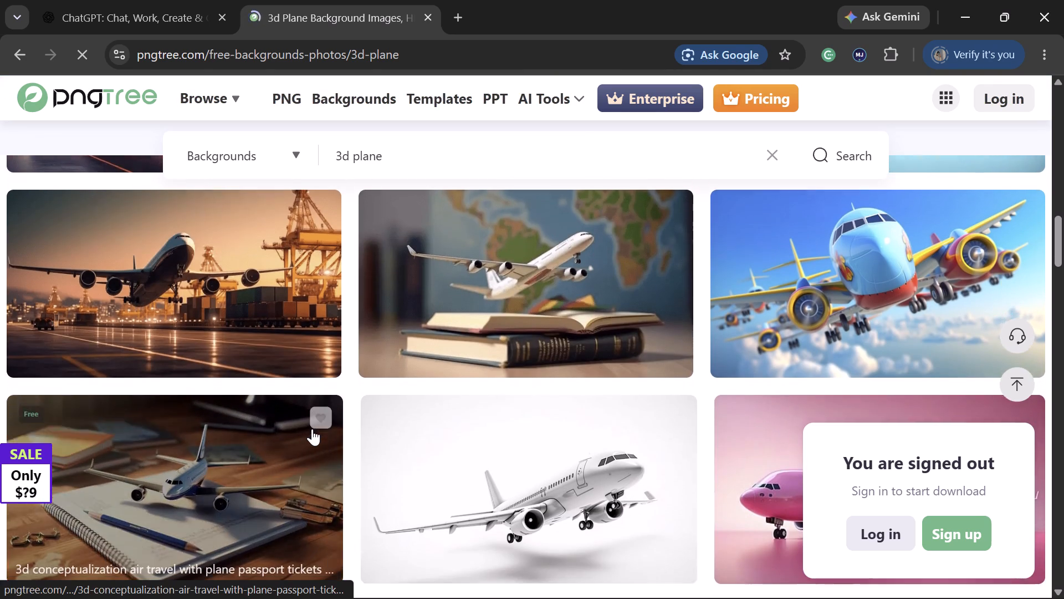
scroll(449, 443, "down", 2)
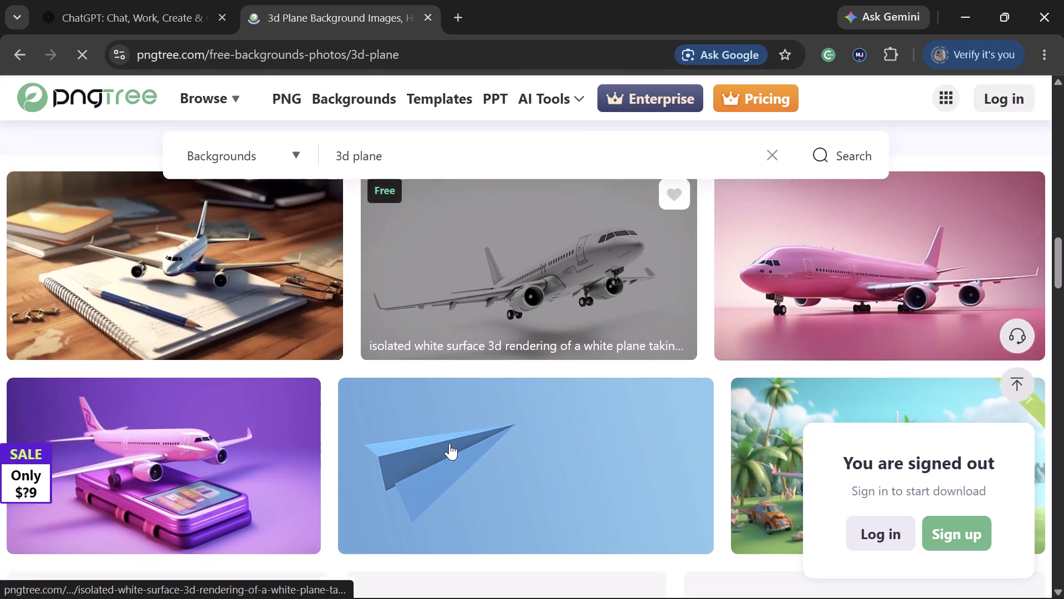
scroll(449, 443, "down", 1)
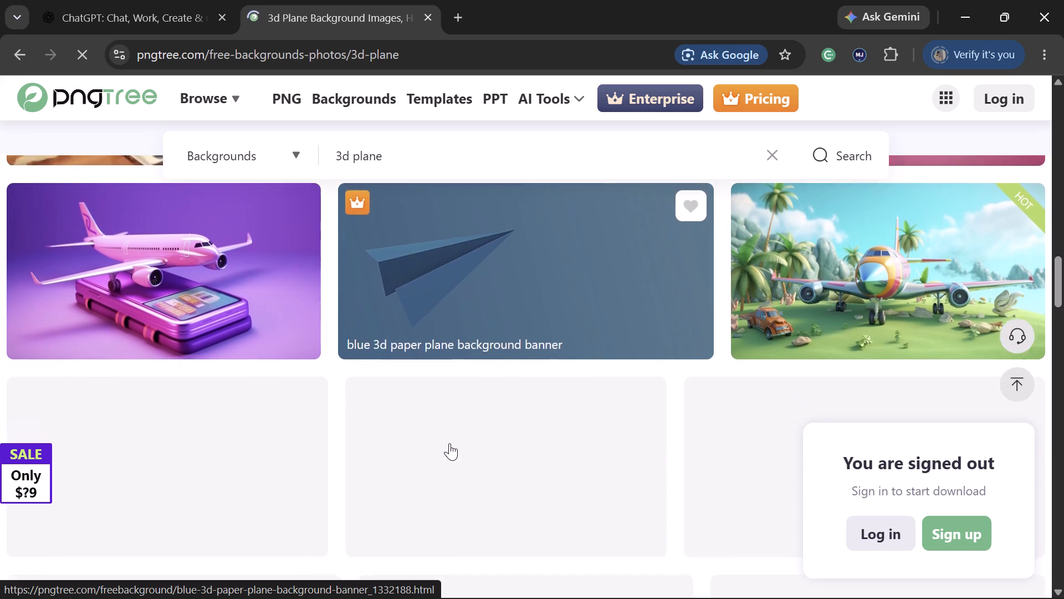
scroll(449, 443, "down", 1)
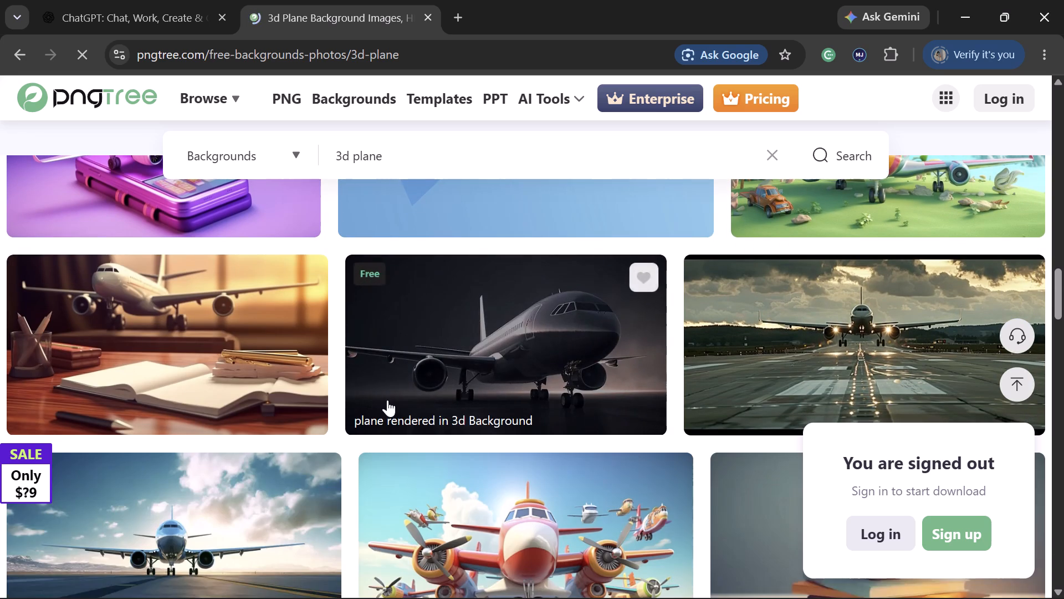
scroll(387, 400, "down", 3)
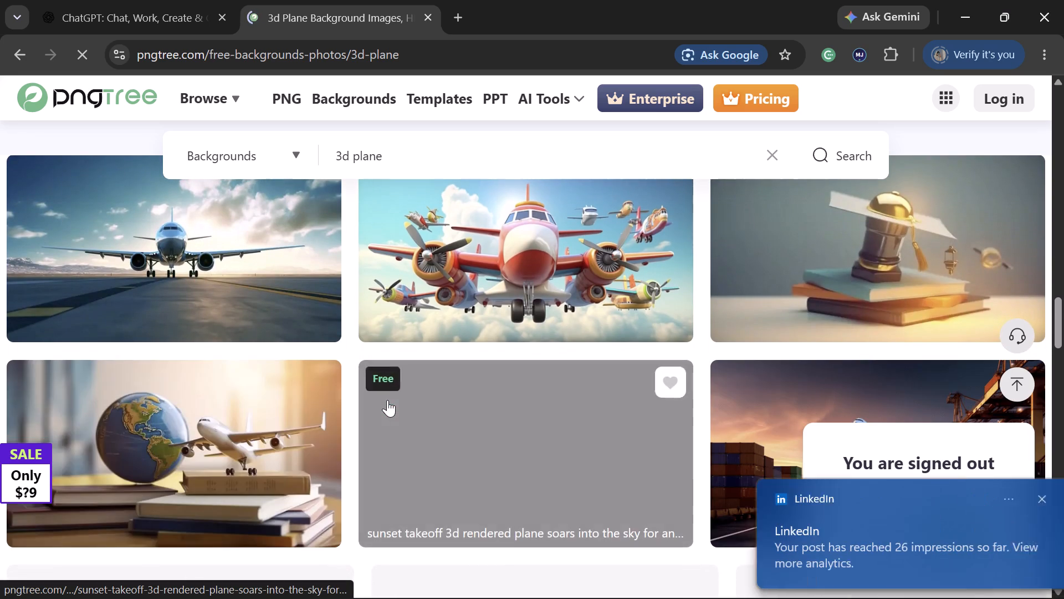
scroll(442, 481, "down", 2)
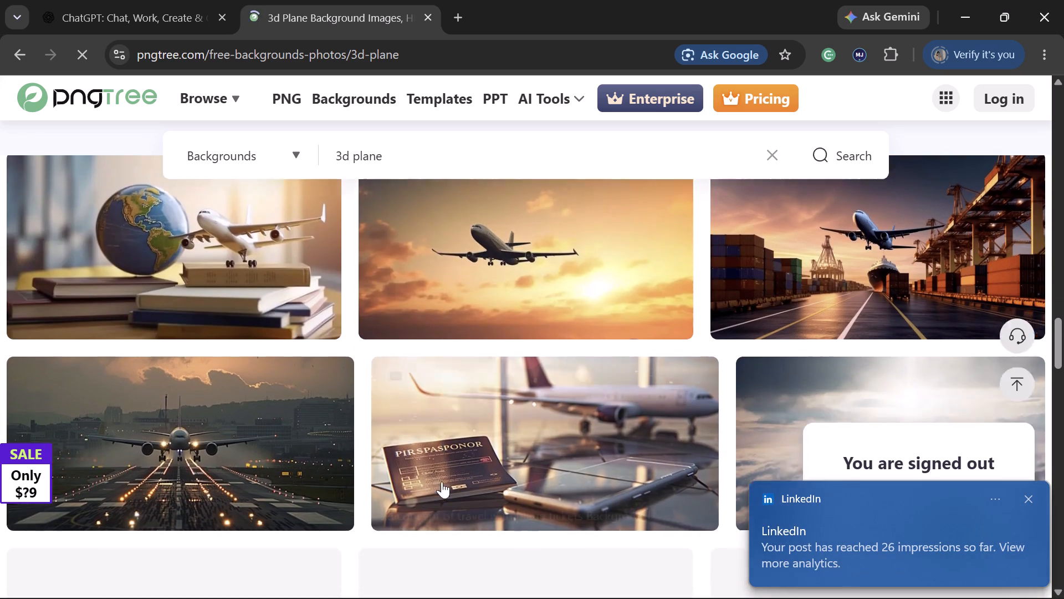
scroll(442, 481, "down", 2)
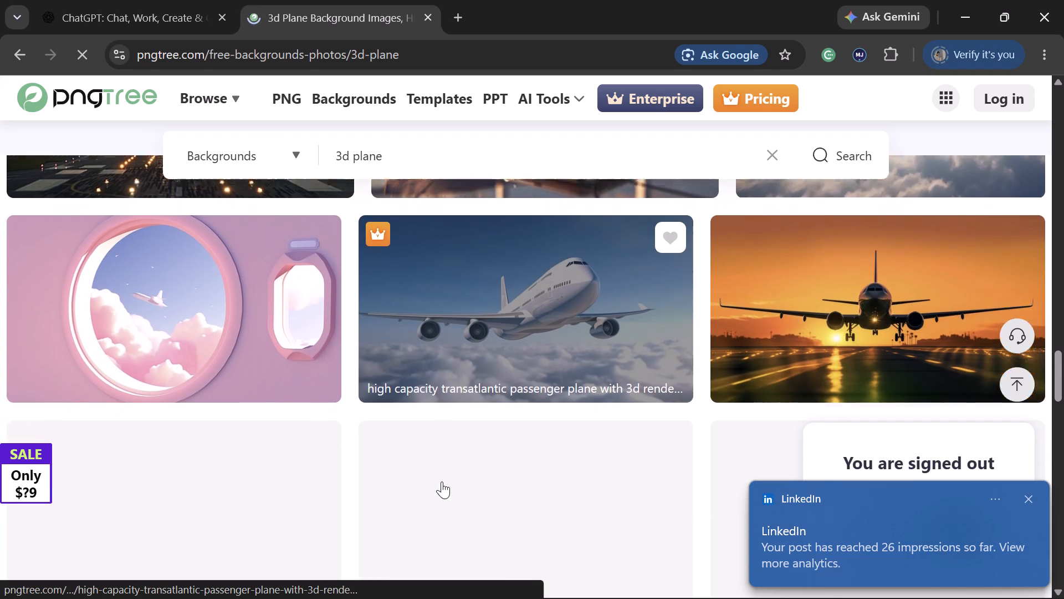
scroll(442, 481, "down", 2)
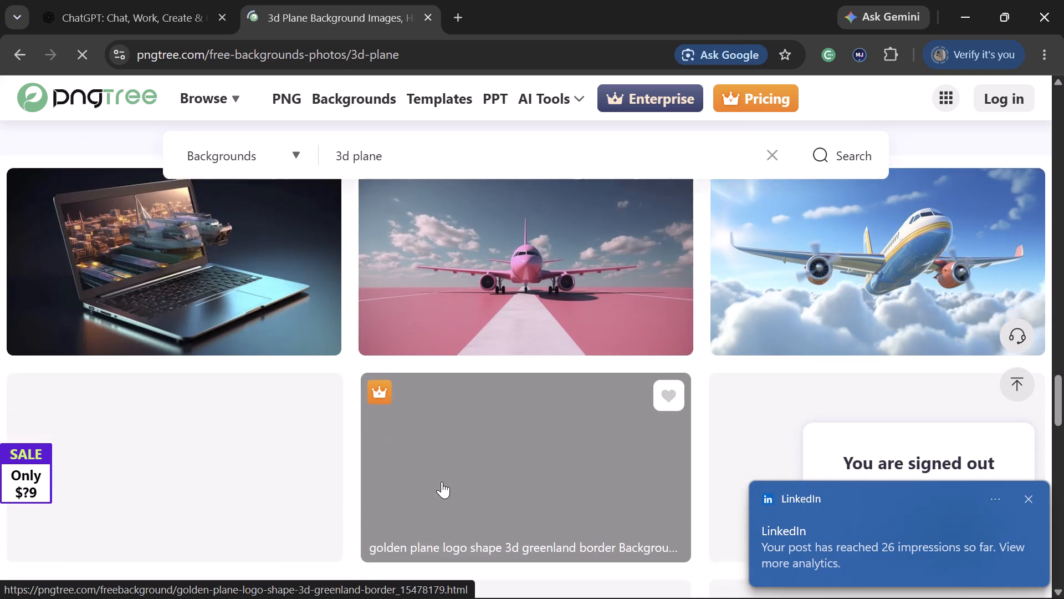
scroll(436, 503, "down", 2)
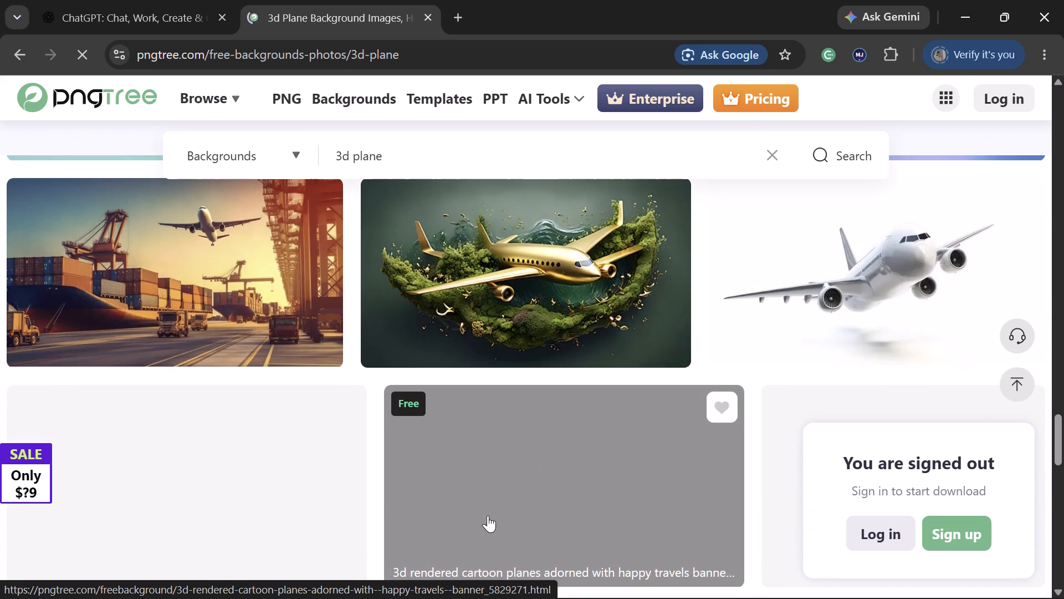
scroll(488, 515, "down", 3)
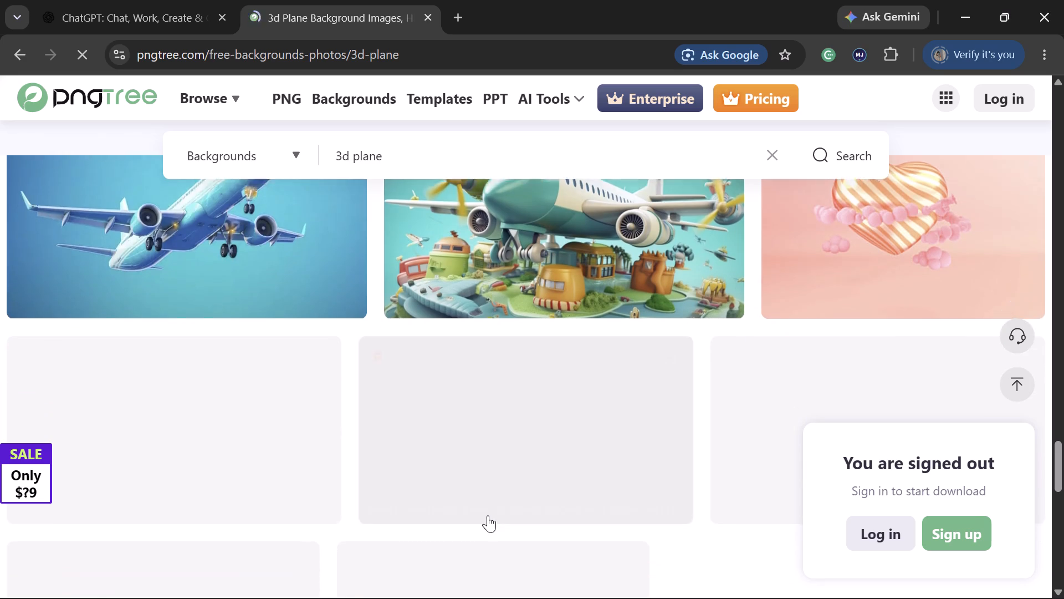
scroll(488, 515, "down", 2)
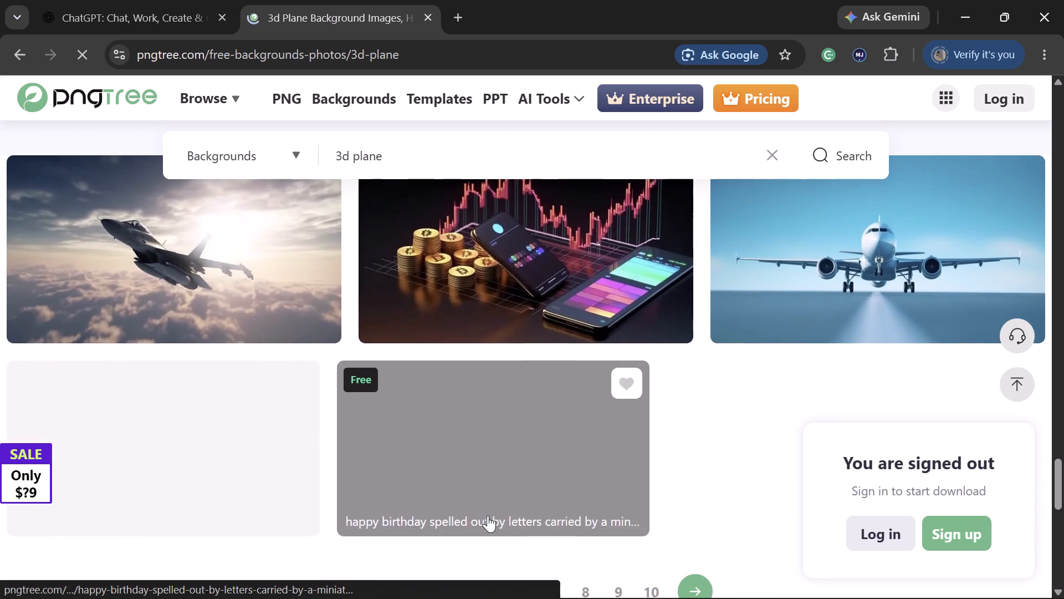
scroll(488, 515, "down", 1)
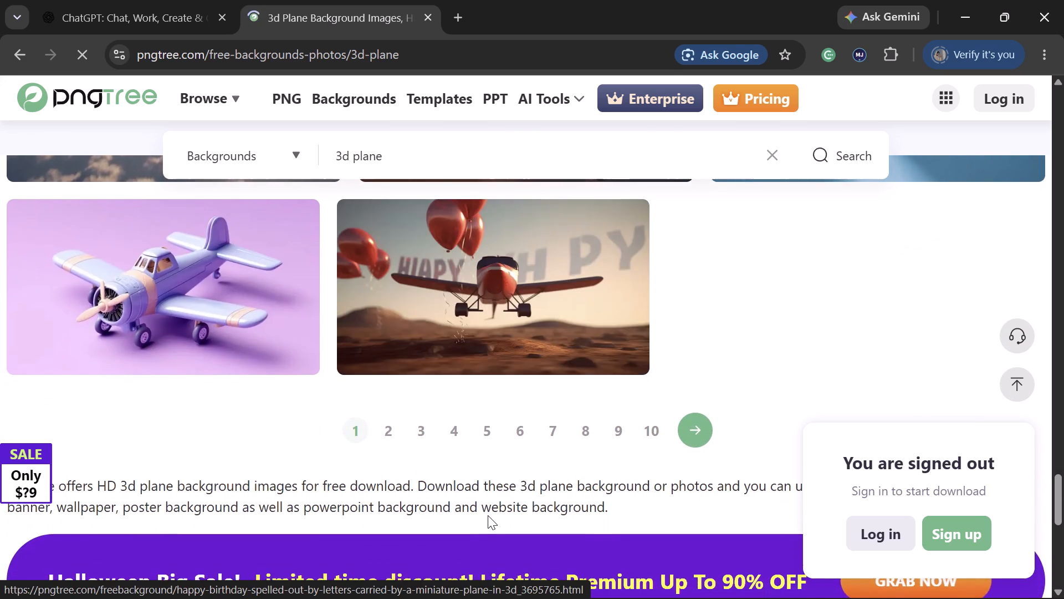
Switch the Pngtree "3d plane" search to the PowerPoint category and look through its templates.
scroll(488, 515, "up", 17)
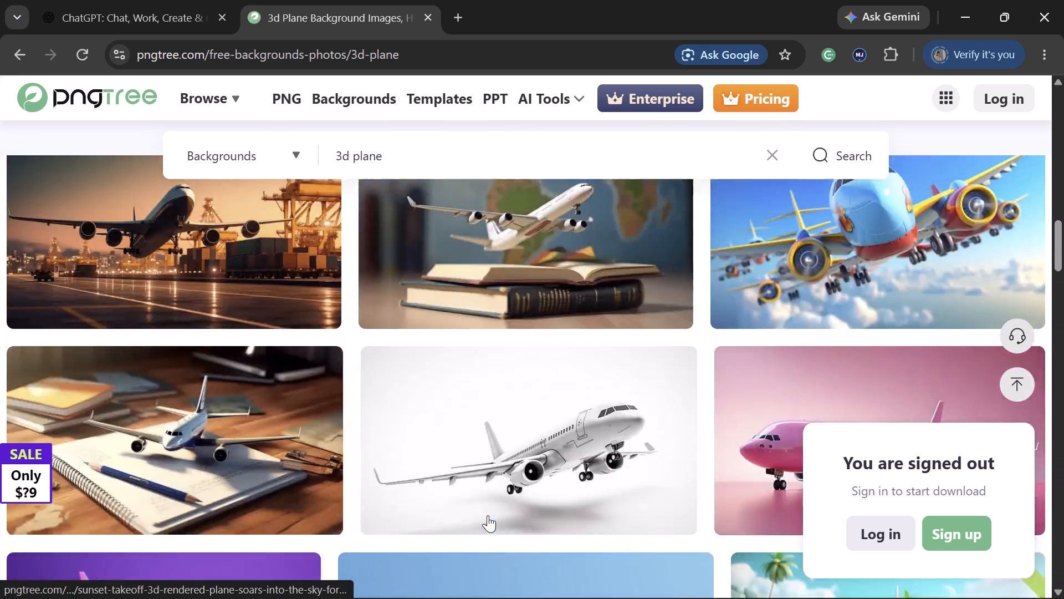
scroll(488, 515, "up", 1)
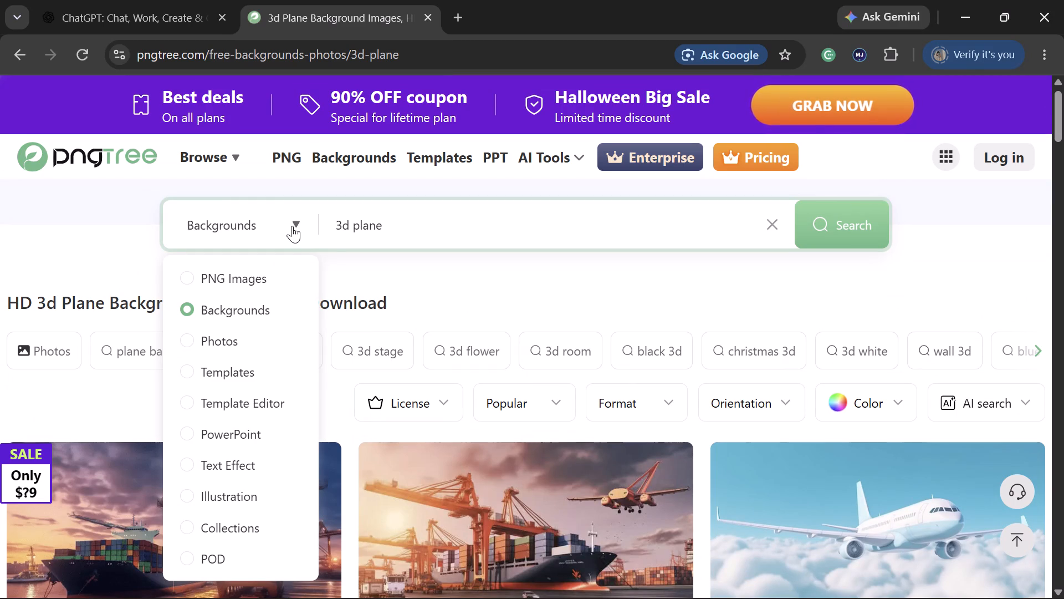
left_click(190, 432)
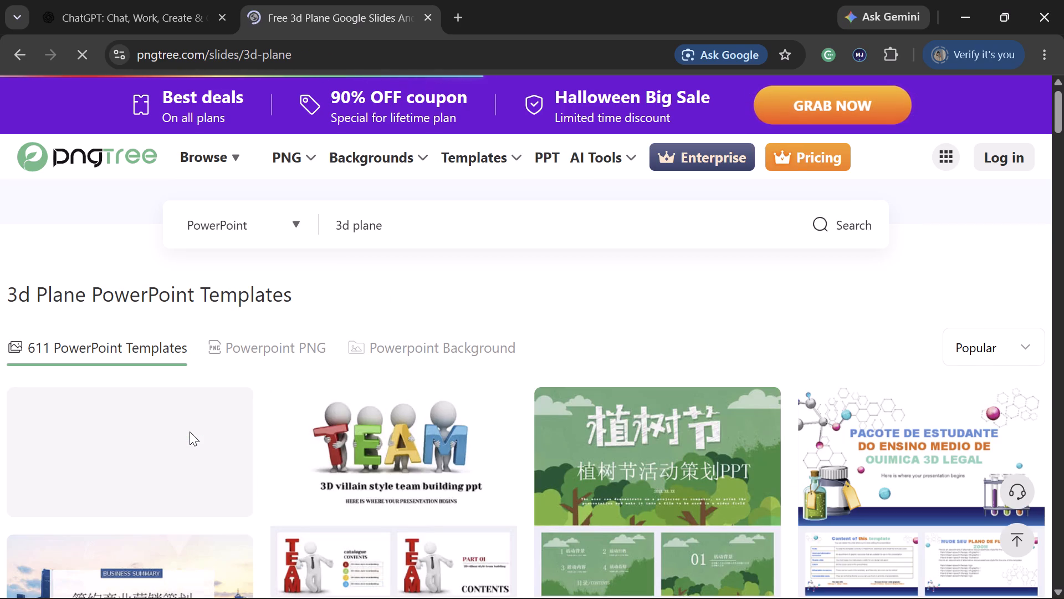
scroll(304, 507, "down", 2)
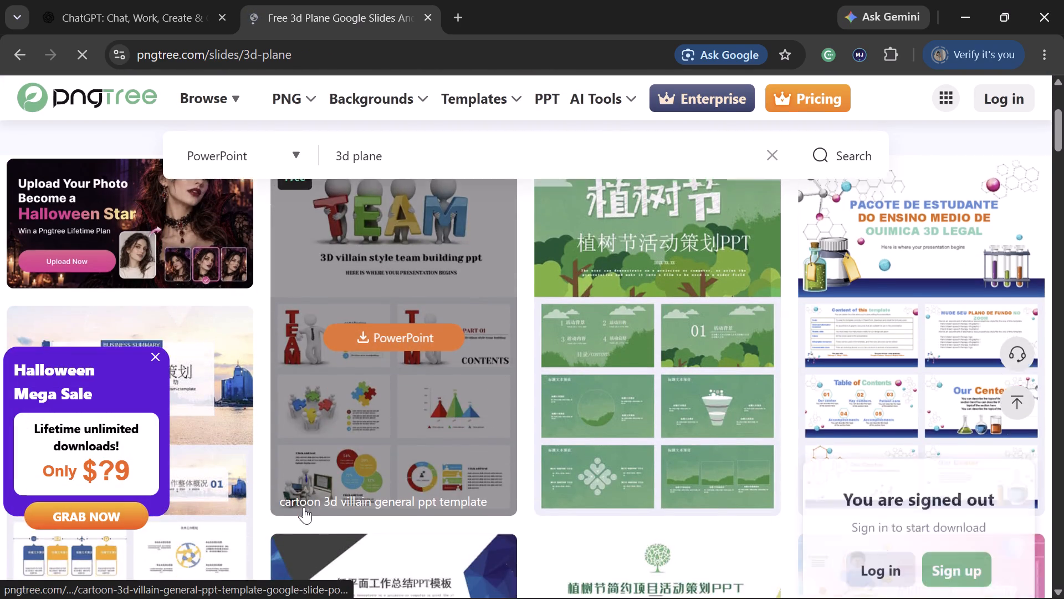
scroll(304, 507, "down", 2)
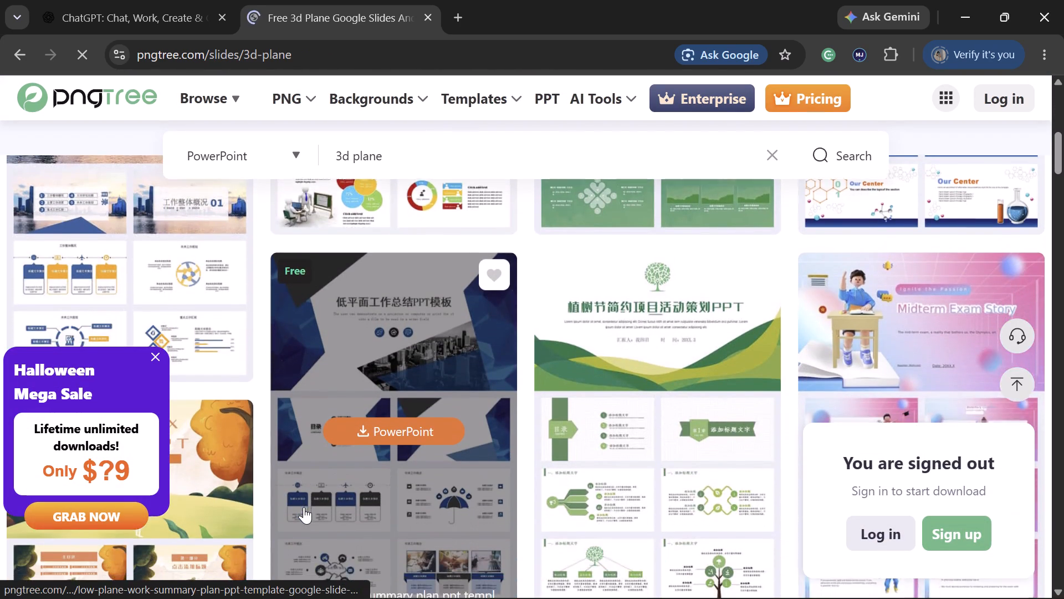
Switch the Pngtree "3d plane" search back to the Backgrounds category and dismiss the Halloween sale offer.
scroll(304, 507, "up", 3)
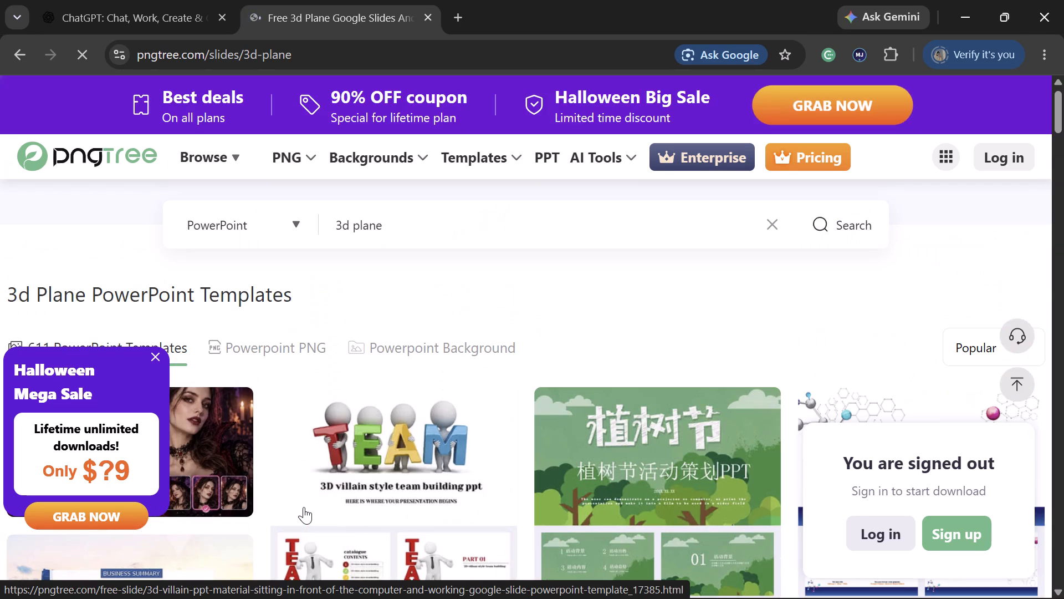
left_click(298, 220)
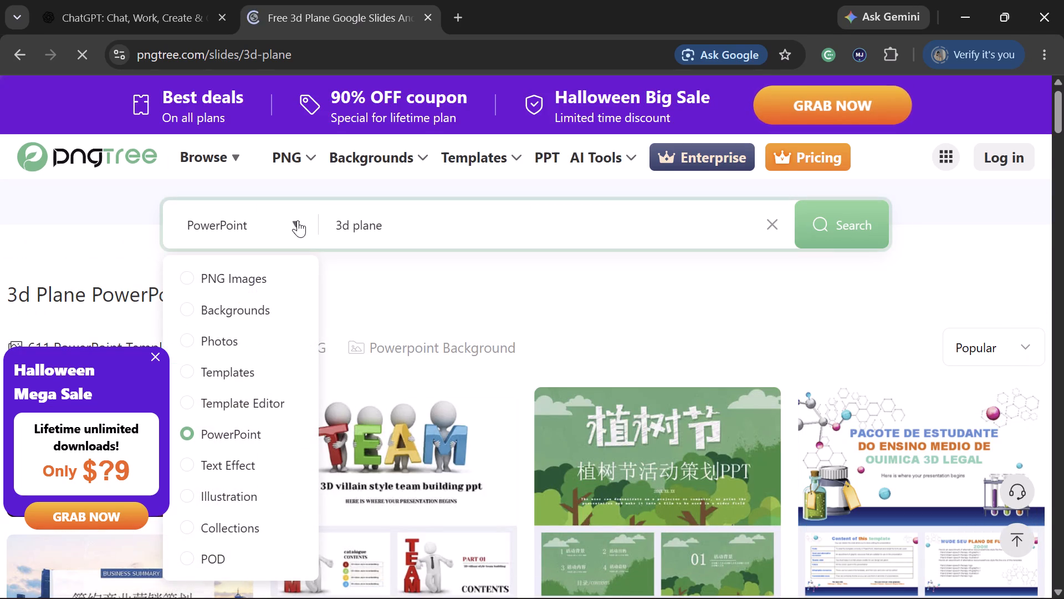
left_click(196, 311)
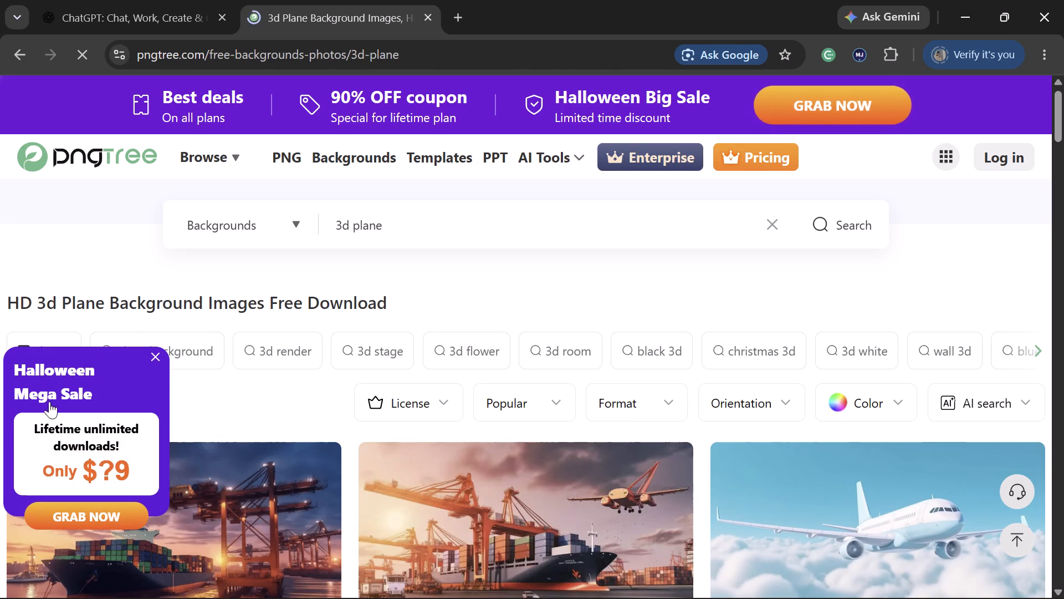
left_click(160, 355)
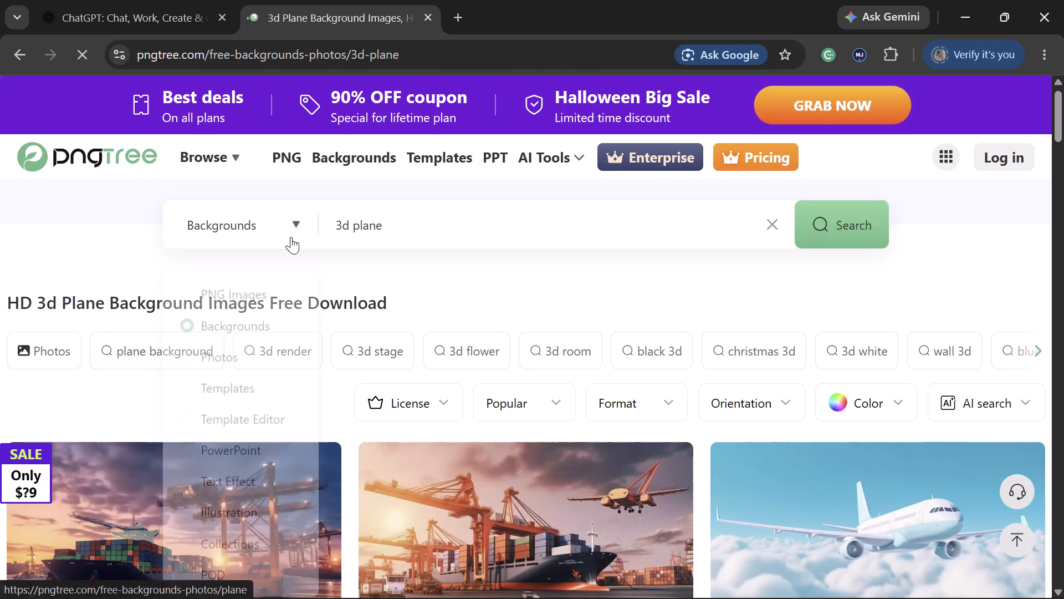
scroll(497, 314, "down", 1)
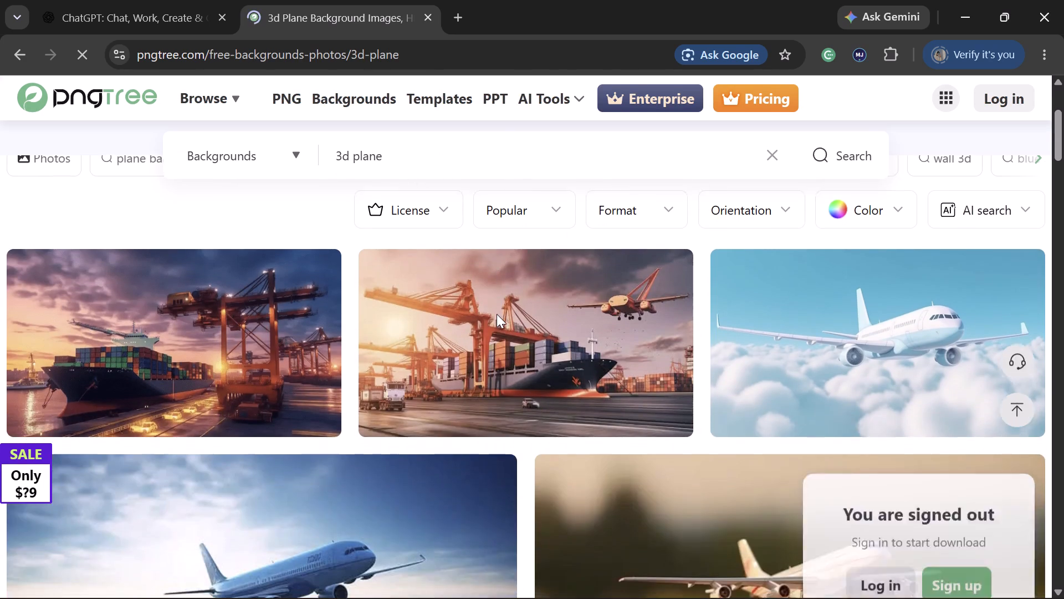
scroll(497, 314, "up", 1)
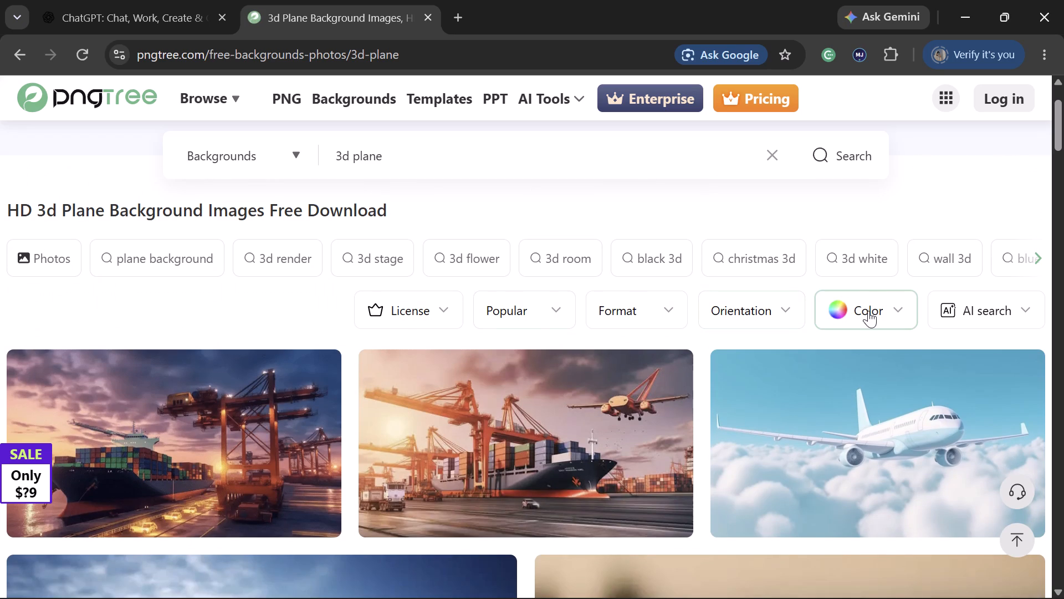
Filter the 3d plane backgrounds by blue and look through the images, dismissing the sign-up prompt.
left_click(868, 311)
left_click(885, 402)
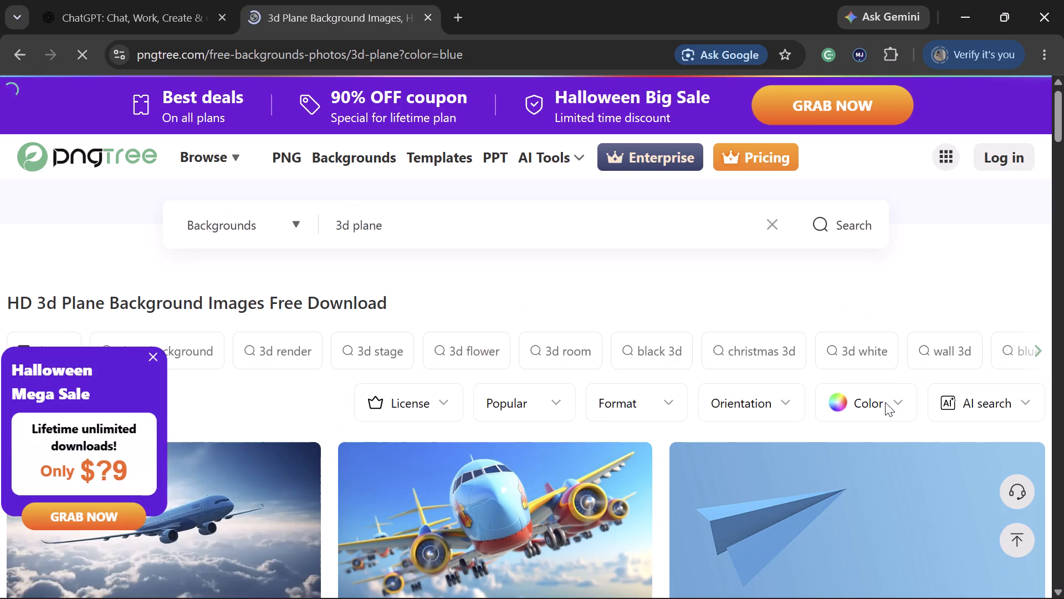
scroll(885, 402, "down", 3)
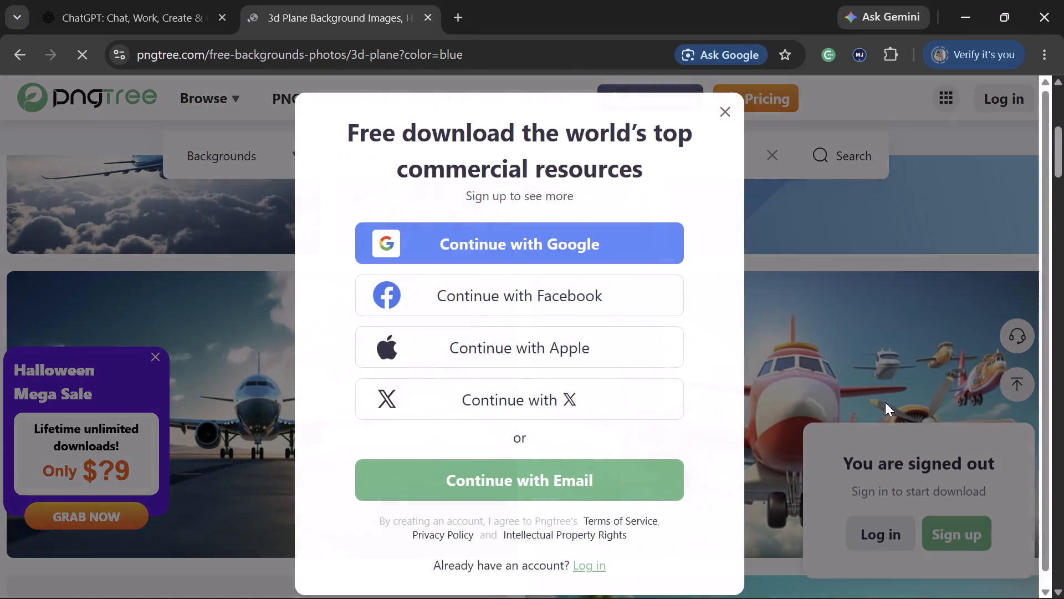
left_click(721, 112)
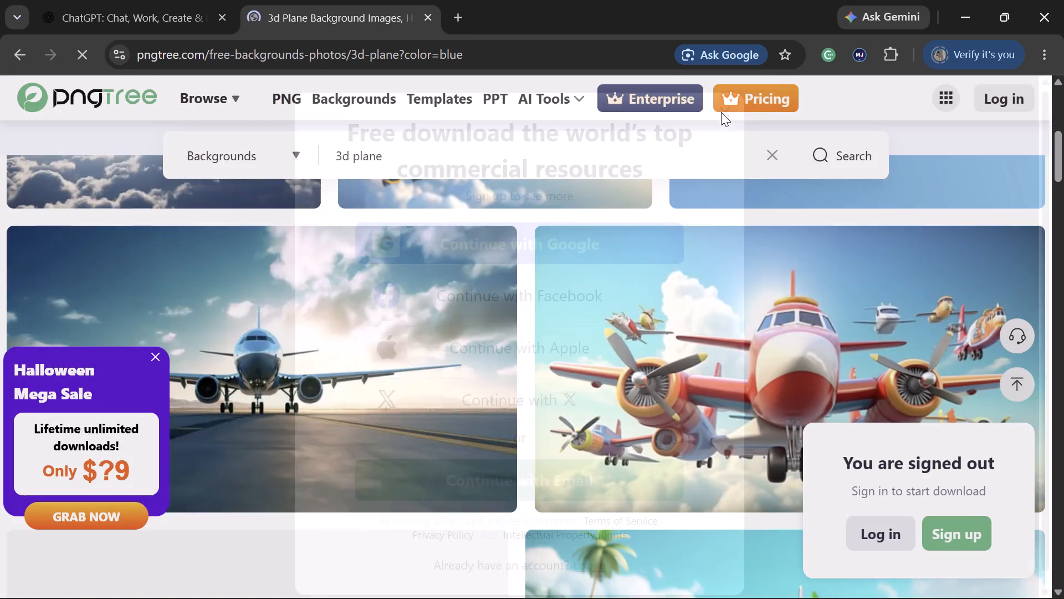
scroll(512, 389, "down", 1)
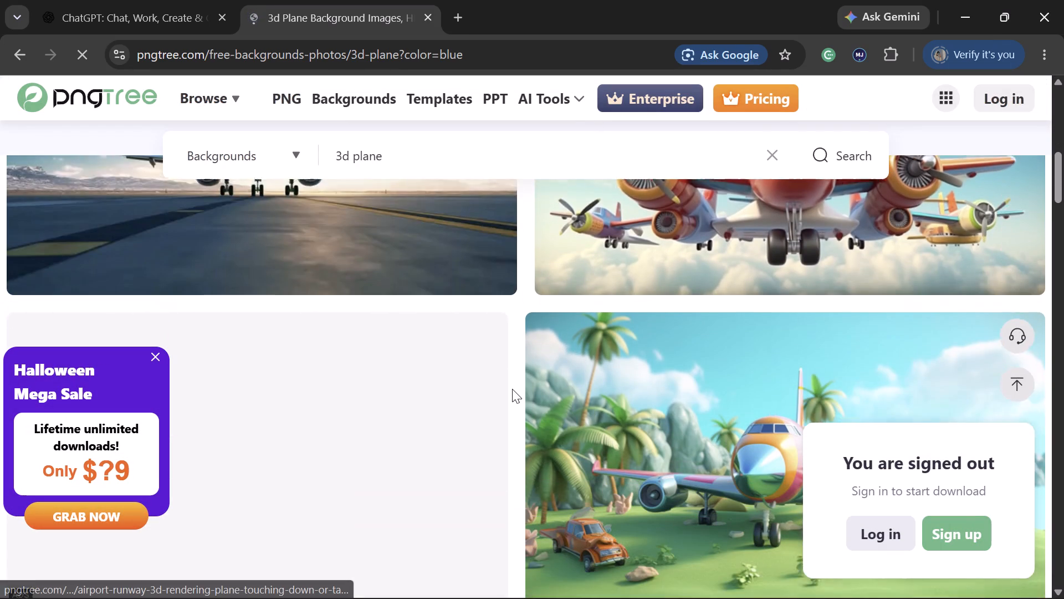
scroll(512, 389, "down", 3)
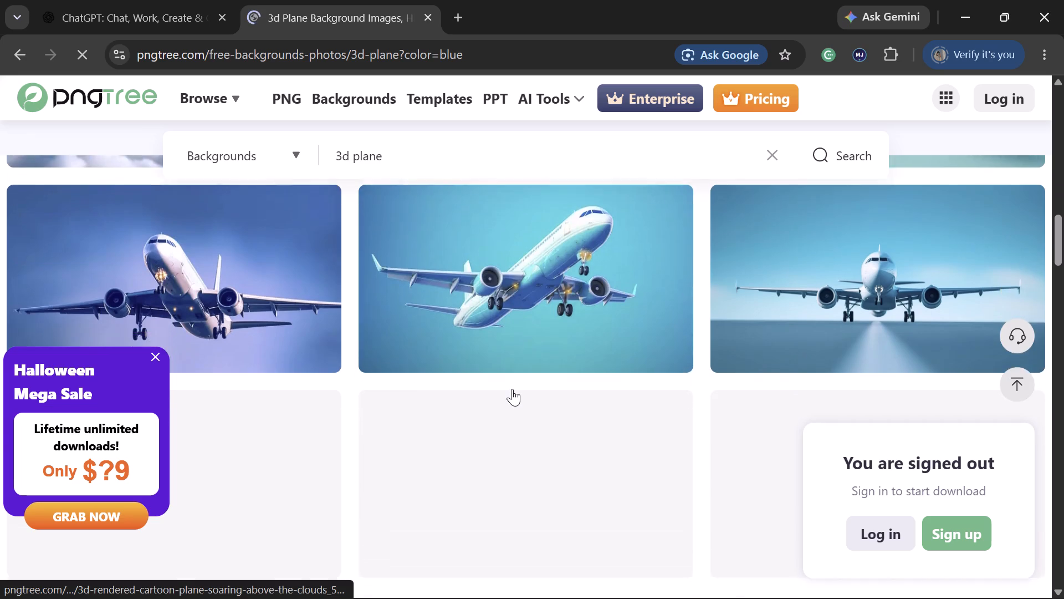
scroll(512, 389, "up", 1)
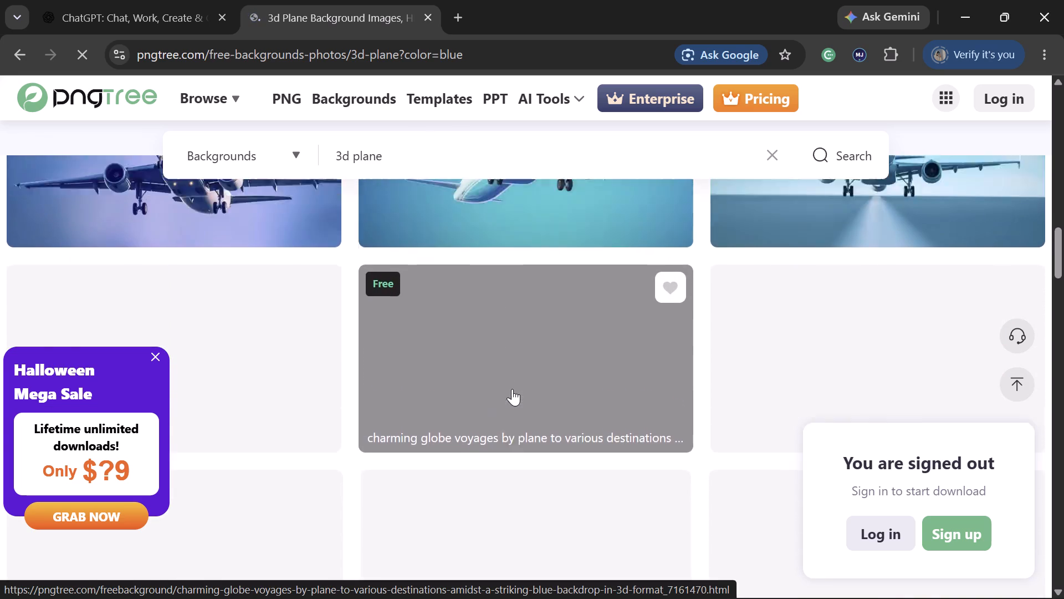
scroll(512, 389, "up", 2)
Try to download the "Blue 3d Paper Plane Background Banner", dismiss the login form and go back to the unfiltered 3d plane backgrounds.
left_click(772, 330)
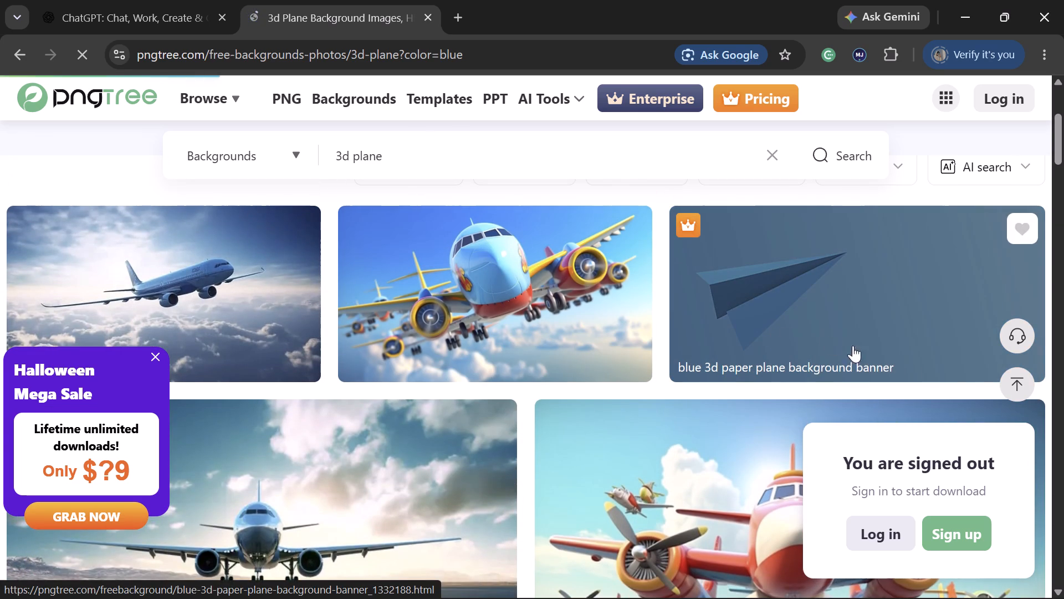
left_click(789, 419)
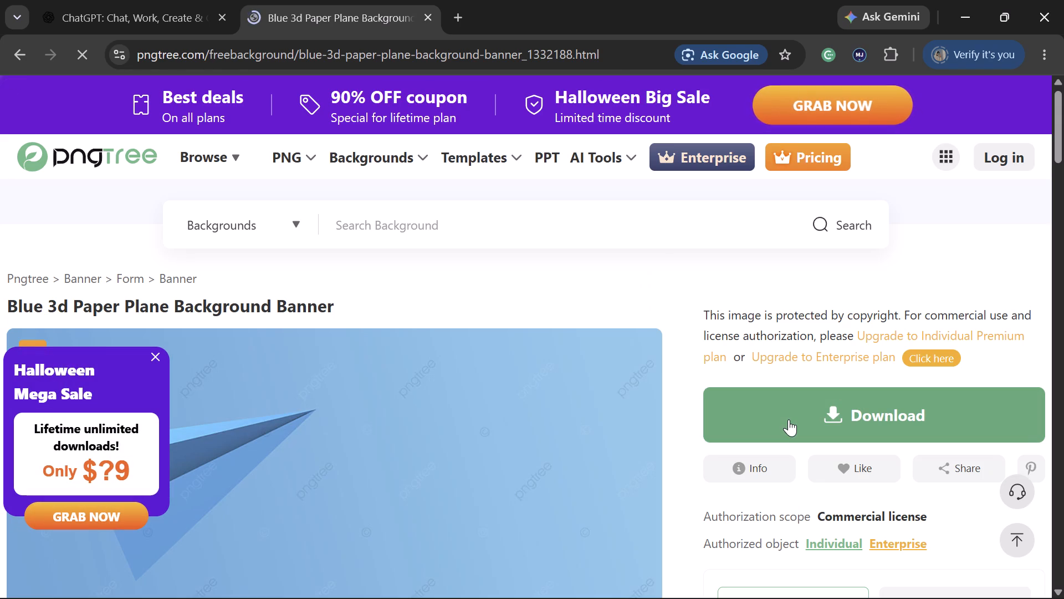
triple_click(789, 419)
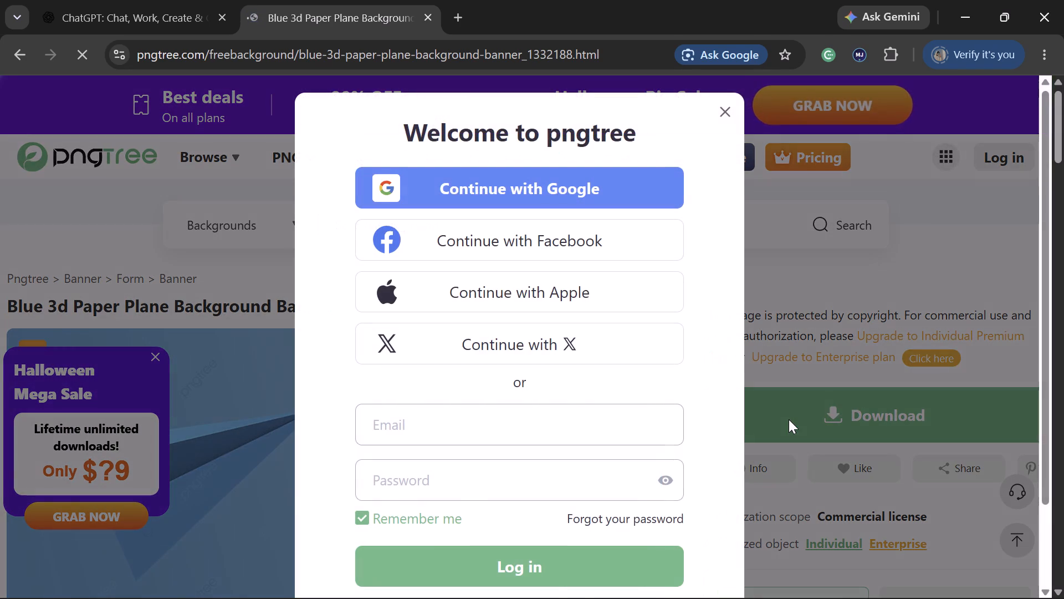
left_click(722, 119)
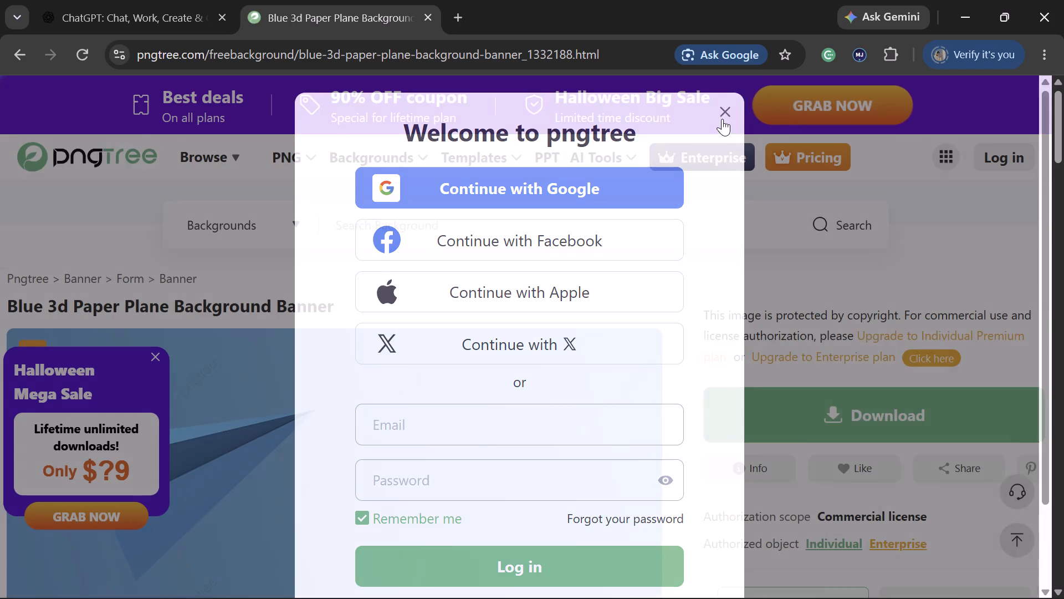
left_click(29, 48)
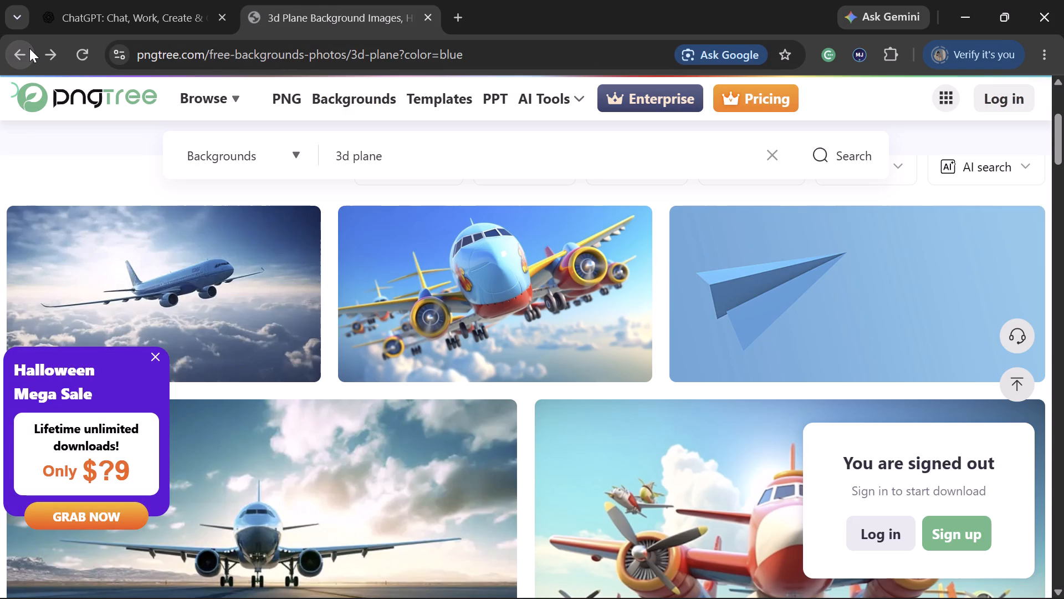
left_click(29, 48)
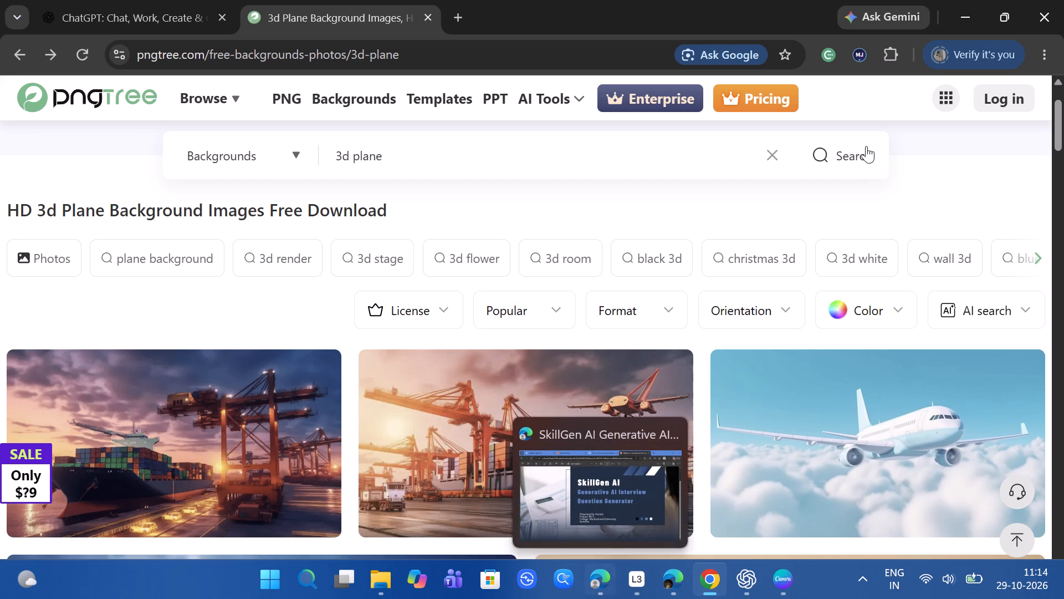
left_click(973, 1)
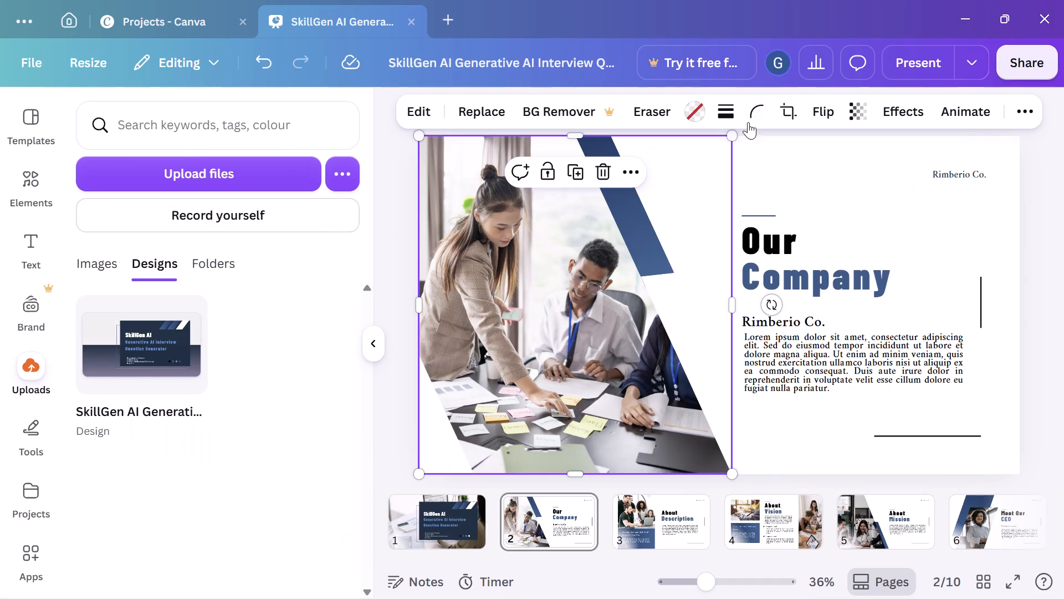
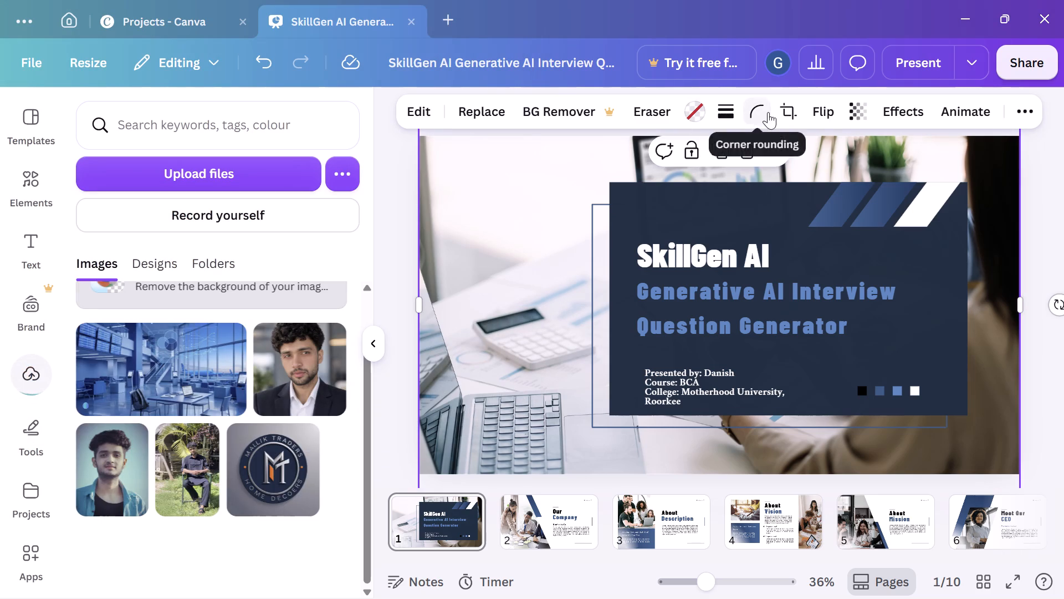
left_click(948, 116)
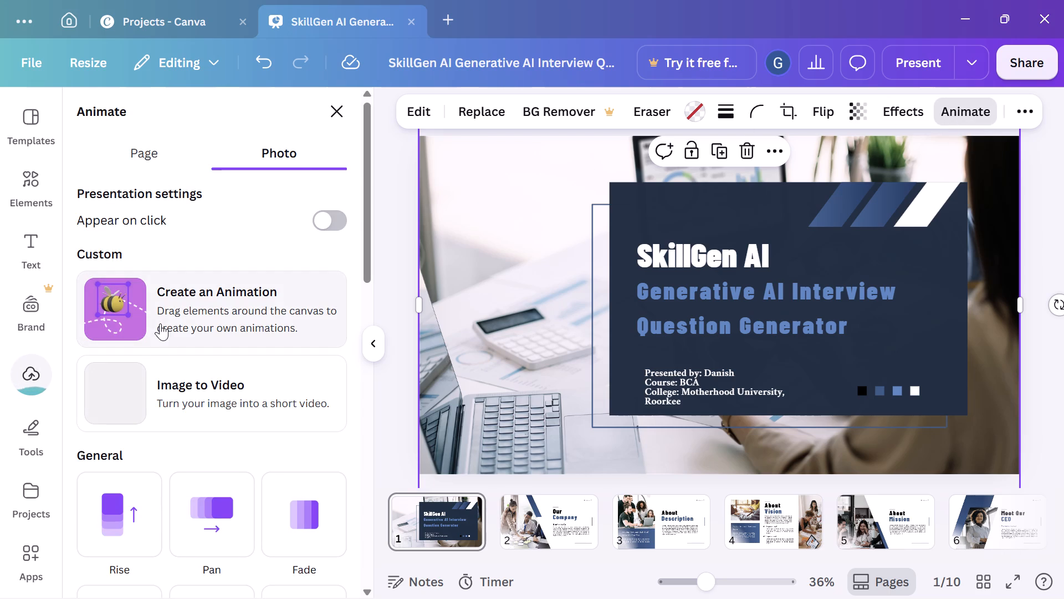
scroll(162, 404, "down", 2)
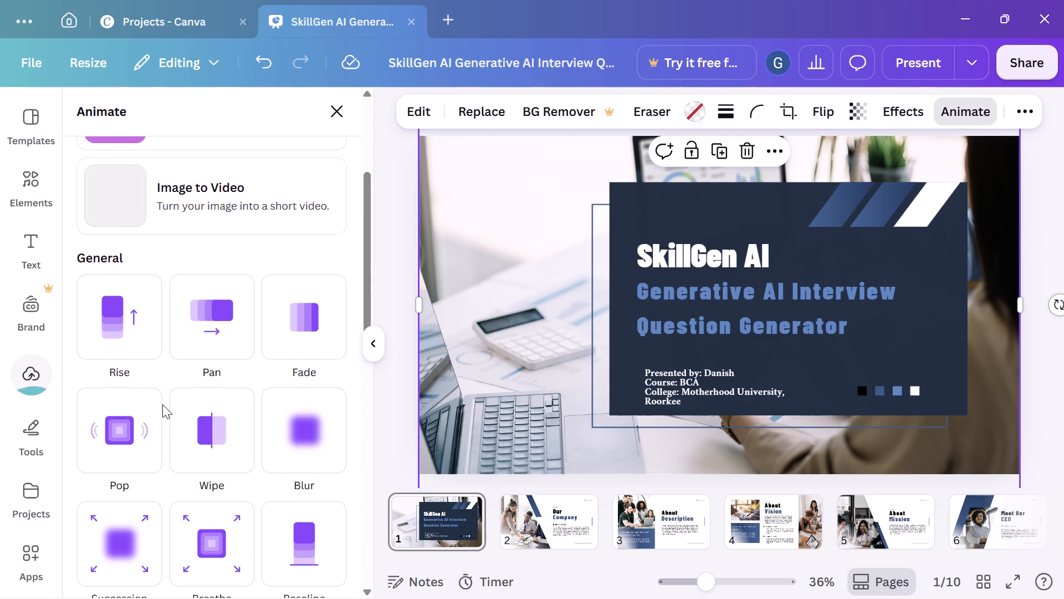
scroll(162, 404, "down", 3)
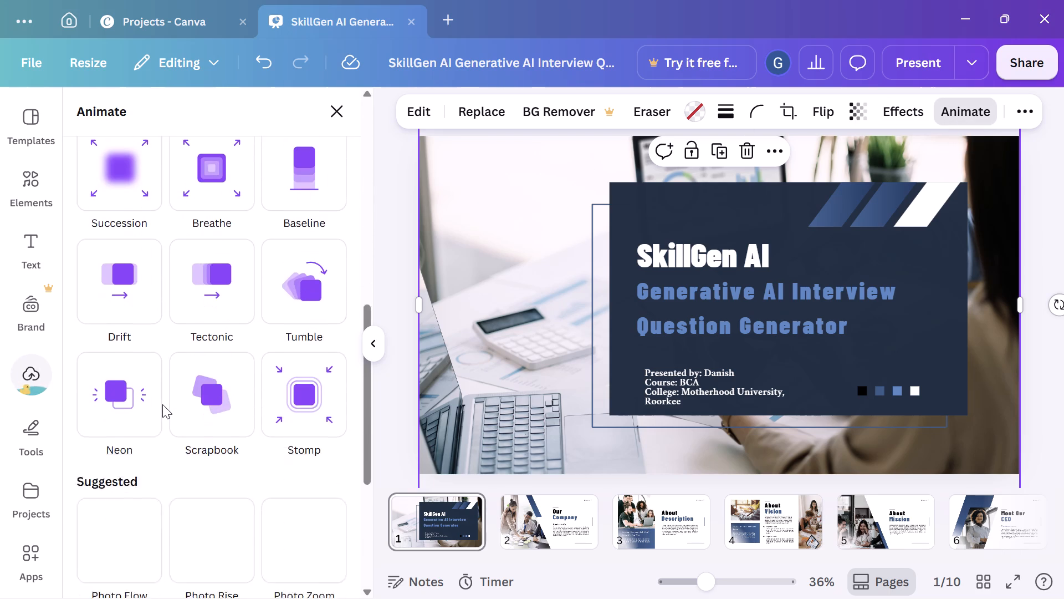
scroll(162, 404, "up", 4)
scroll(173, 376, "down", 4)
scroll(173, 376, "up", 2)
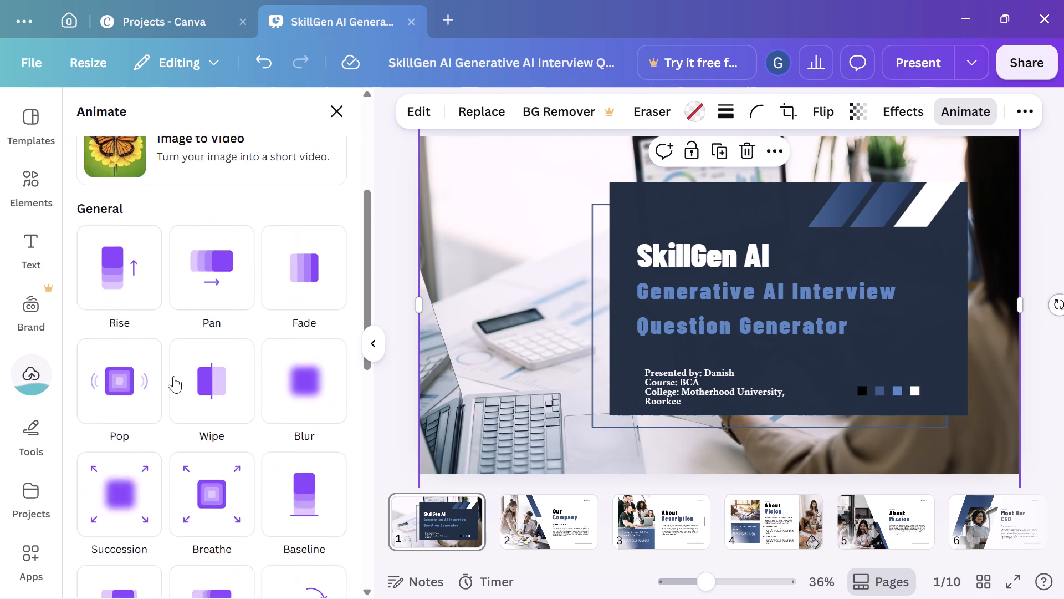
scroll(173, 376, "up", 2)
left_click(135, 144)
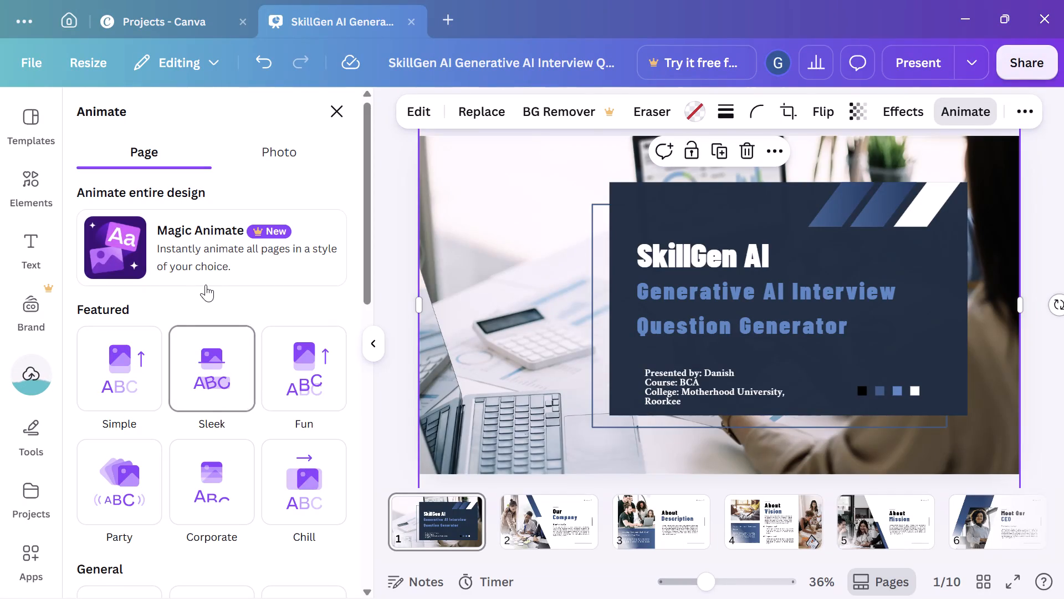
left_click(288, 149)
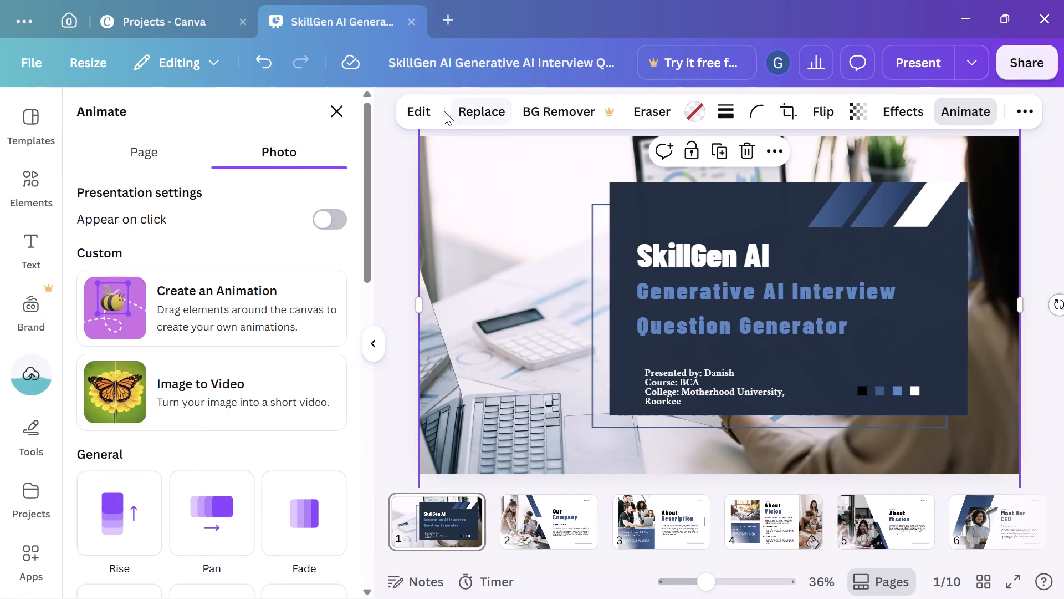
Examine the image editing options for the title slide's photo, from tools and Style Match to filters, apps and shadows.
left_click(429, 116)
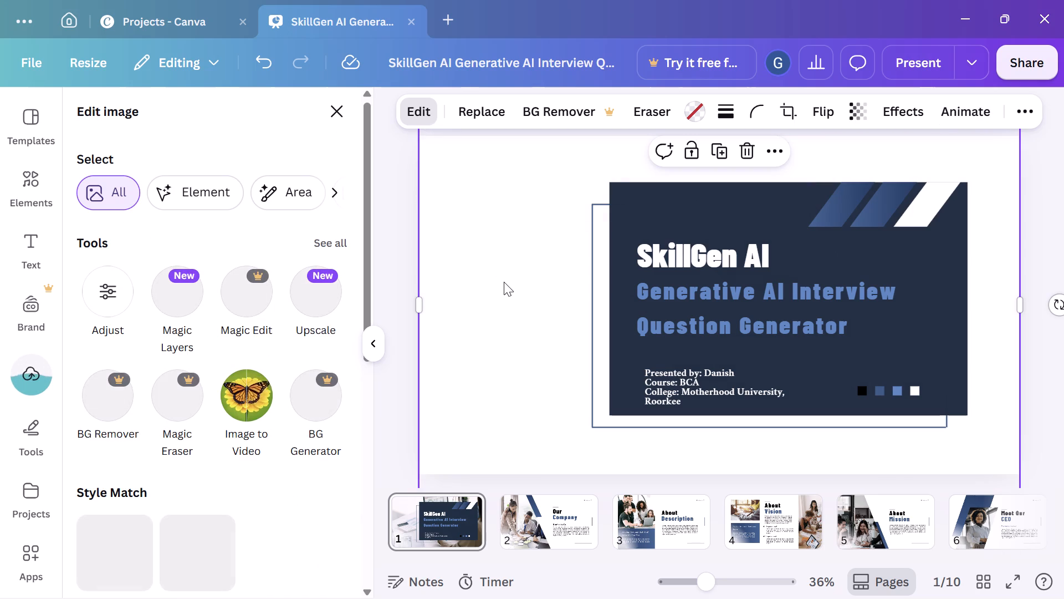
scroll(182, 461, "down", 1)
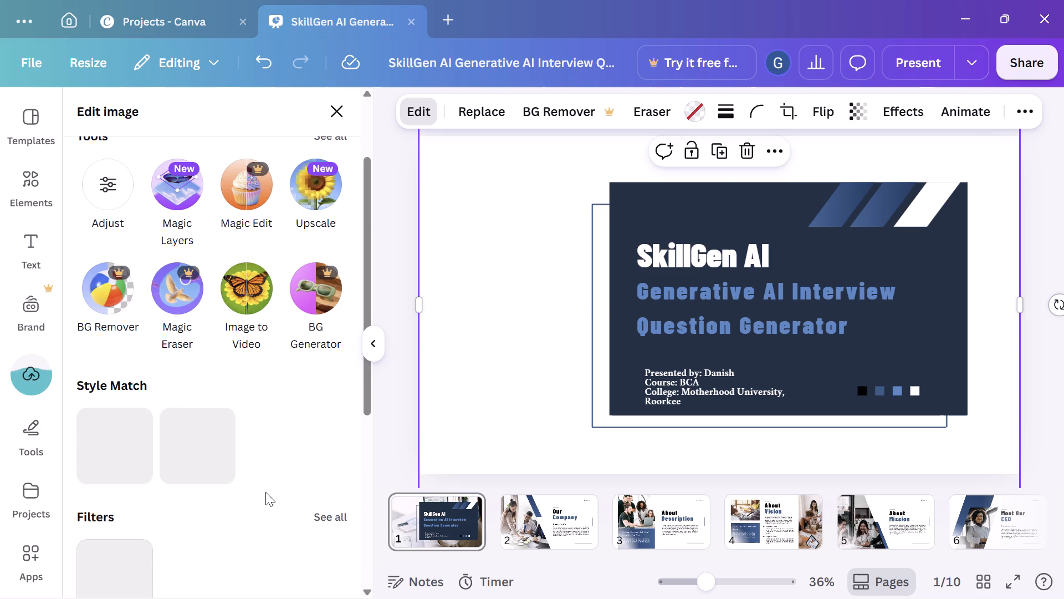
scroll(265, 492, "down", 3)
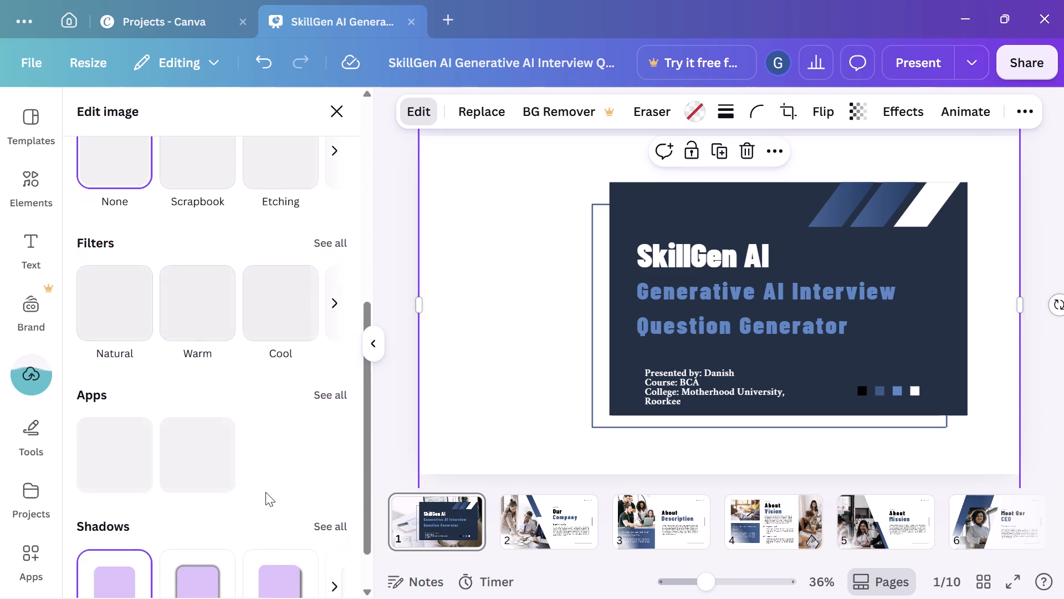
scroll(265, 492, "up", 3)
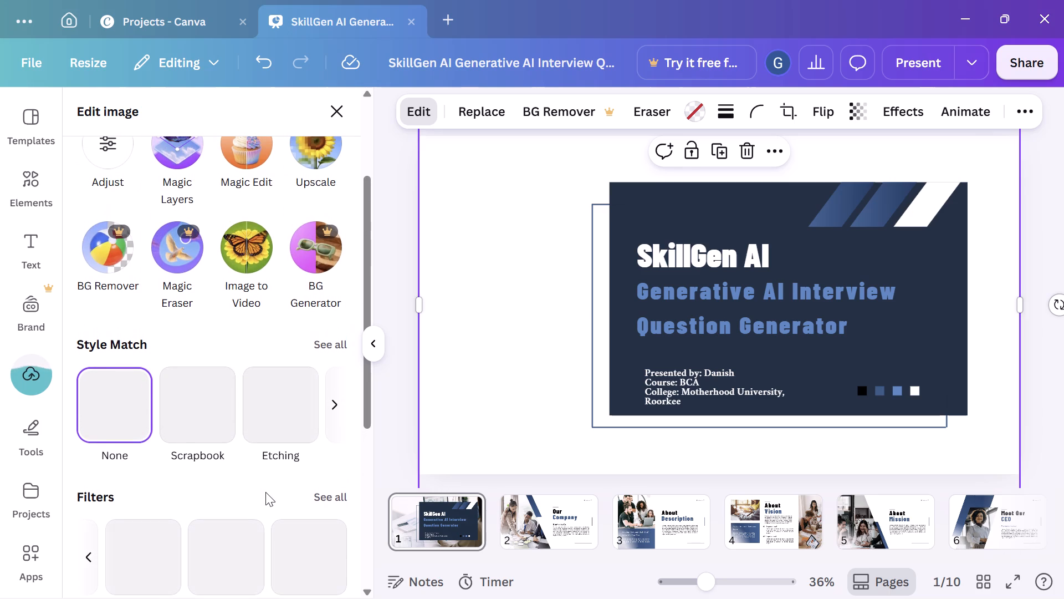
scroll(206, 498, "down", 1)
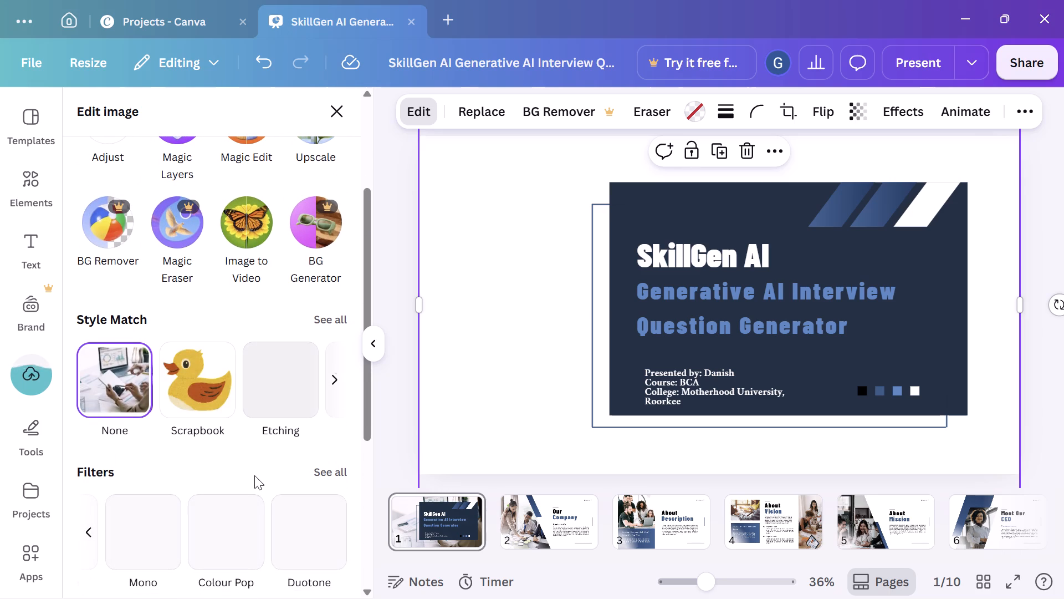
scroll(254, 475, "down", 3)
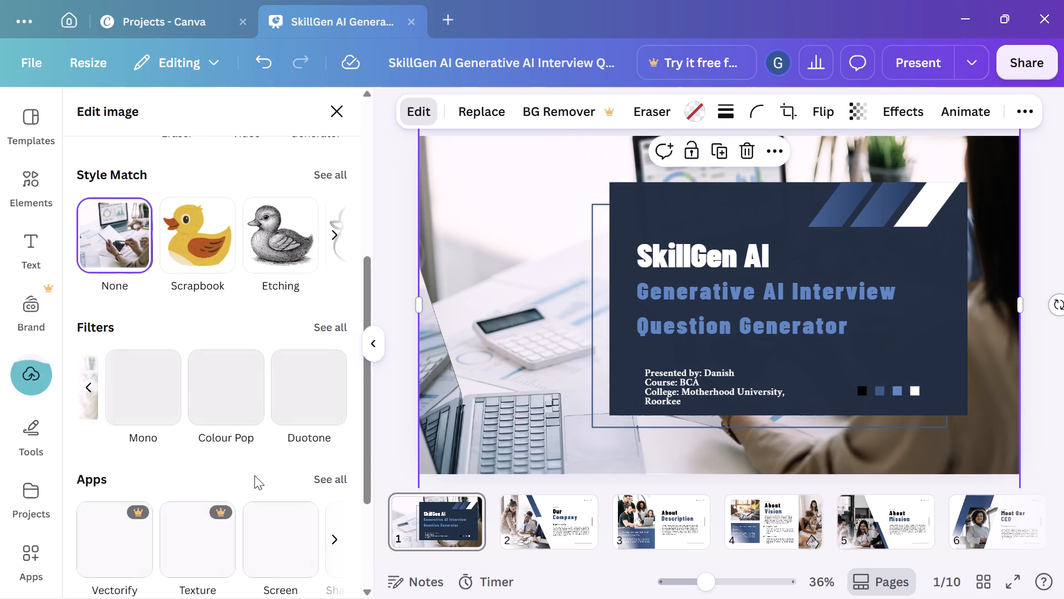
scroll(254, 475, "down", 3)
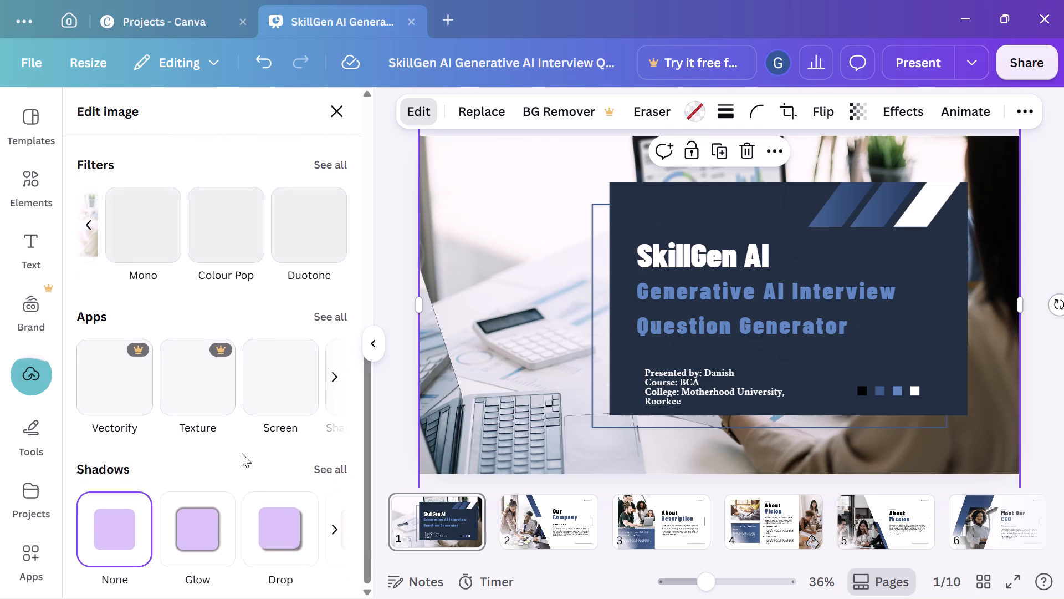
scroll(242, 453, "down", 1)
scroll(242, 453, "up", 2)
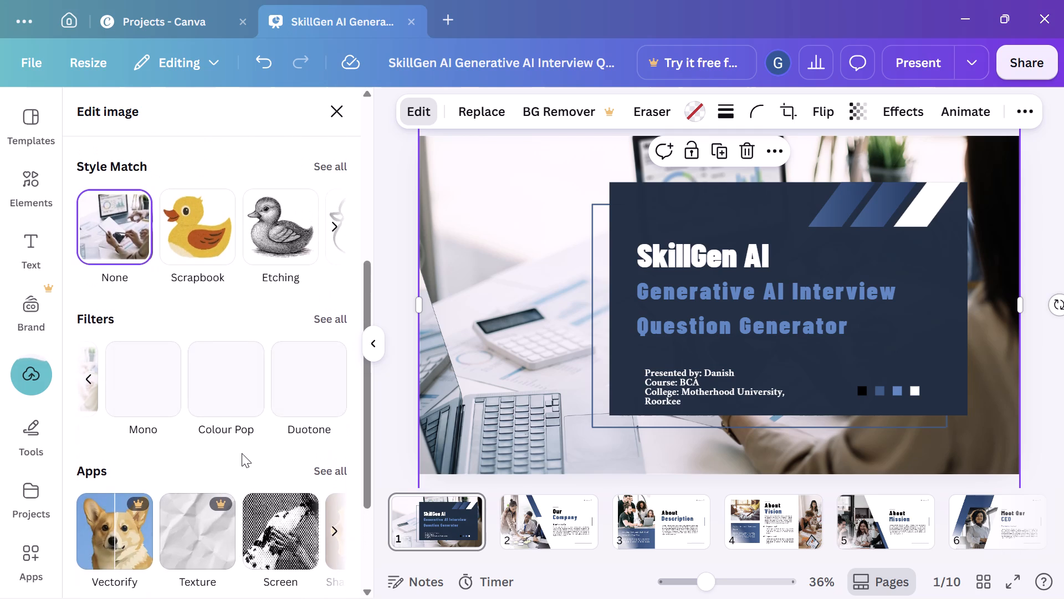
scroll(180, 459, "up", 2)
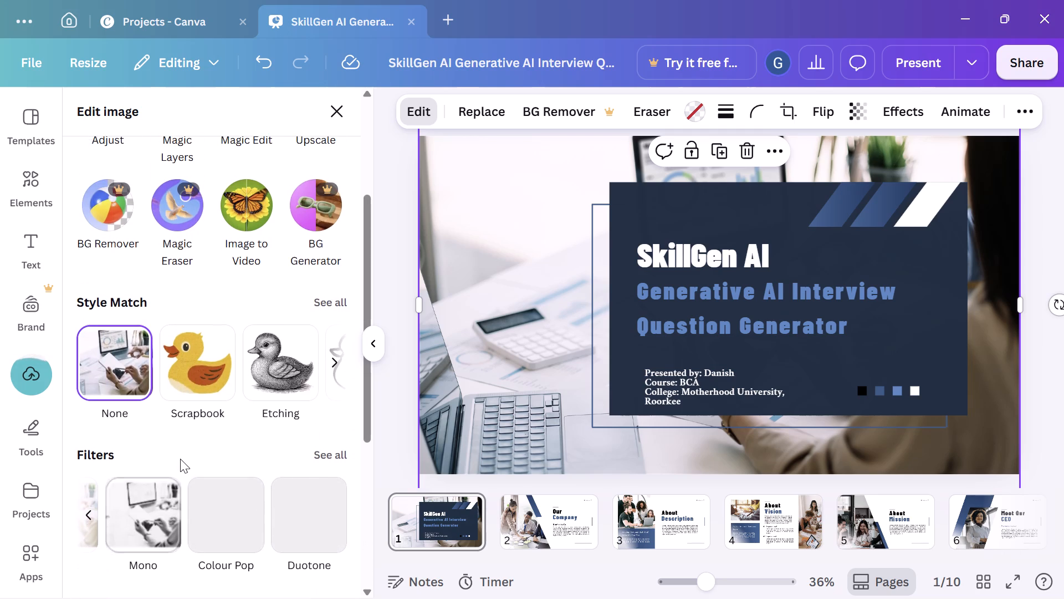
scroll(180, 459, "up", 2)
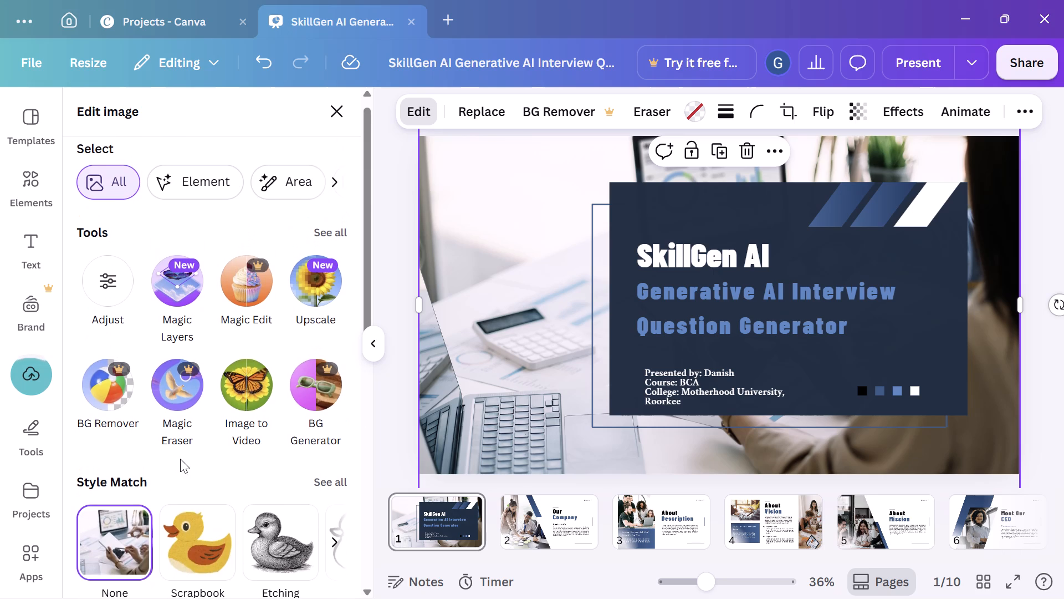
scroll(180, 459, "up", 1)
scroll(216, 458, "down", 1)
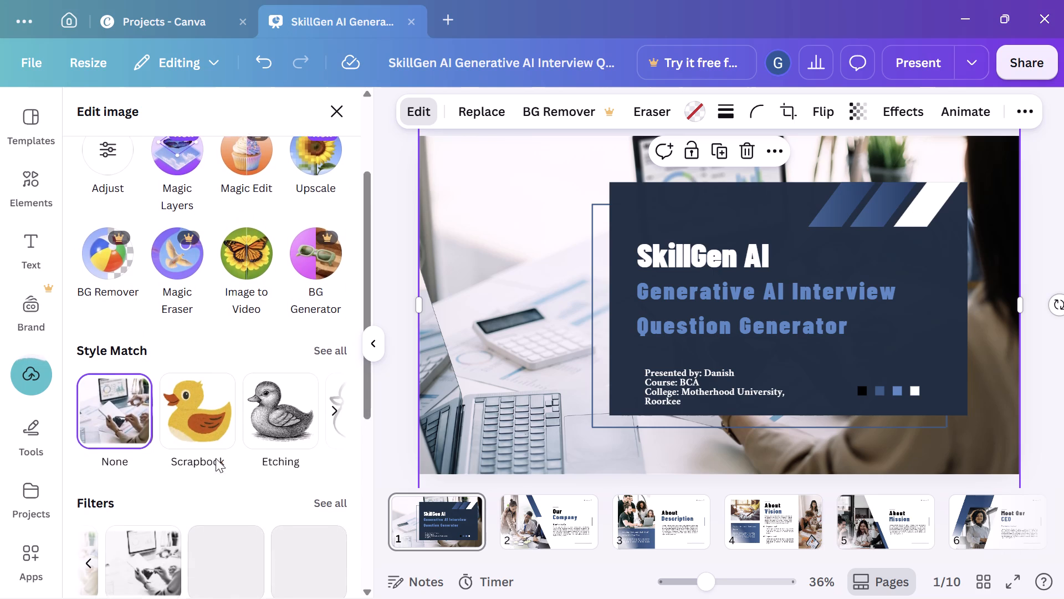
scroll(216, 458, "down", 3)
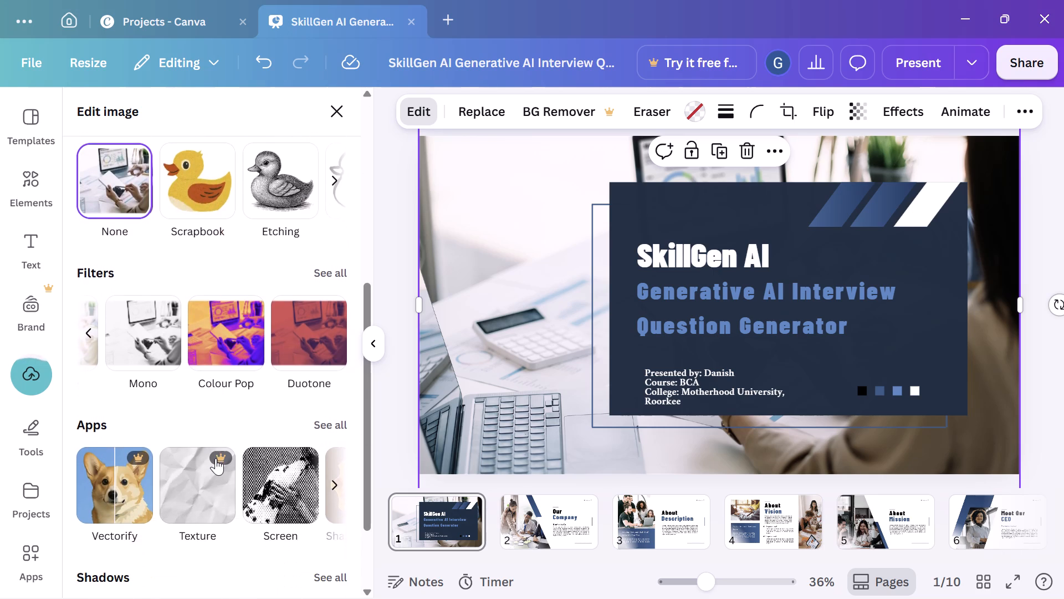
scroll(216, 458, "down", 2)
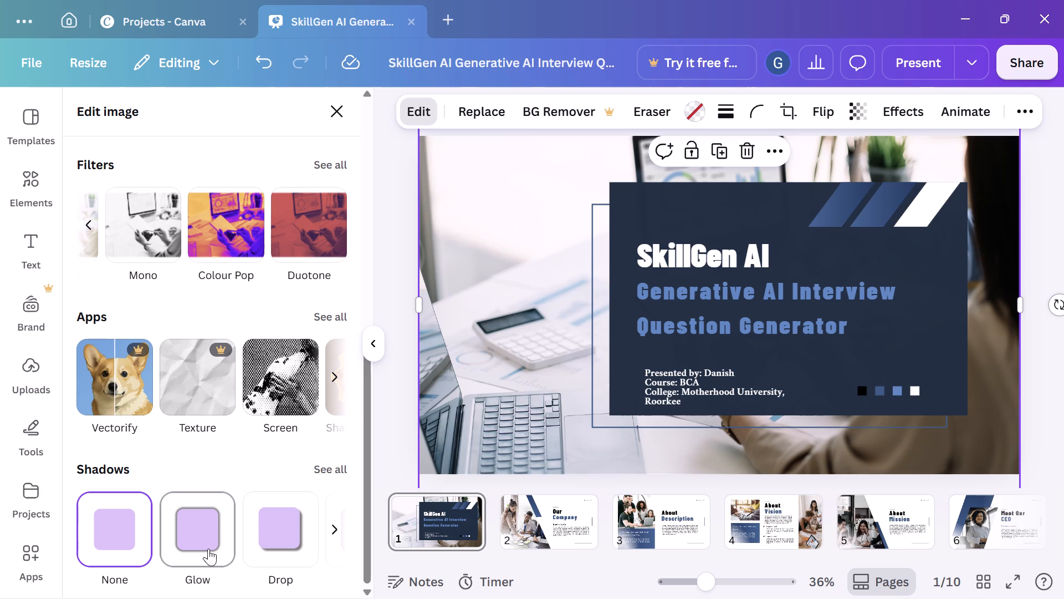
scroll(236, 469, "up", 4)
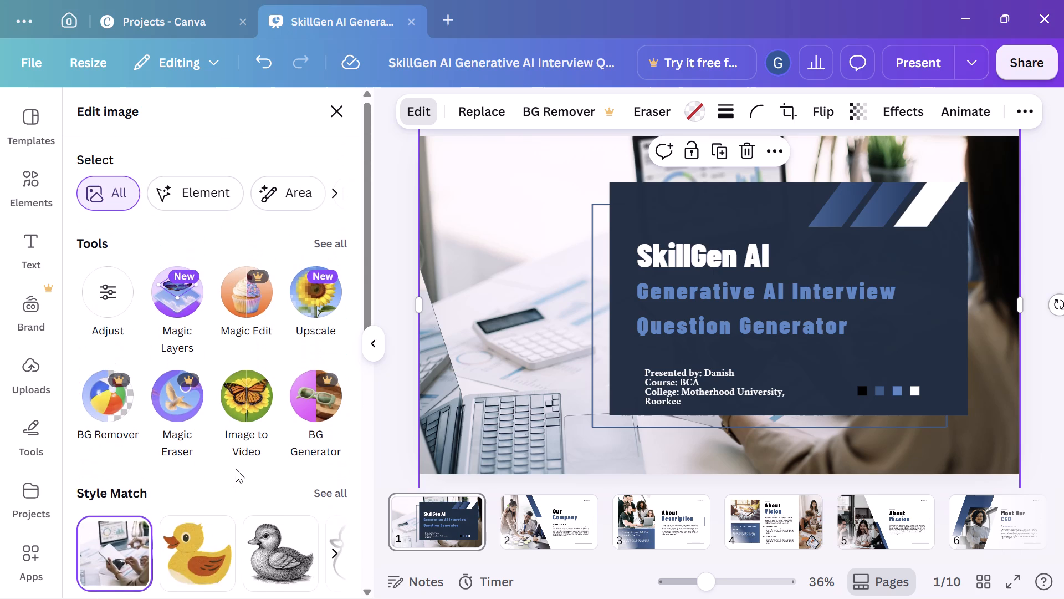
scroll(236, 469, "up", 1)
Try the Element and Background selections on the title slide's photo, and examine the Adjust settings for its background and the whole image.
left_click(213, 188)
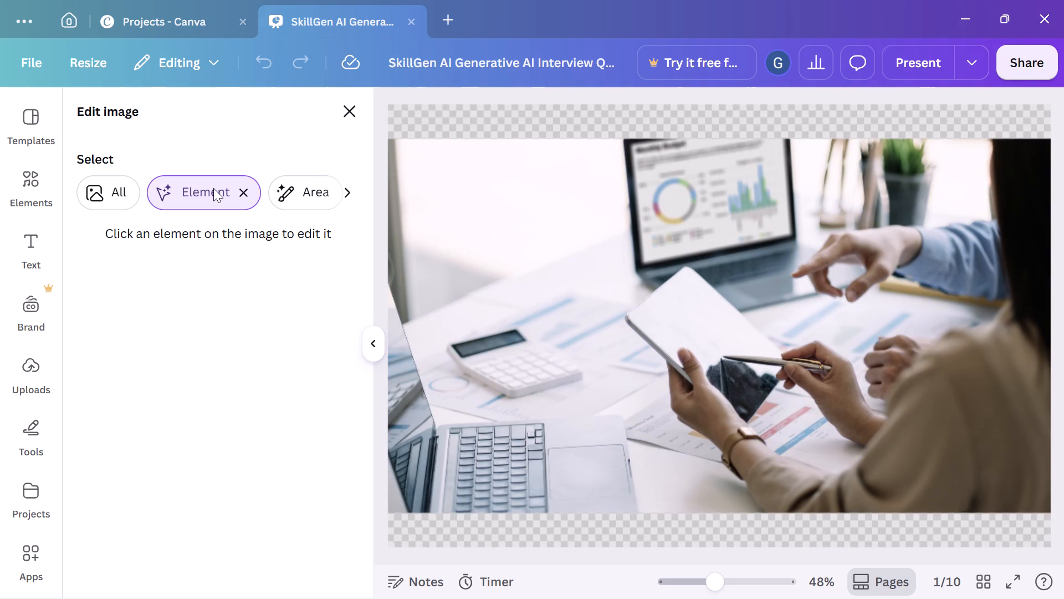
left_click(246, 194)
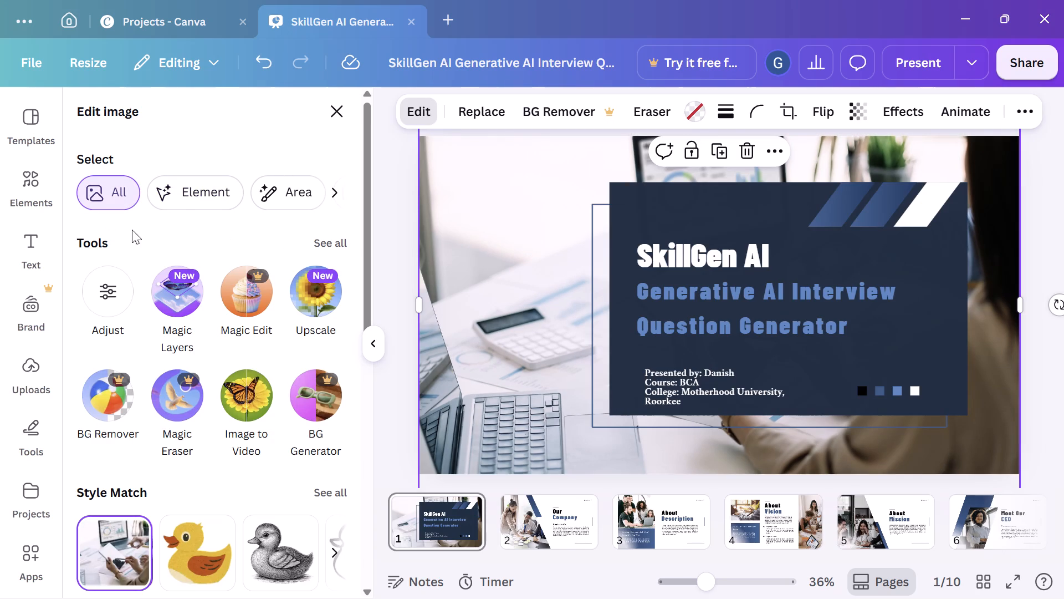
left_click(335, 201)
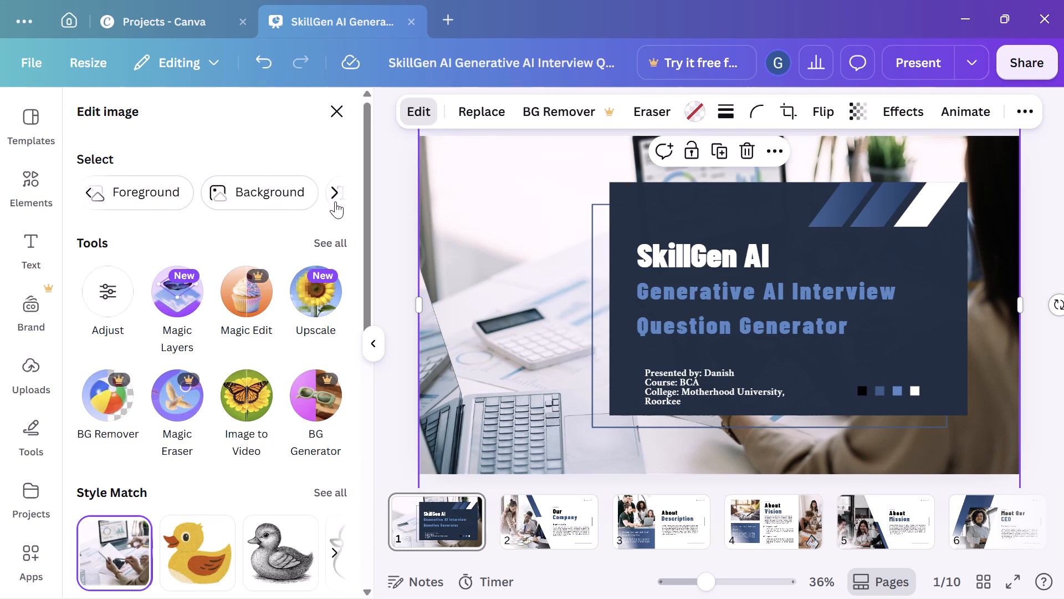
left_click(269, 193)
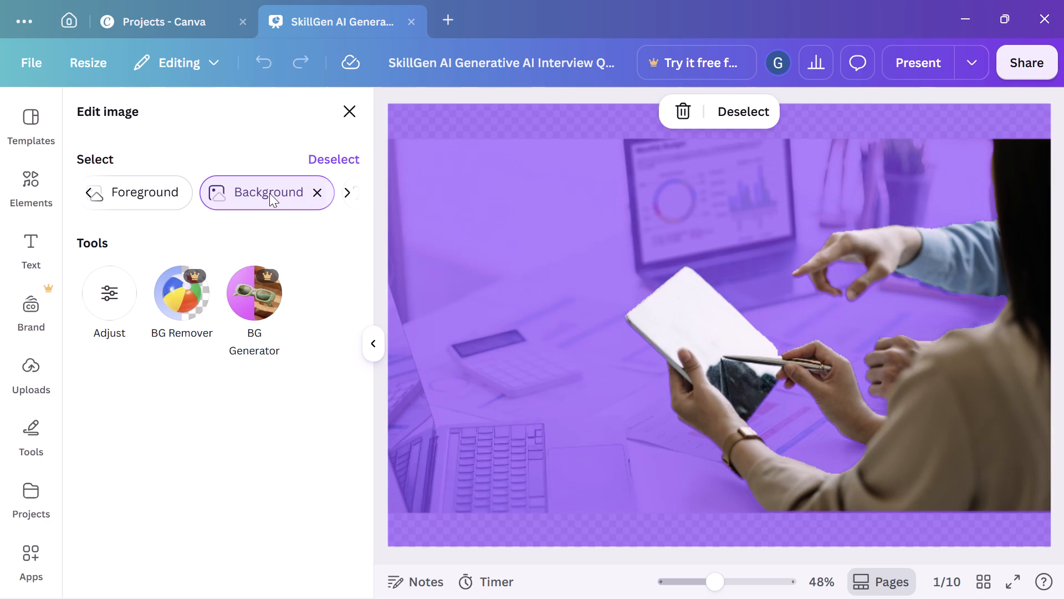
left_click(108, 295)
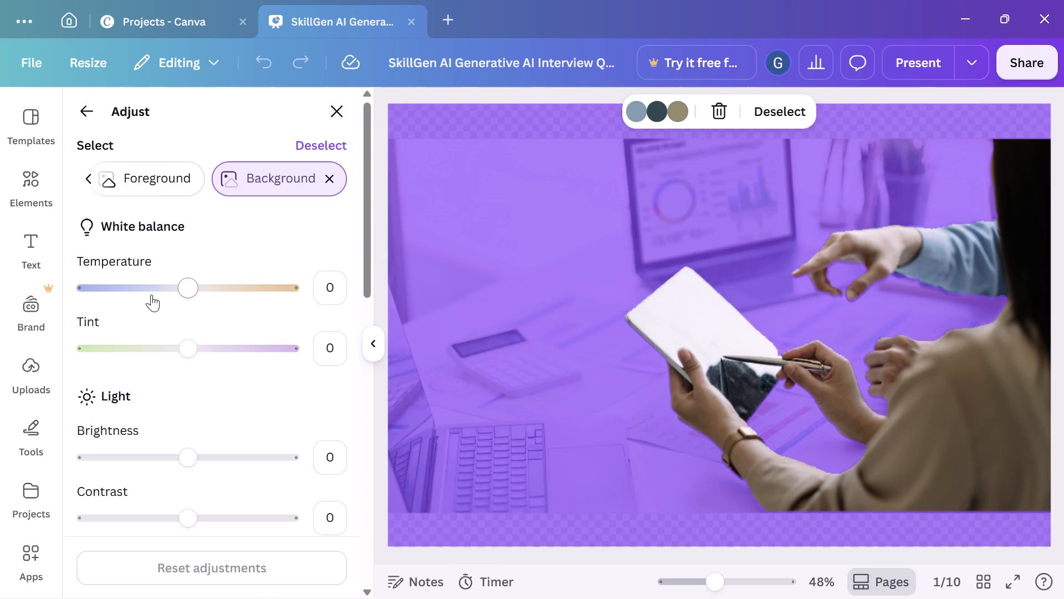
scroll(167, 442, "down", 1)
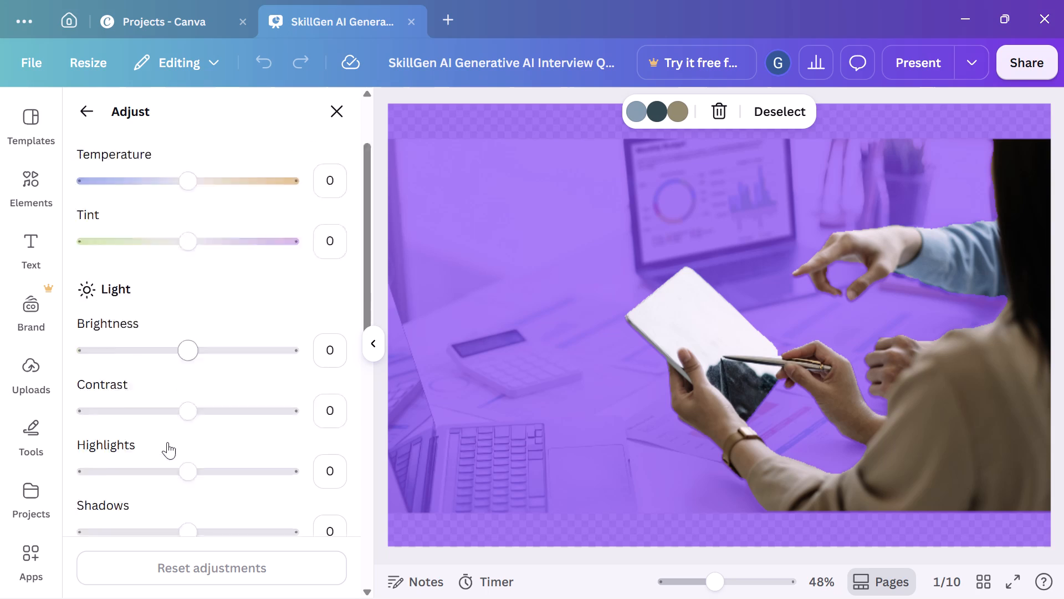
scroll(167, 442, "down", 2)
scroll(167, 442, "up", 3)
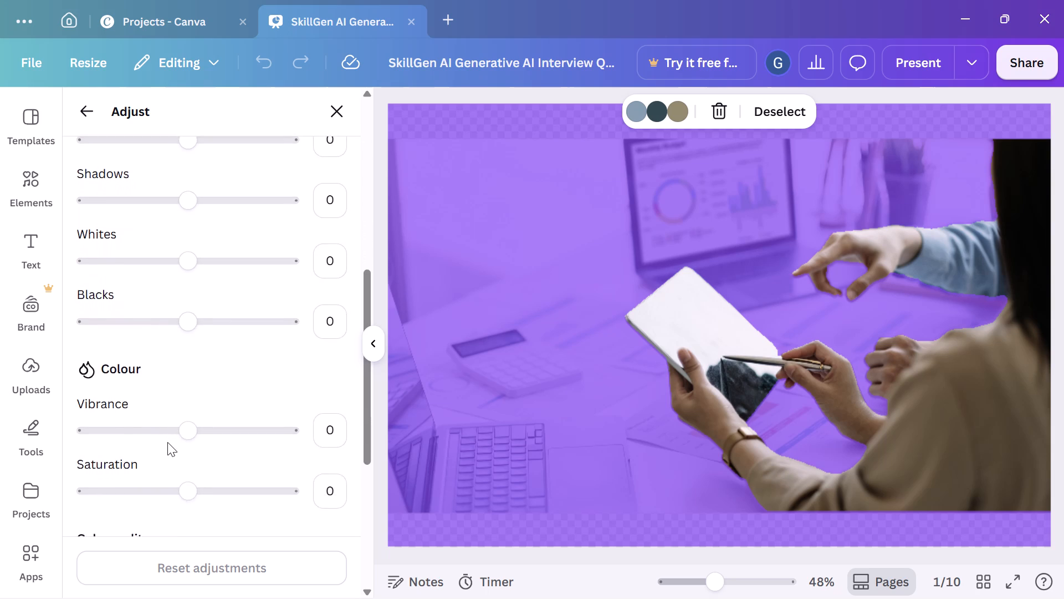
scroll(167, 442, "up", 2)
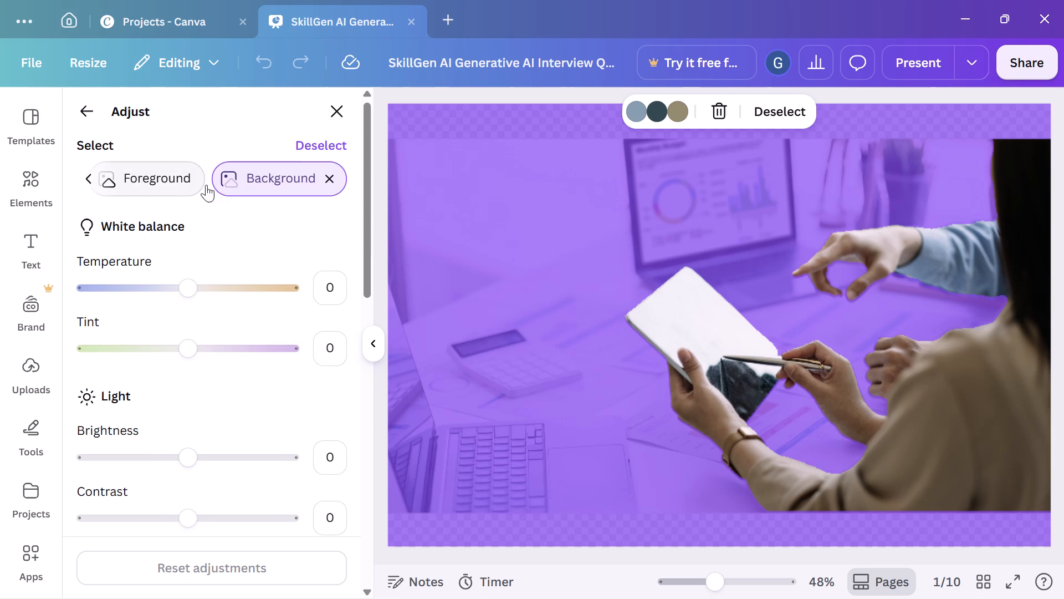
left_click(325, 174)
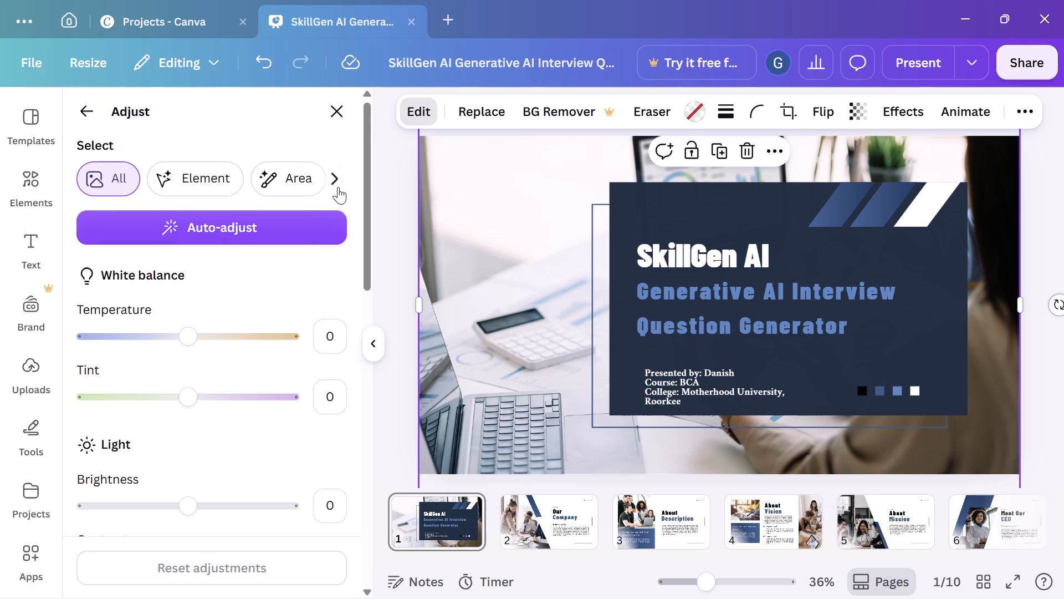
scroll(204, 378, "down", 4)
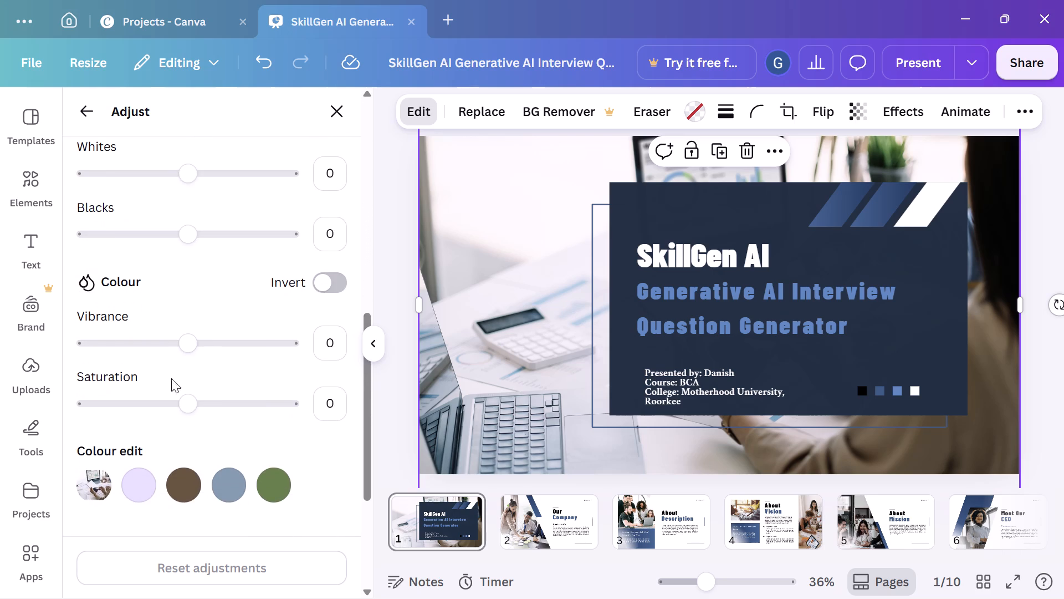
Examine the image editing options for the title slide's desk photo and try its Background selection.
left_click(50, 377)
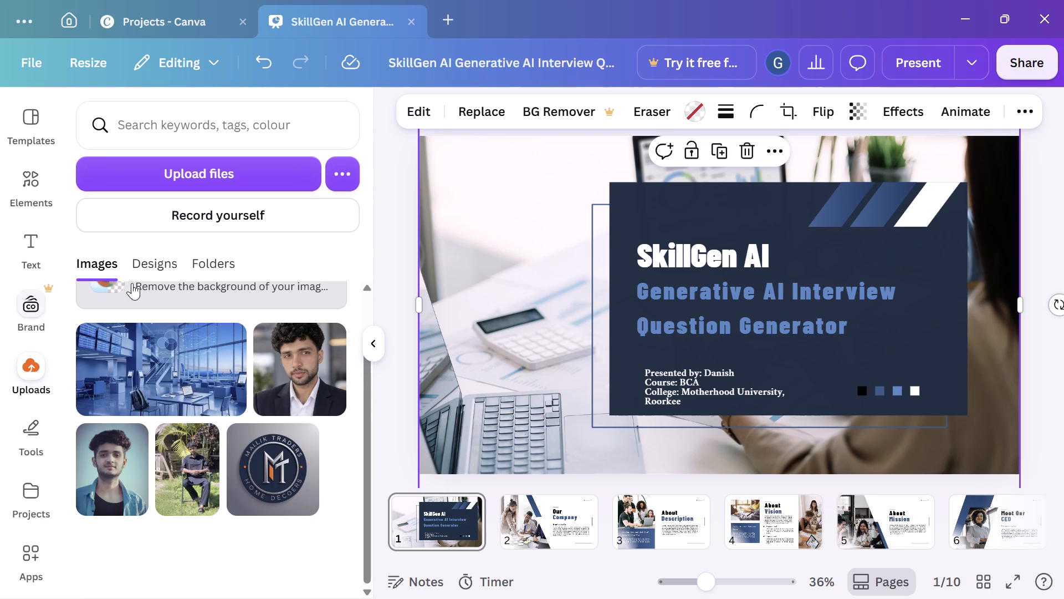
left_click(510, 247)
left_click(461, 167)
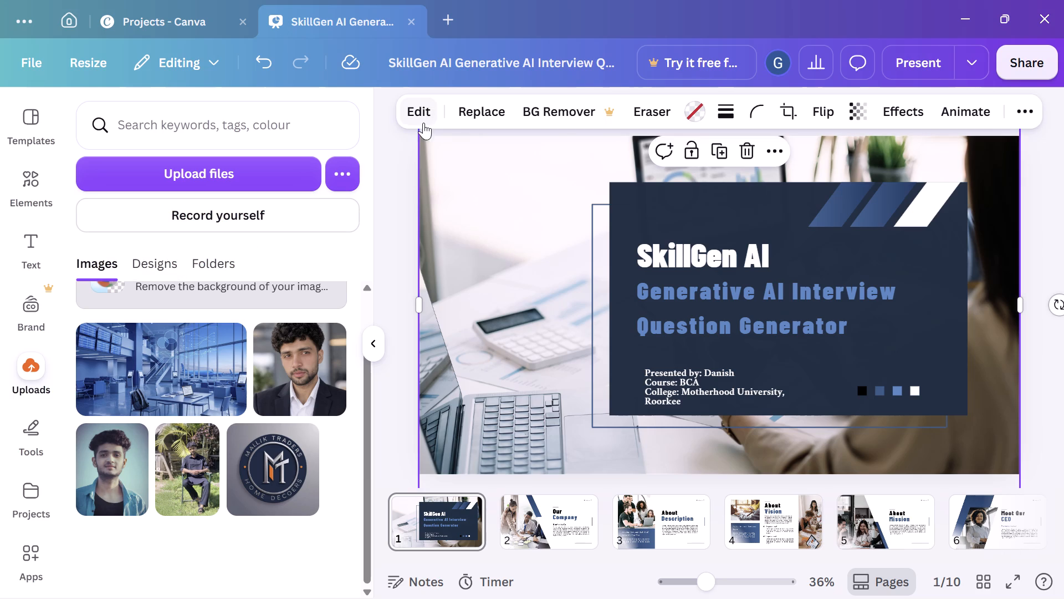
left_click(423, 123)
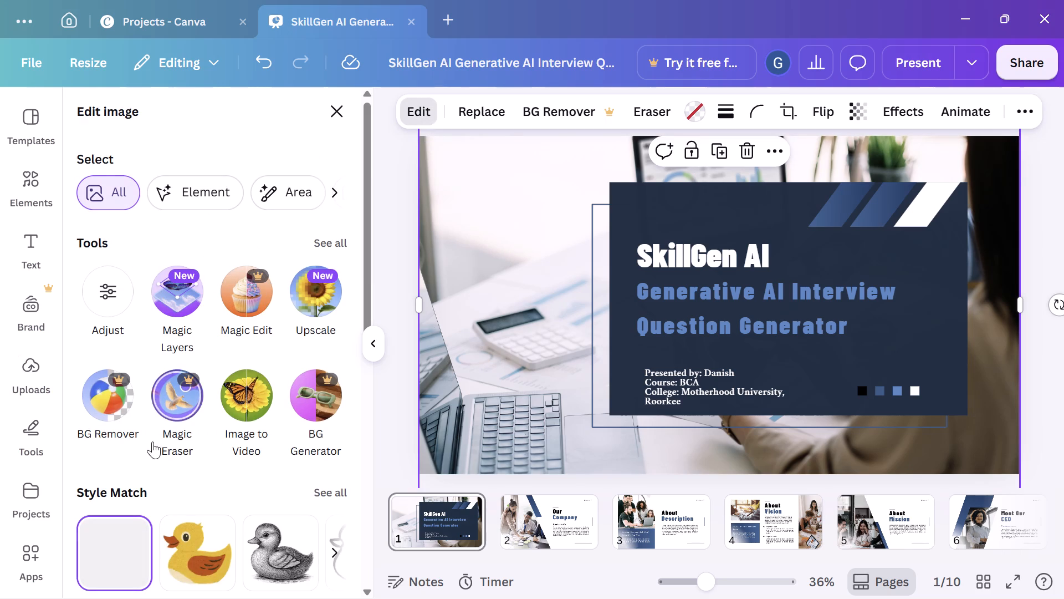
scroll(151, 469, "down", 3)
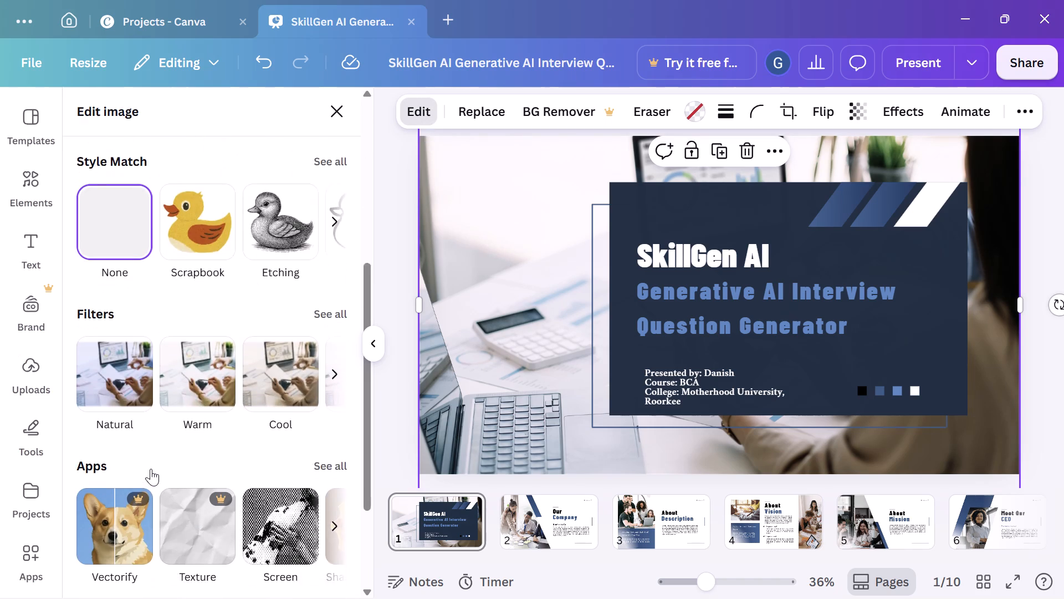
scroll(151, 469, "down", 2)
scroll(151, 469, "up", 8)
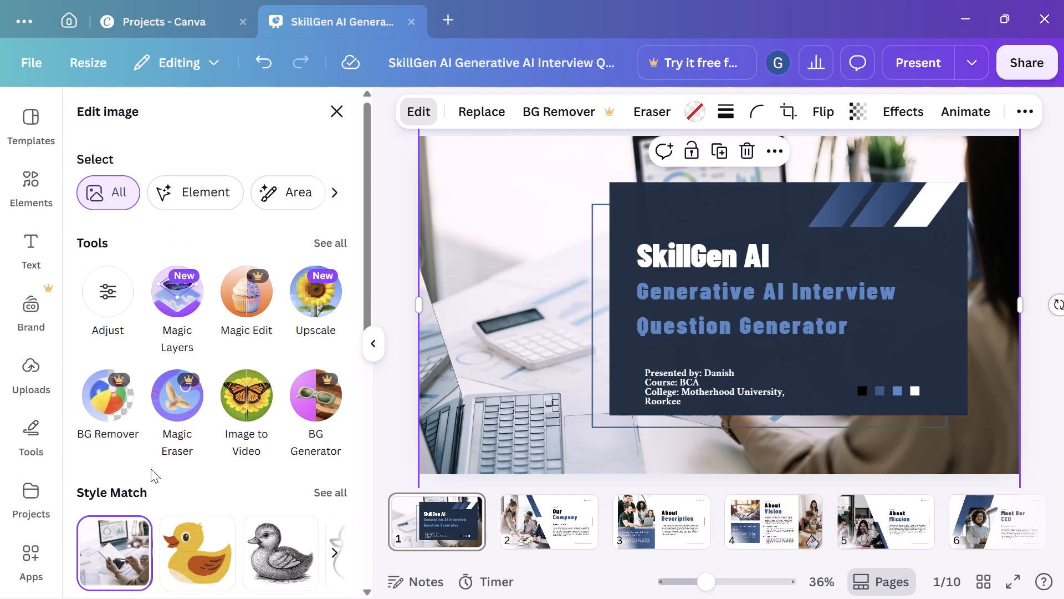
left_click(342, 190)
left_click(288, 190)
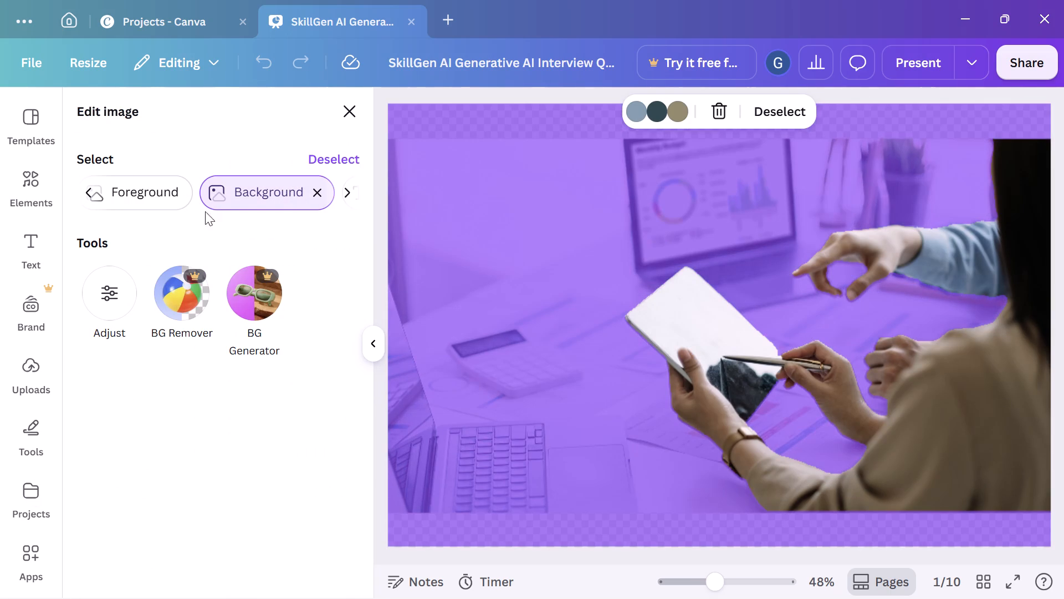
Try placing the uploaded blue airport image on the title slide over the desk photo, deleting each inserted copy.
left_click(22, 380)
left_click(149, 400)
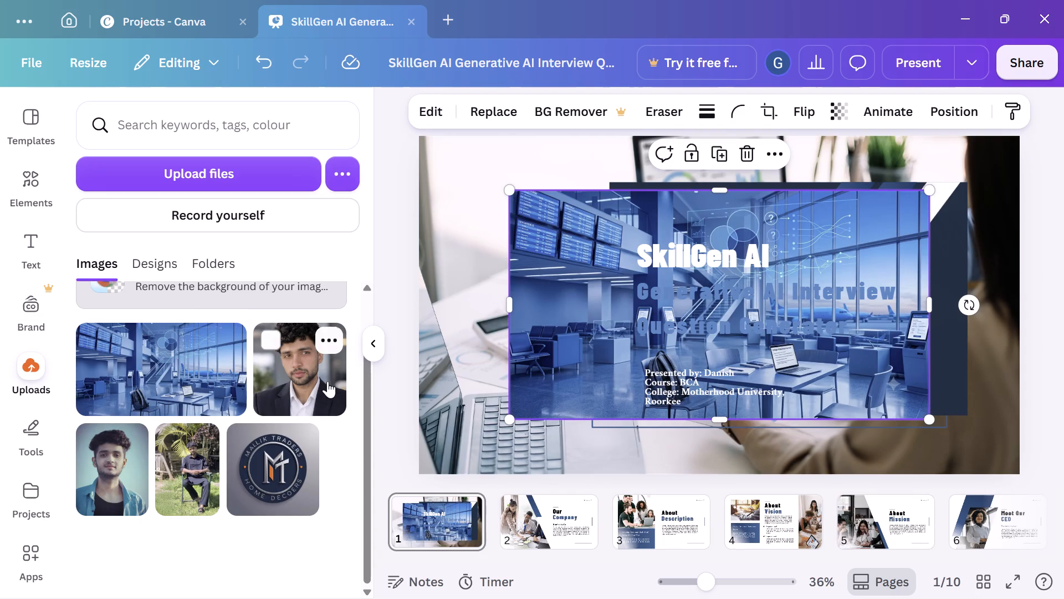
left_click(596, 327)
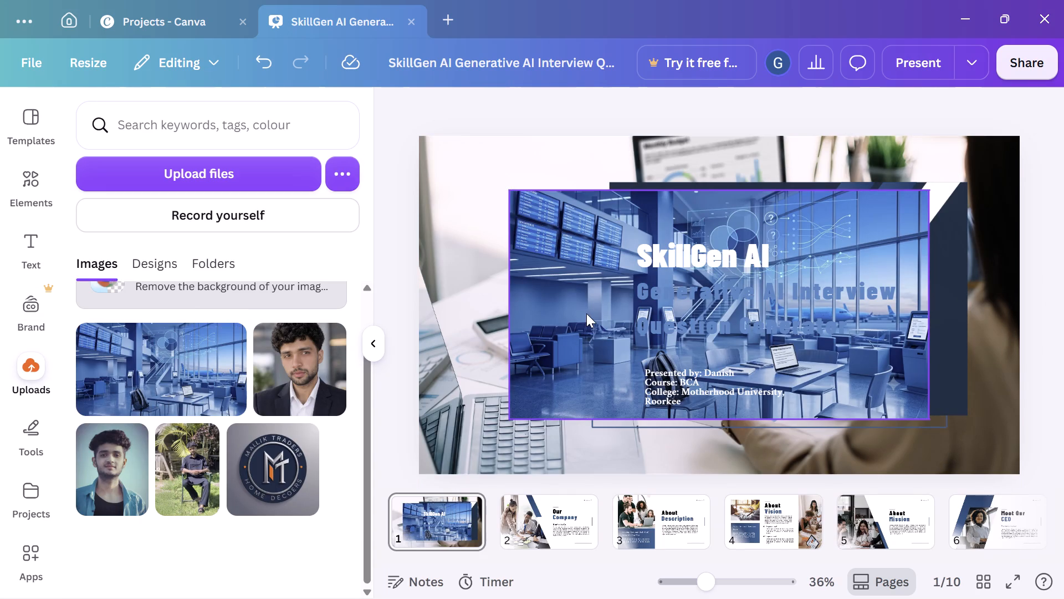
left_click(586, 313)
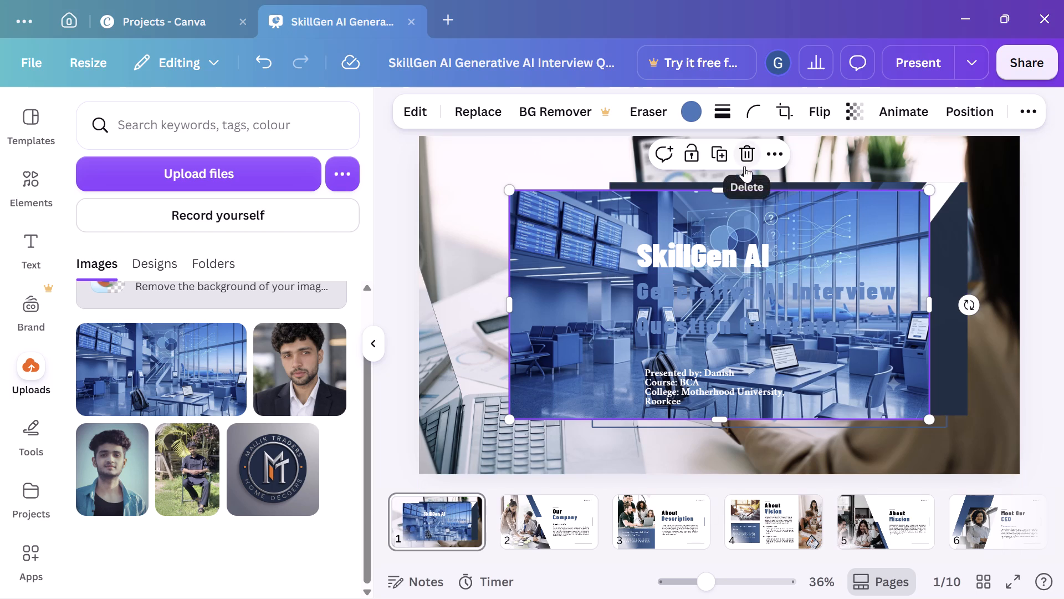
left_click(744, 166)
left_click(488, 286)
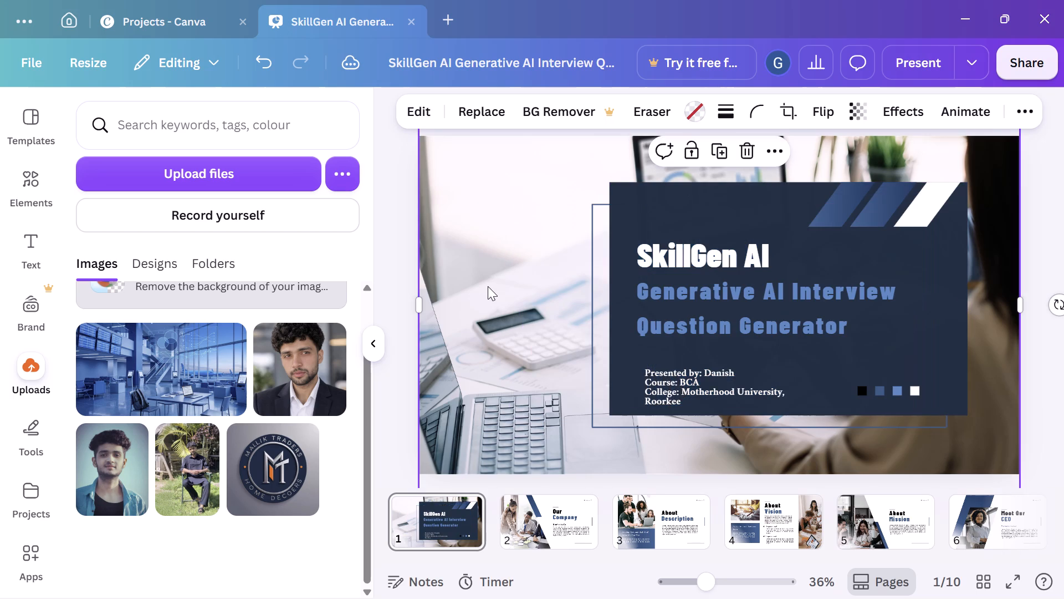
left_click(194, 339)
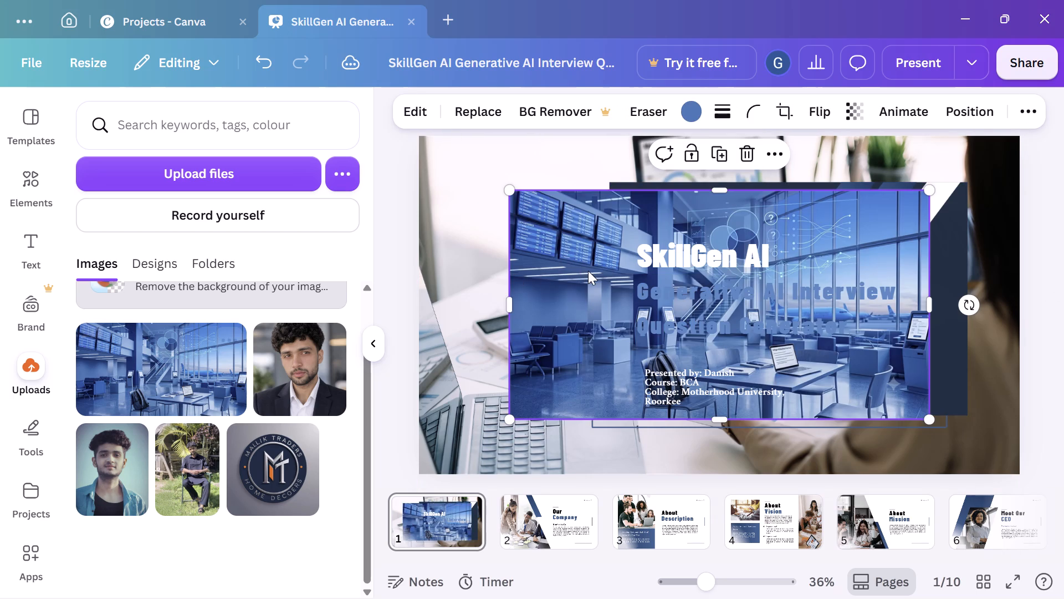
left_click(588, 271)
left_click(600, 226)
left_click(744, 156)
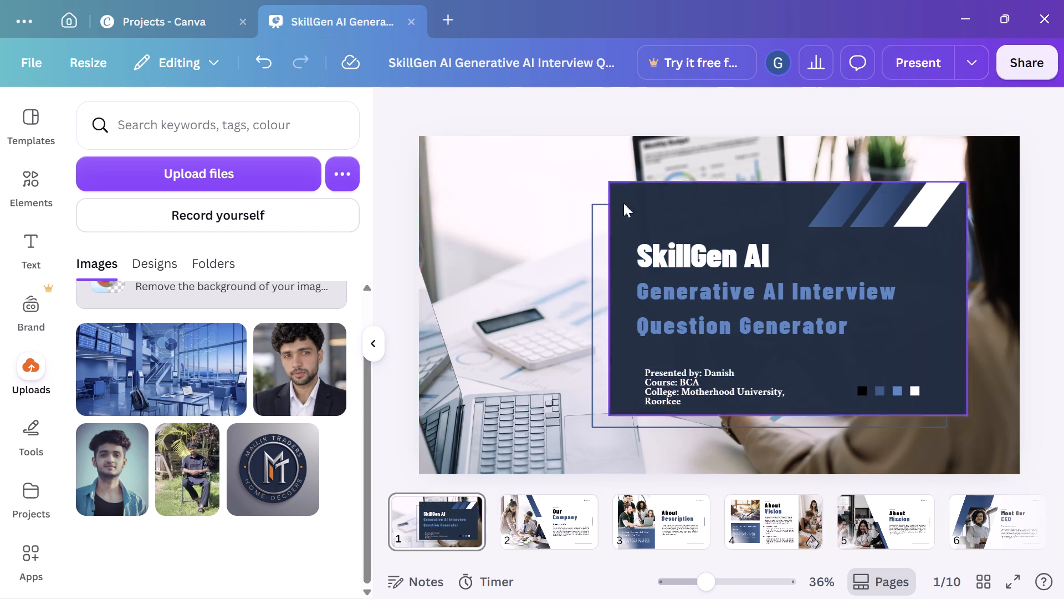
Examine the desk photo's available actions and its image editing options for a way to swap the picture.
right_click(543, 242)
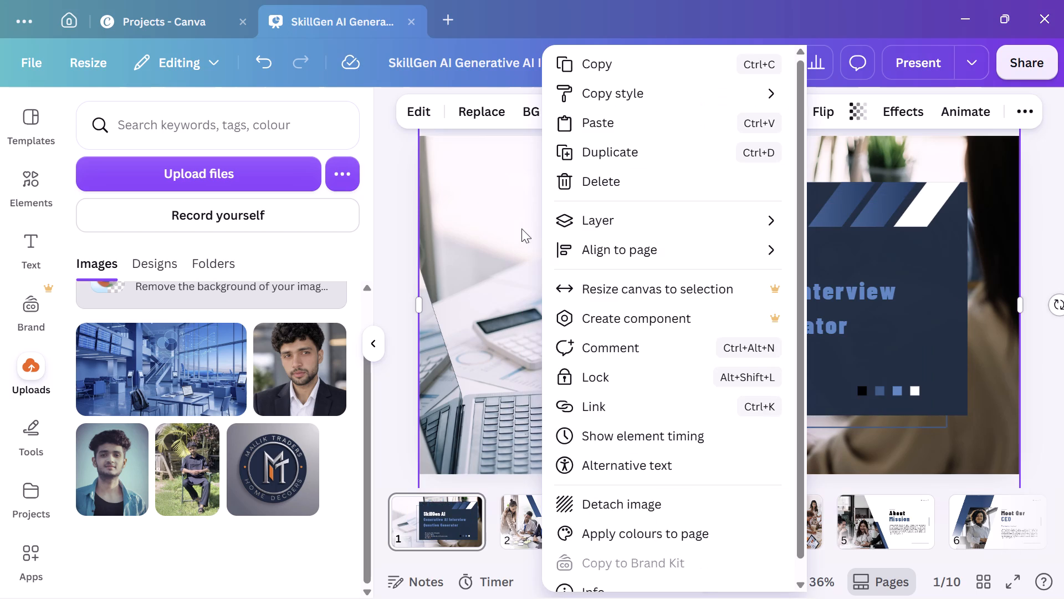
left_click(423, 113)
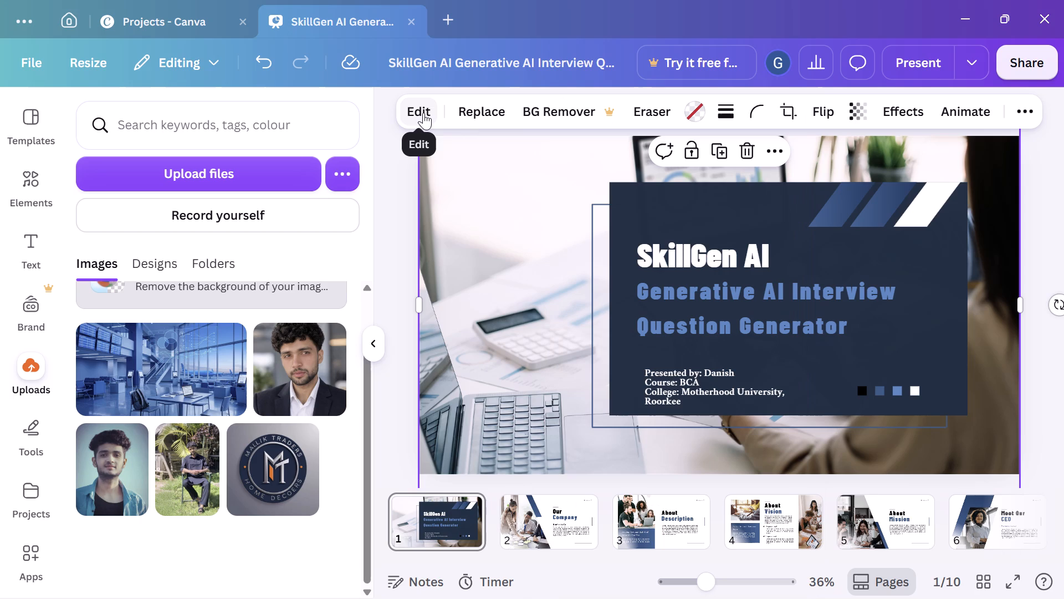
left_click(423, 113)
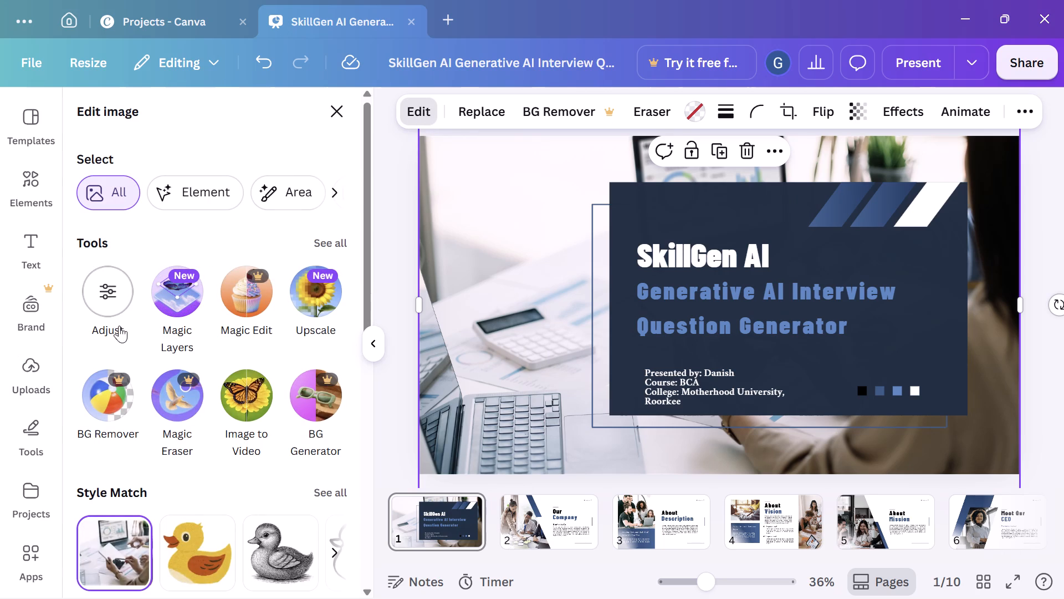
scroll(132, 364, "down", 5)
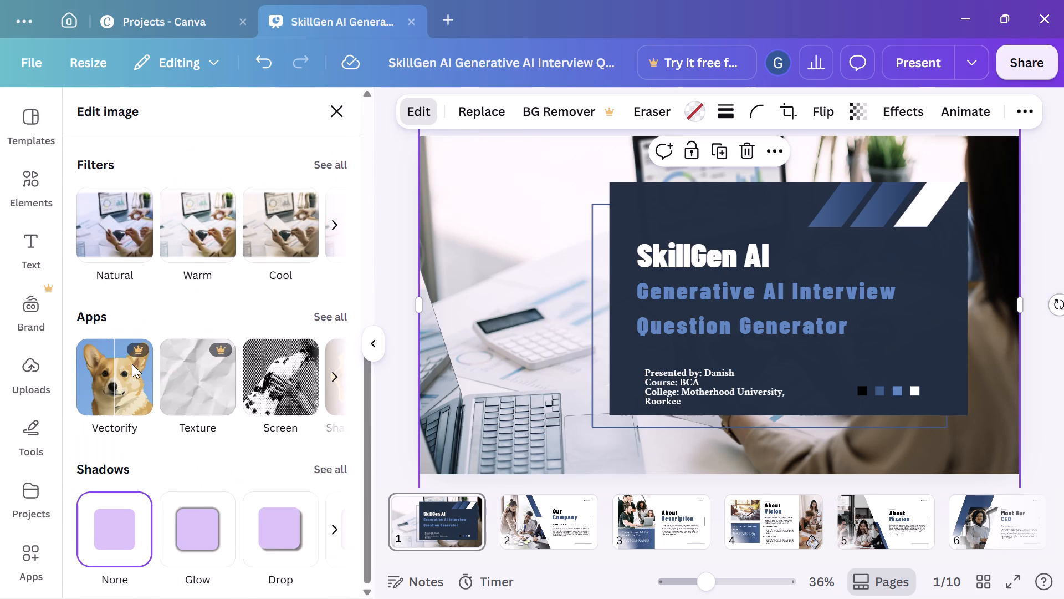
scroll(132, 364, "up", 6)
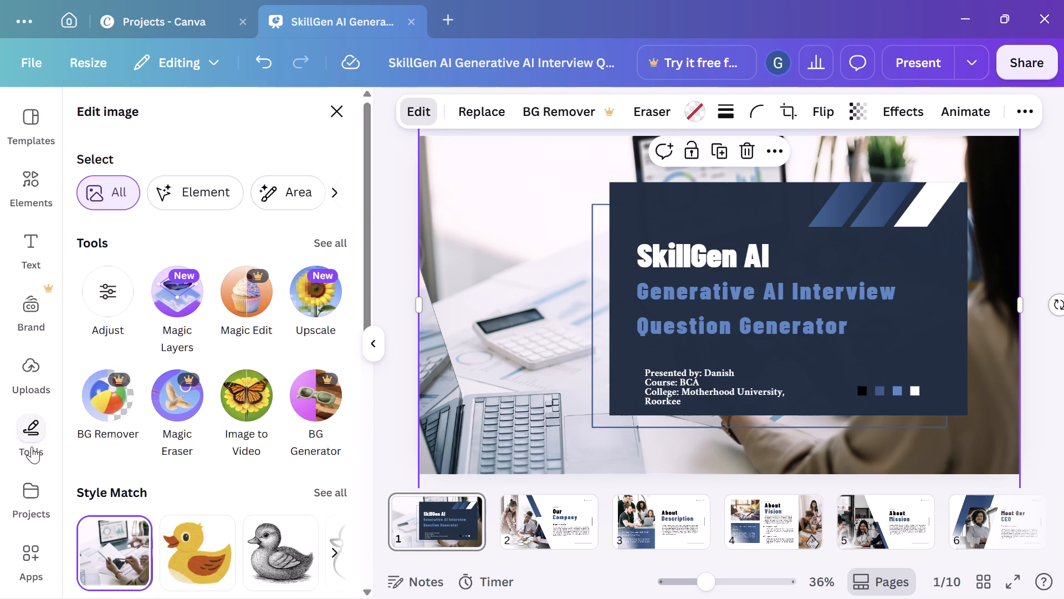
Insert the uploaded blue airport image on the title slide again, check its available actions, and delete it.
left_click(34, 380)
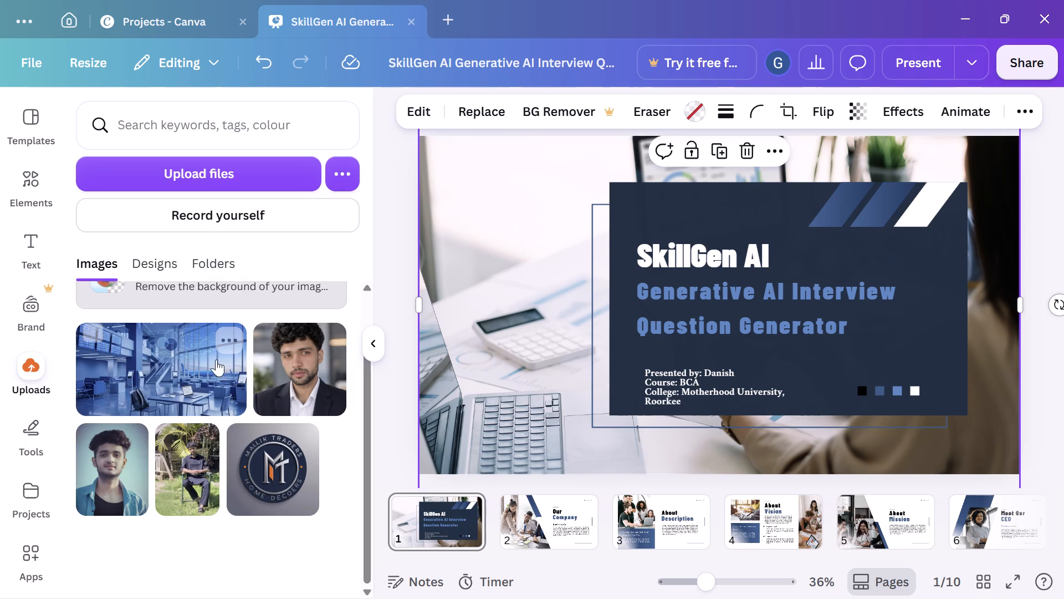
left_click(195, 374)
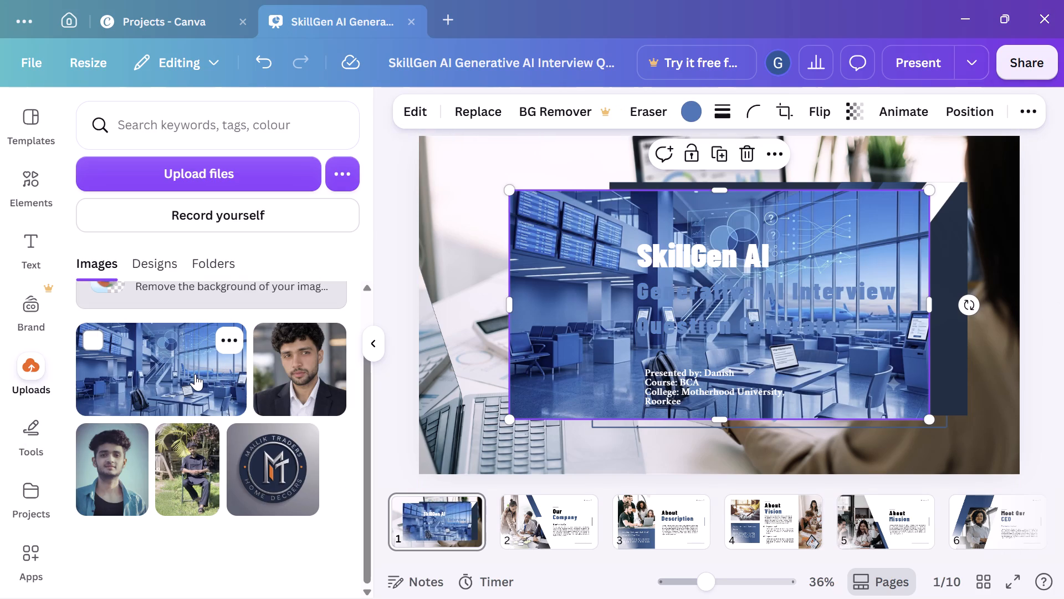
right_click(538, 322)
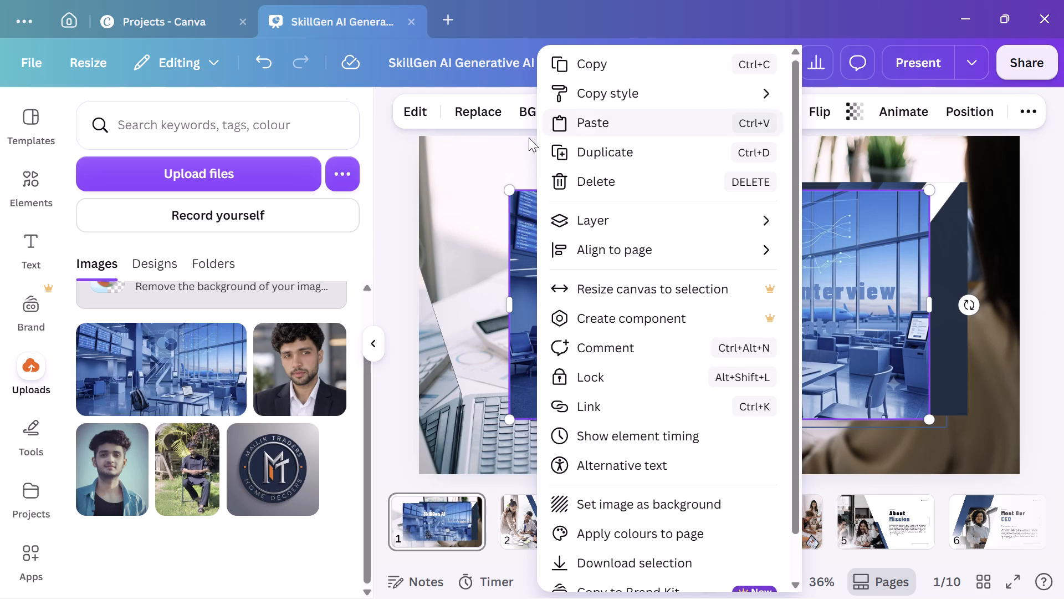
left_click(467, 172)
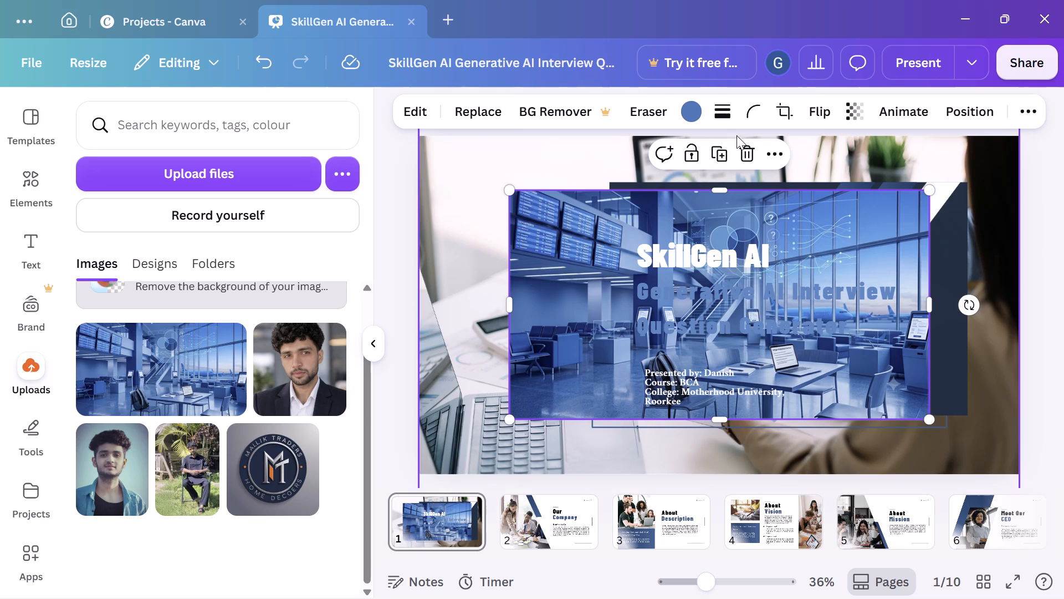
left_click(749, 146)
Replace the title slide's desk photo with the uploaded blue airport image.
left_click(557, 211)
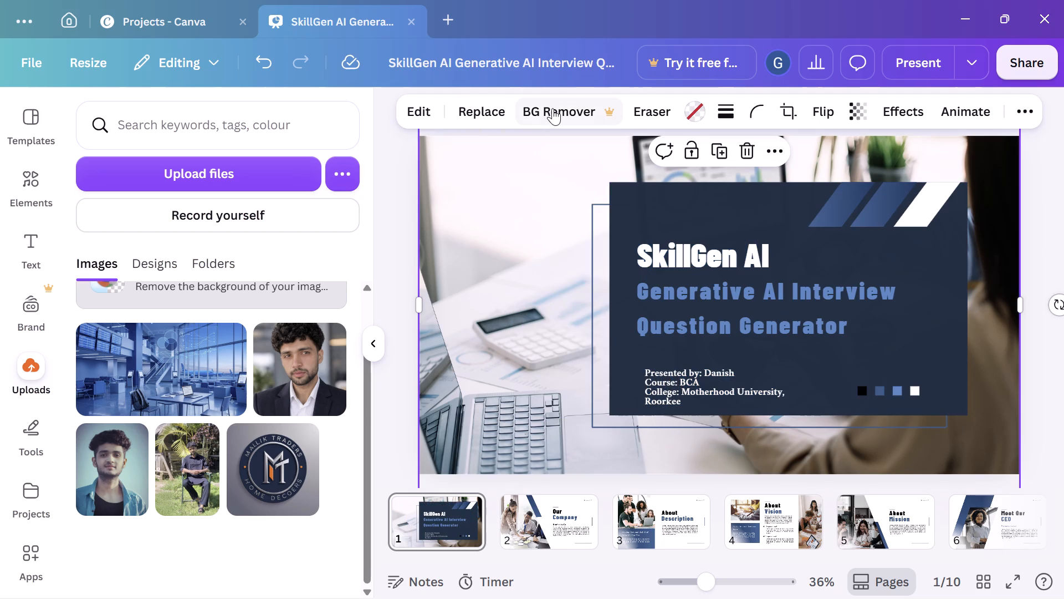
left_click(1021, 110)
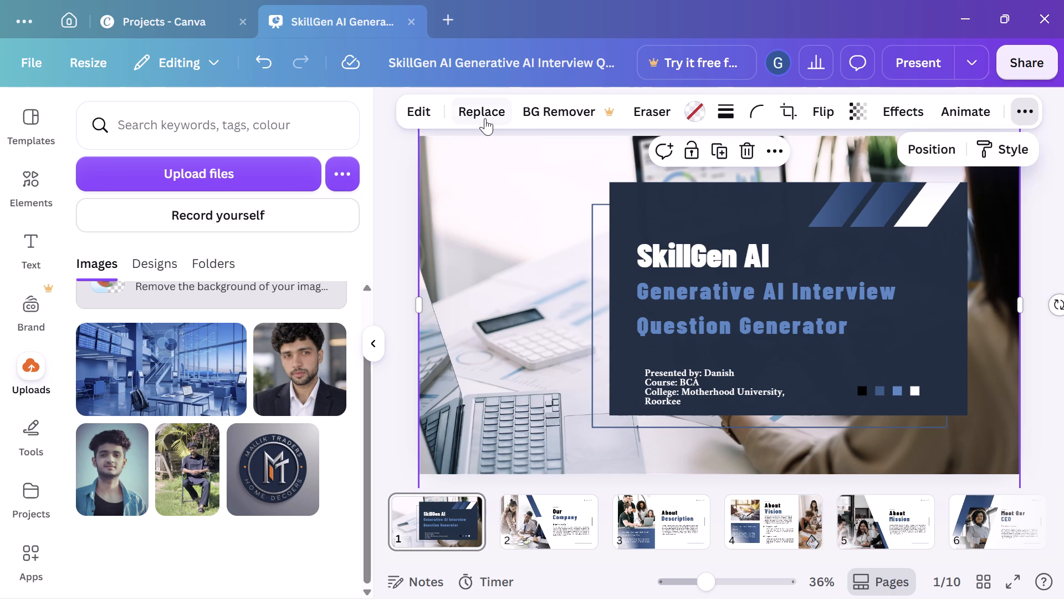
left_click(486, 118)
left_click(143, 400)
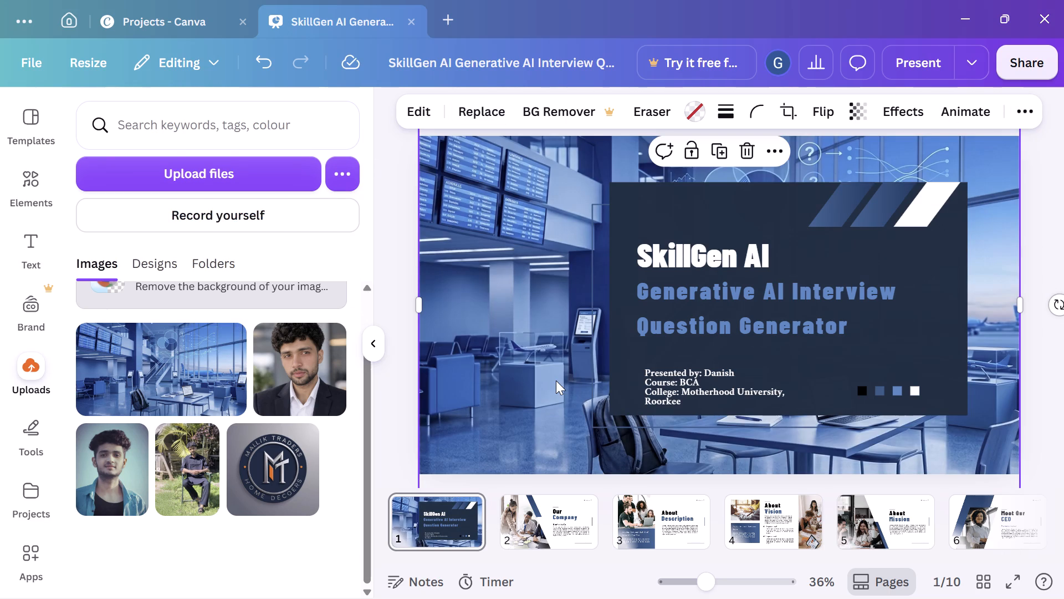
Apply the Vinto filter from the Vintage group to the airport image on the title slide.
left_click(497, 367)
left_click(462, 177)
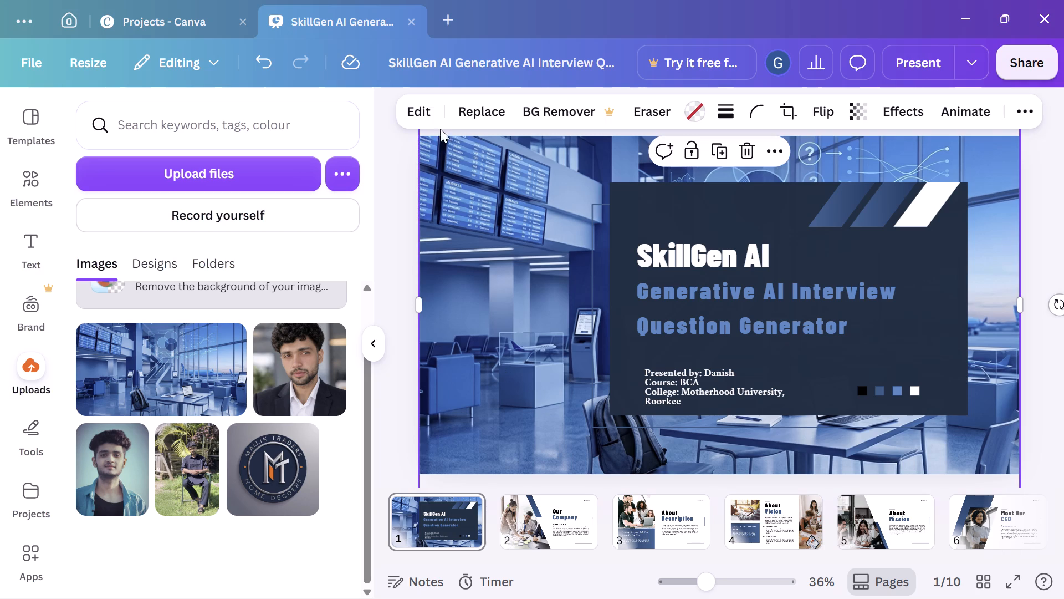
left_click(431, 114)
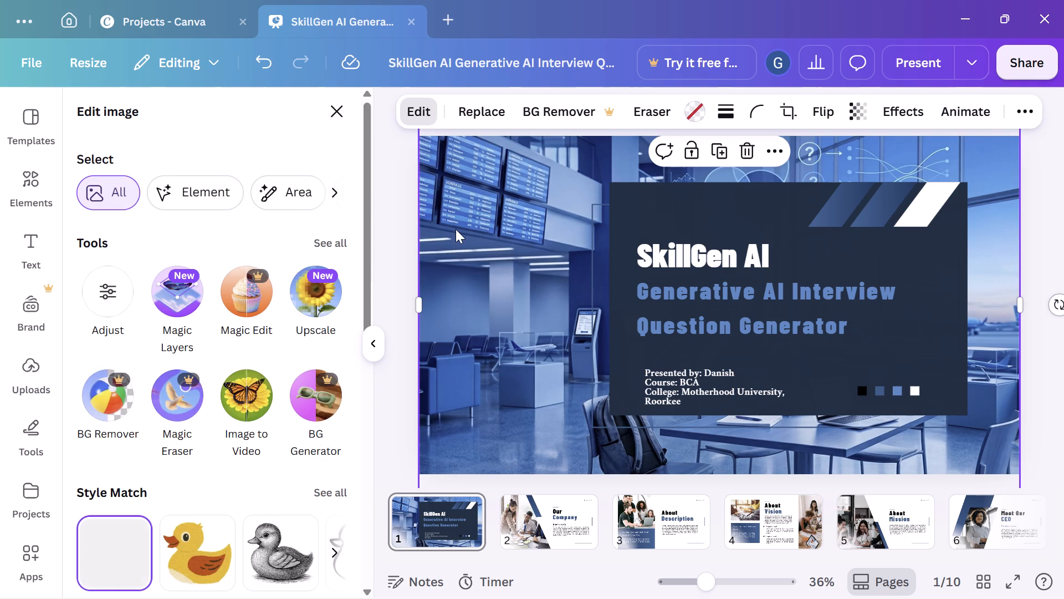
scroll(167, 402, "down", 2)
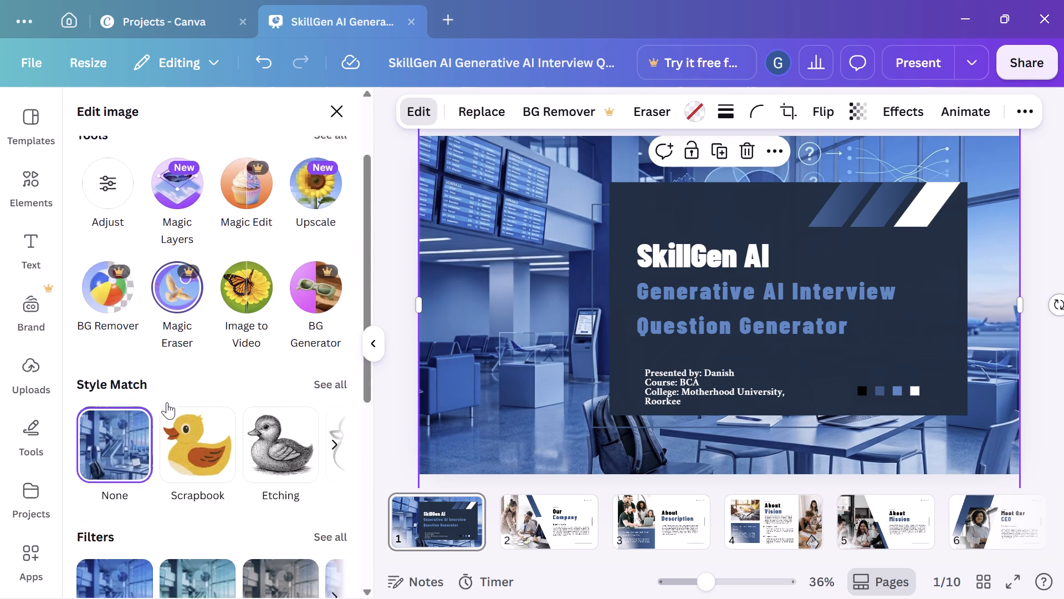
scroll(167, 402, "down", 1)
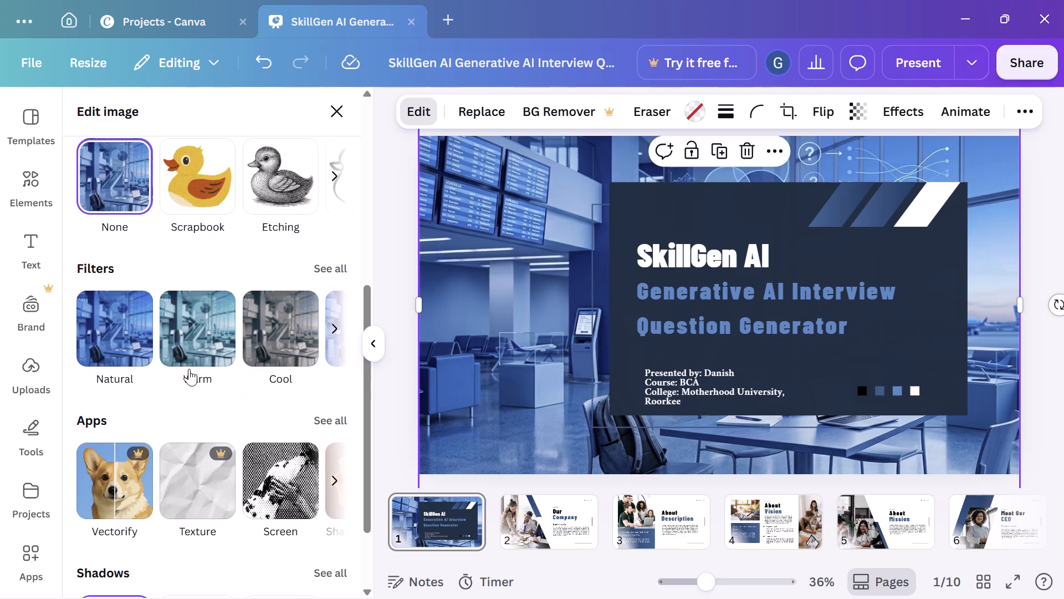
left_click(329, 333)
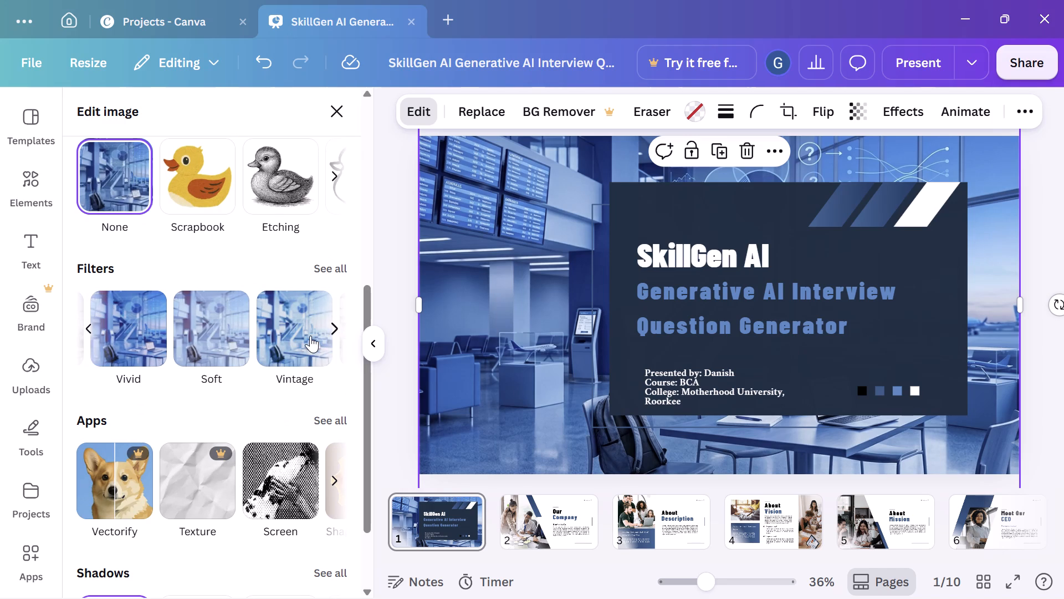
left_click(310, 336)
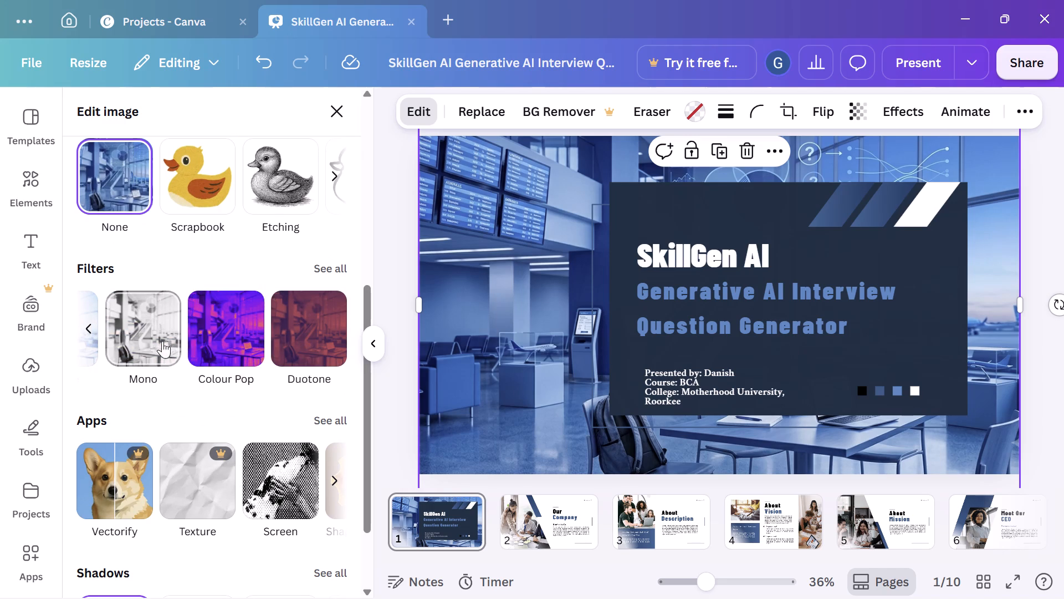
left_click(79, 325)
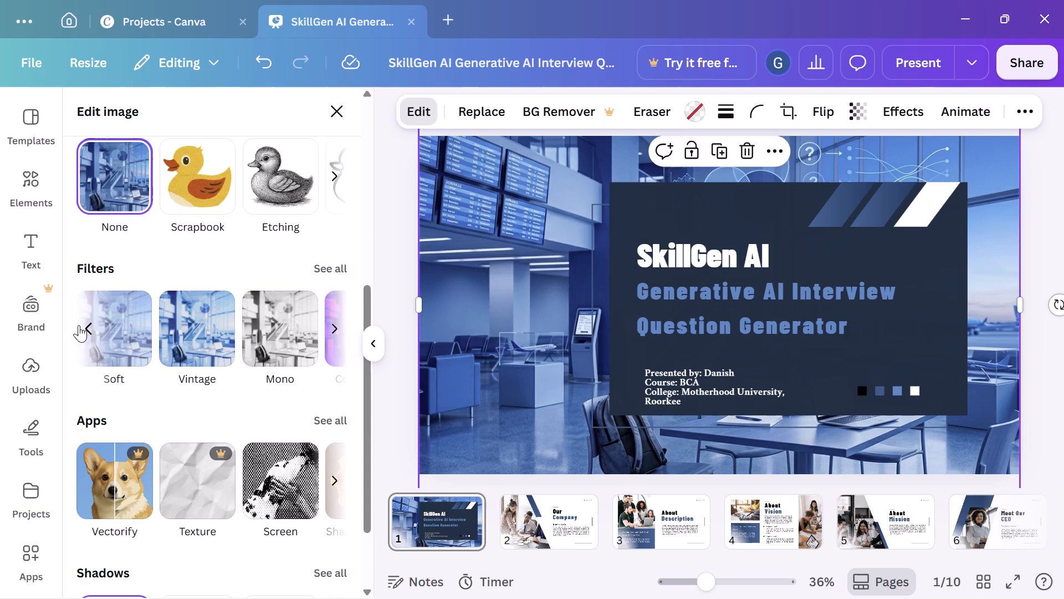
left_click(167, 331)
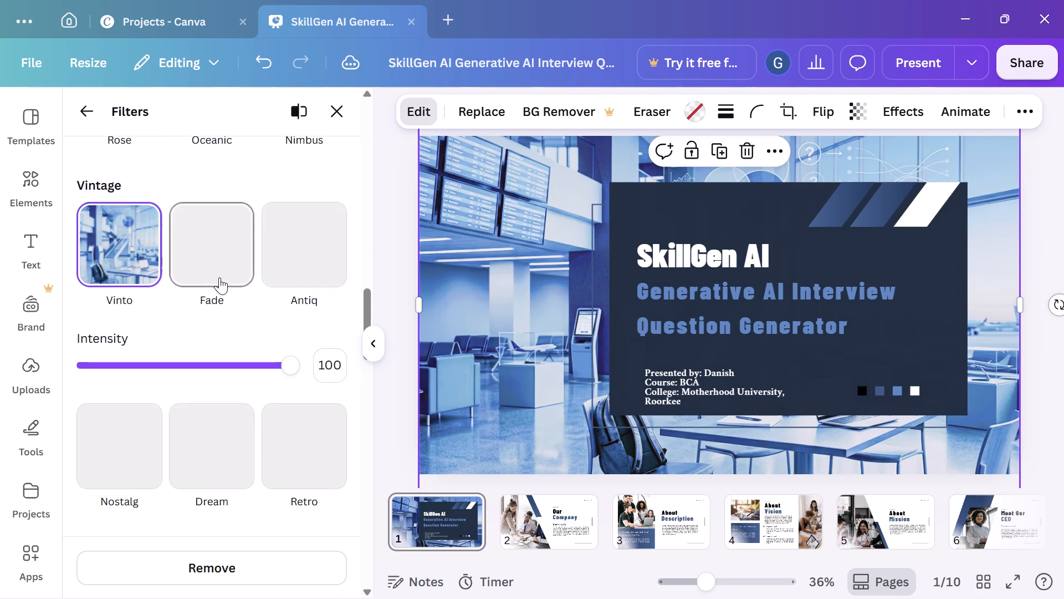
Examine the Soft, Vivid, Cool, Warm and Natural filter previews for the airport image.
scroll(257, 280, "up", 5)
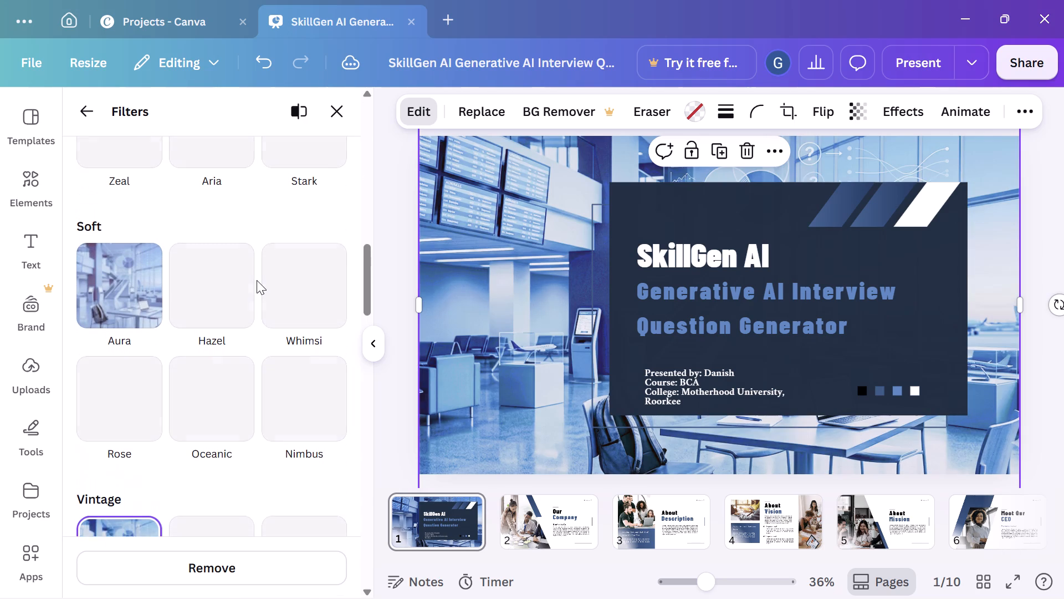
scroll(257, 280, "up", 3)
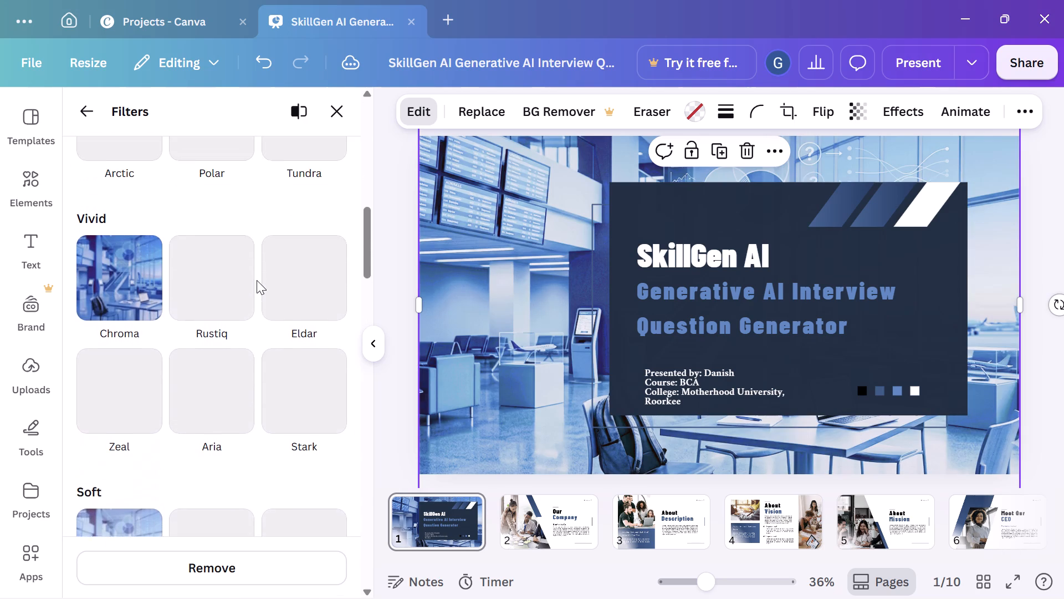
scroll(133, 305, "up", 2)
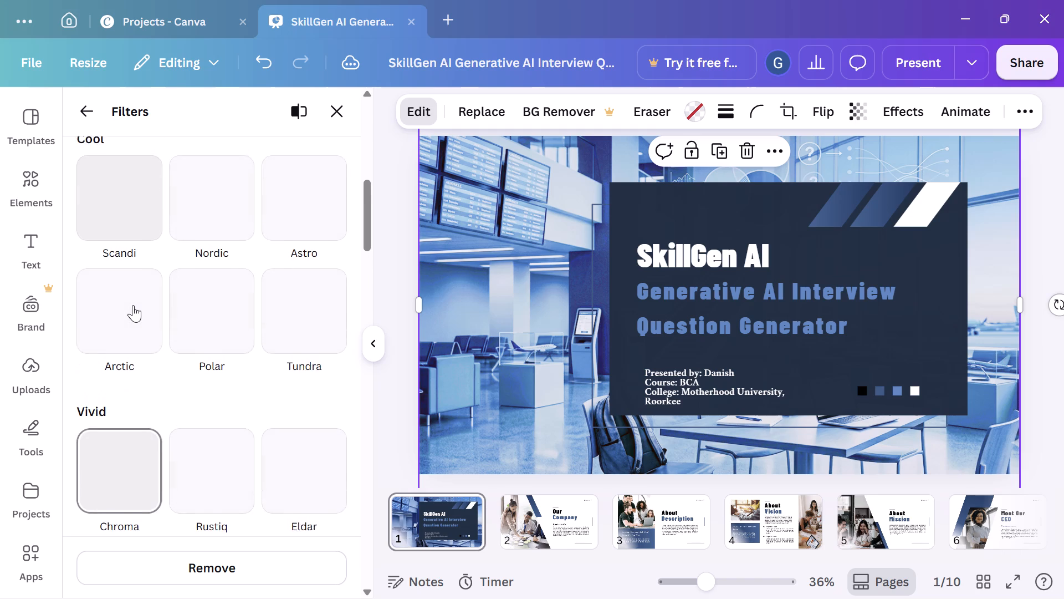
scroll(133, 305, "up", 4)
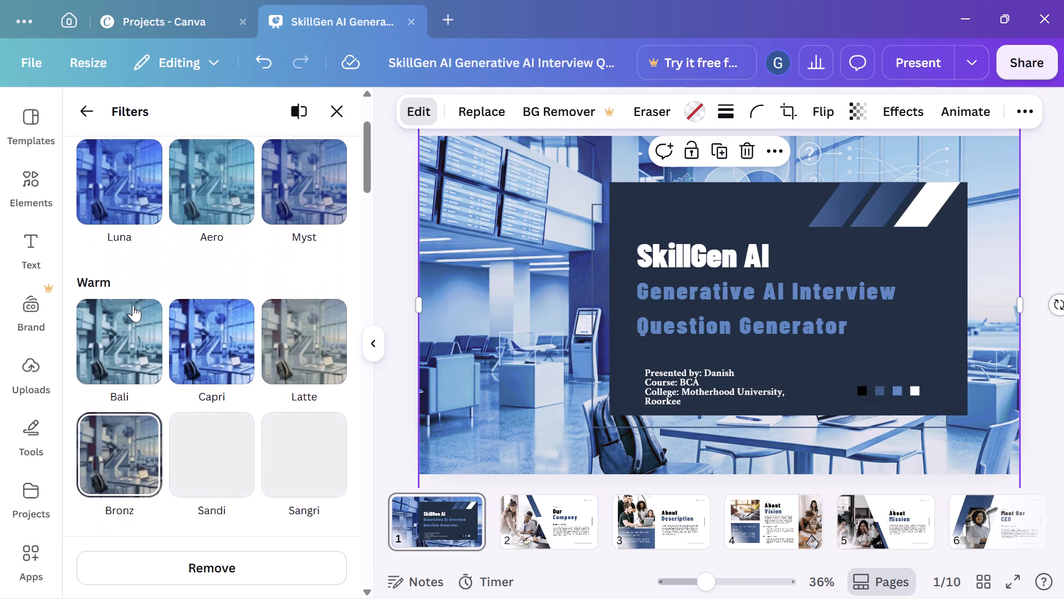
scroll(133, 305, "up", 2)
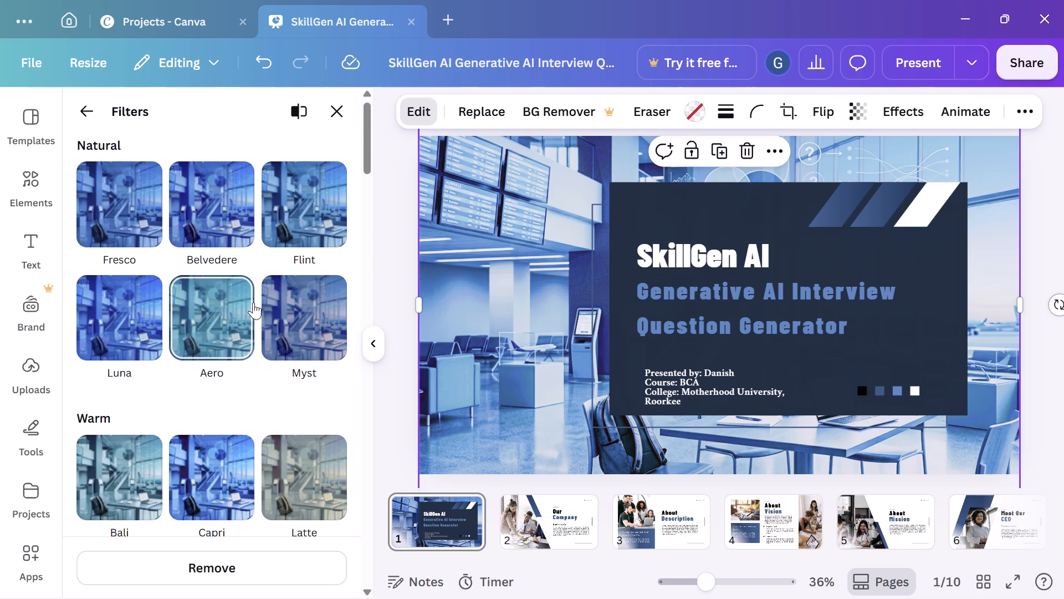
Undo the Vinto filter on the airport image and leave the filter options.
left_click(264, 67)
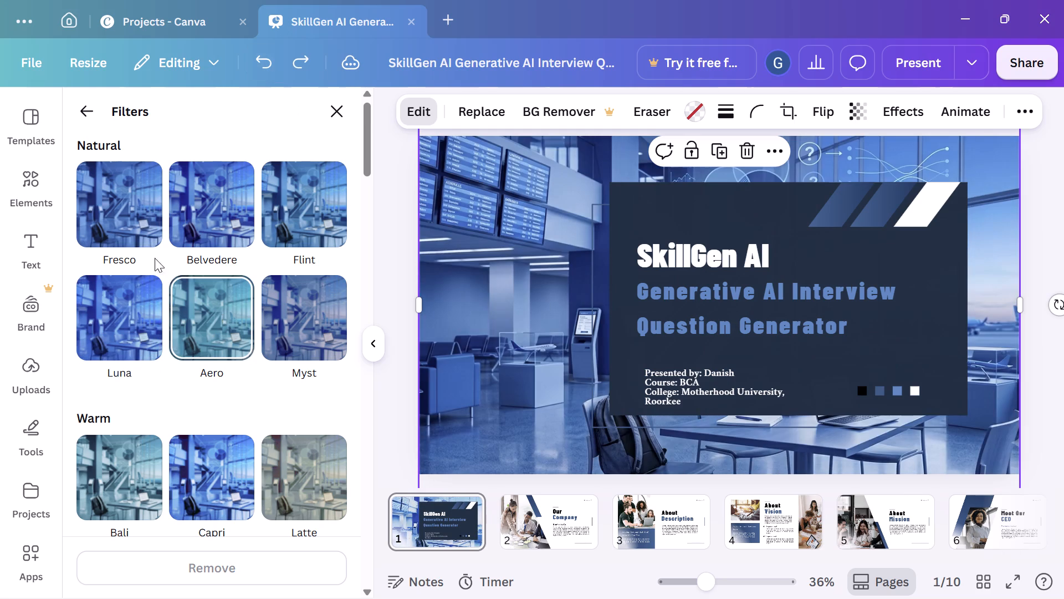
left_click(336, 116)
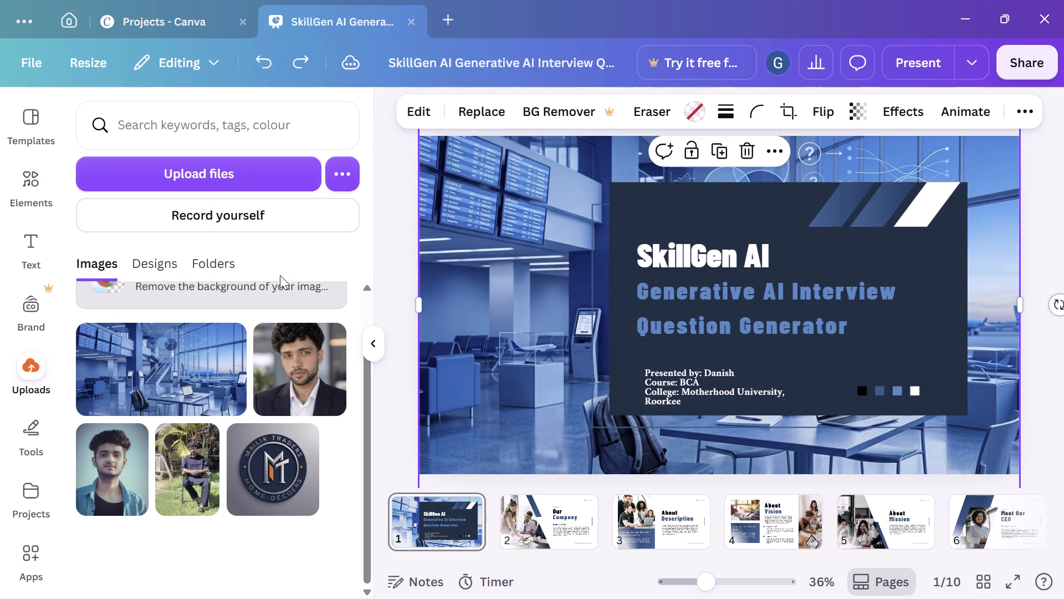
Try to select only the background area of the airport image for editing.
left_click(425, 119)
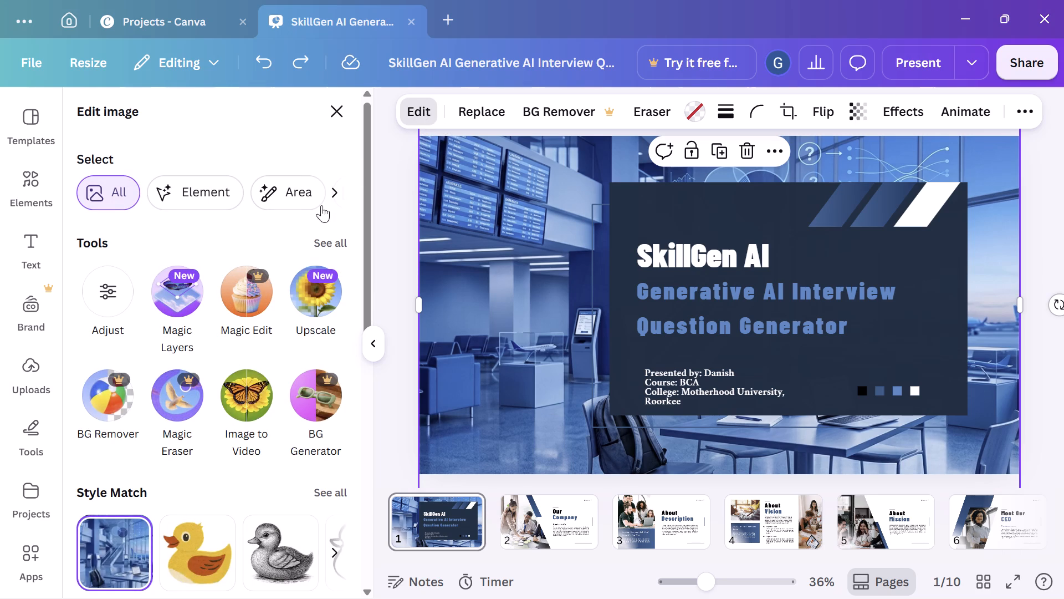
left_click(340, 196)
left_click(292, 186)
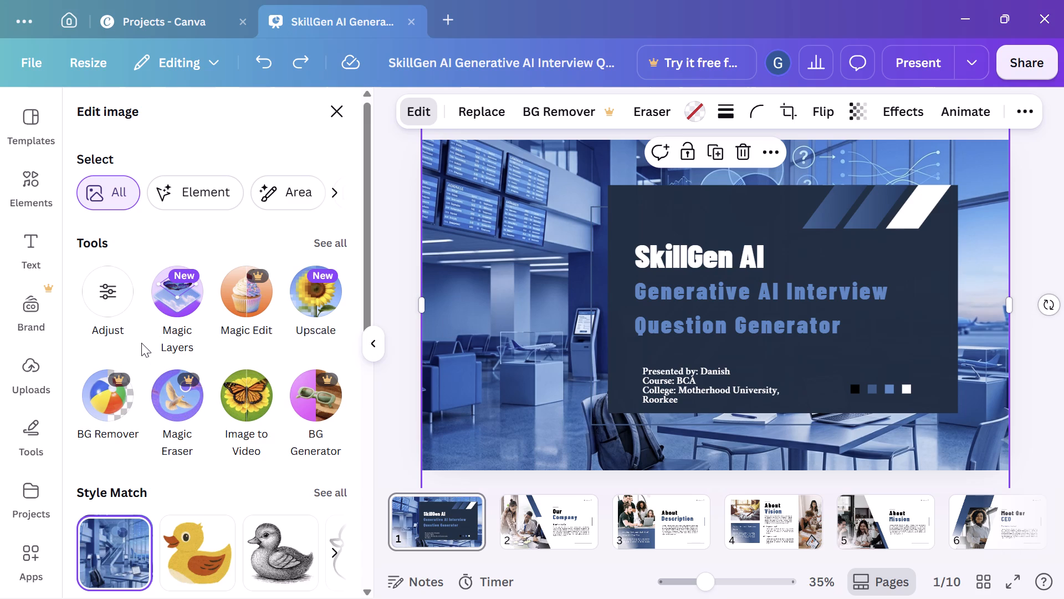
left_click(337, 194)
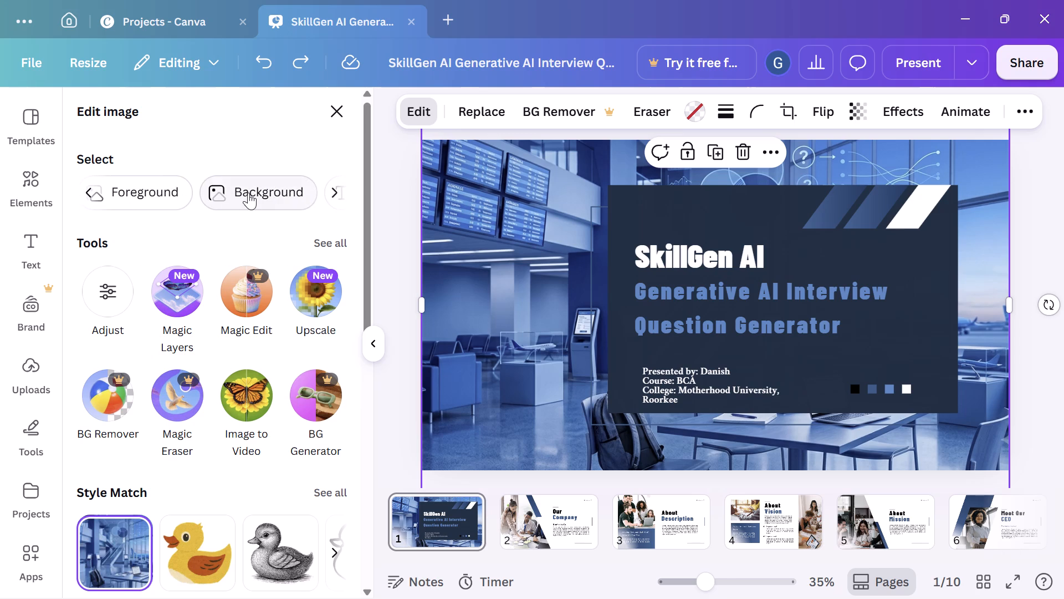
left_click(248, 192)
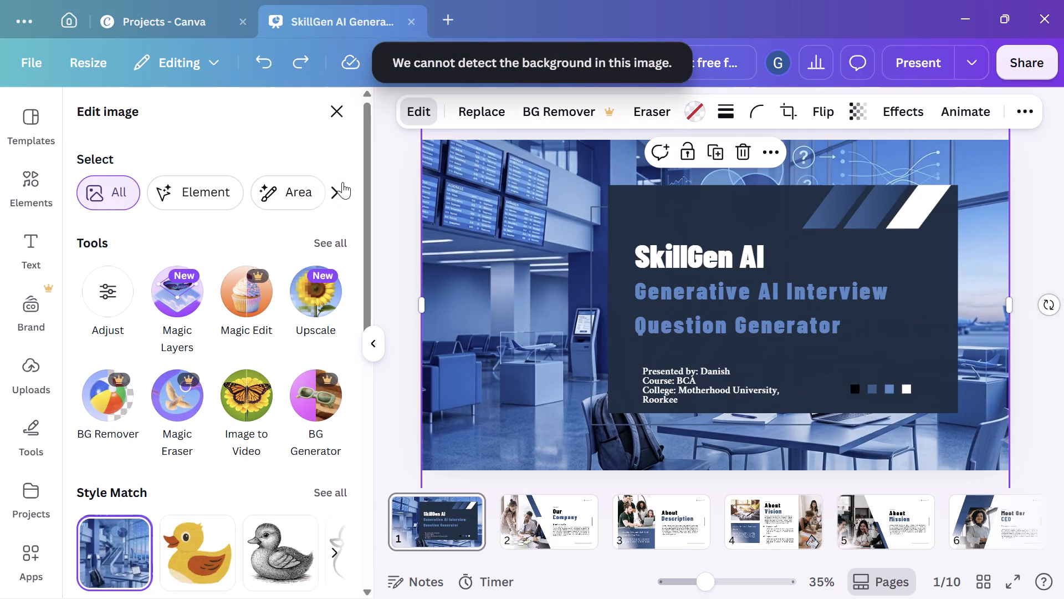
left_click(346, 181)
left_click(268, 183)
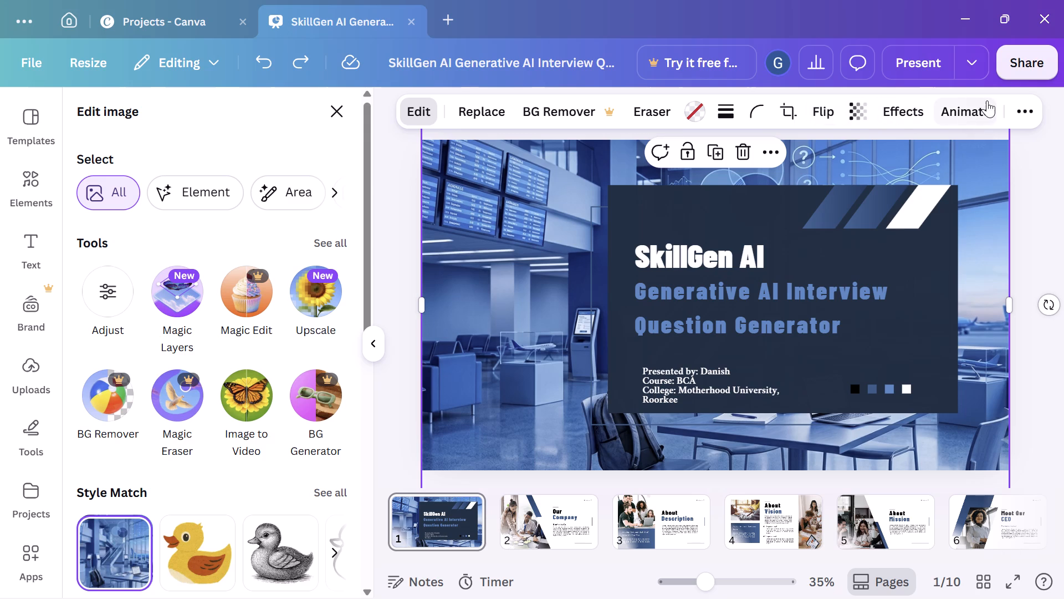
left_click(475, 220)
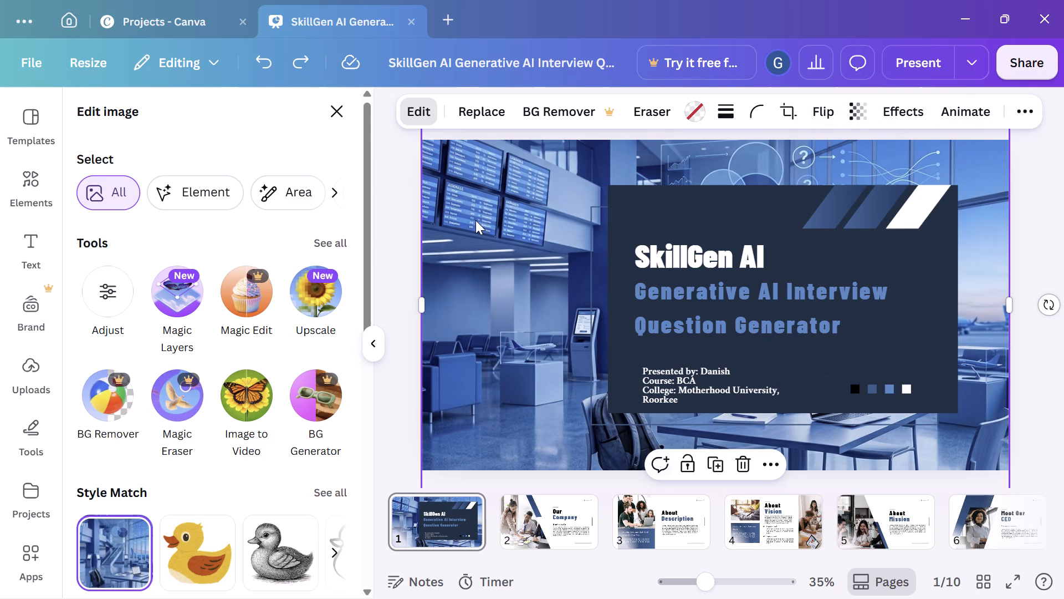
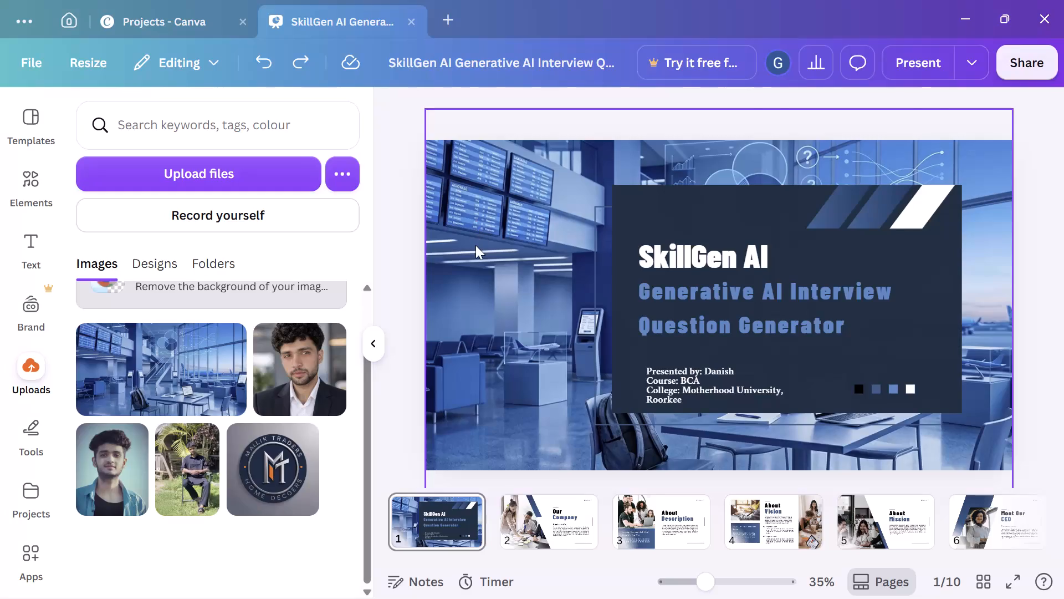
Move the upper edge of the airport image on the title slide slightly downward toward the page edge.
right_click(475, 245)
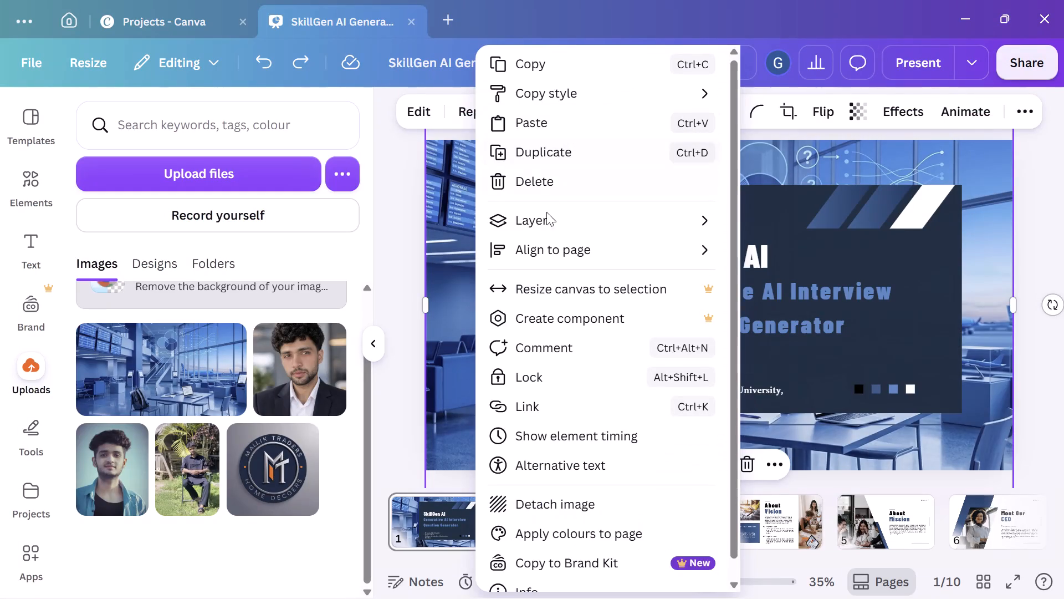
left_click(451, 319)
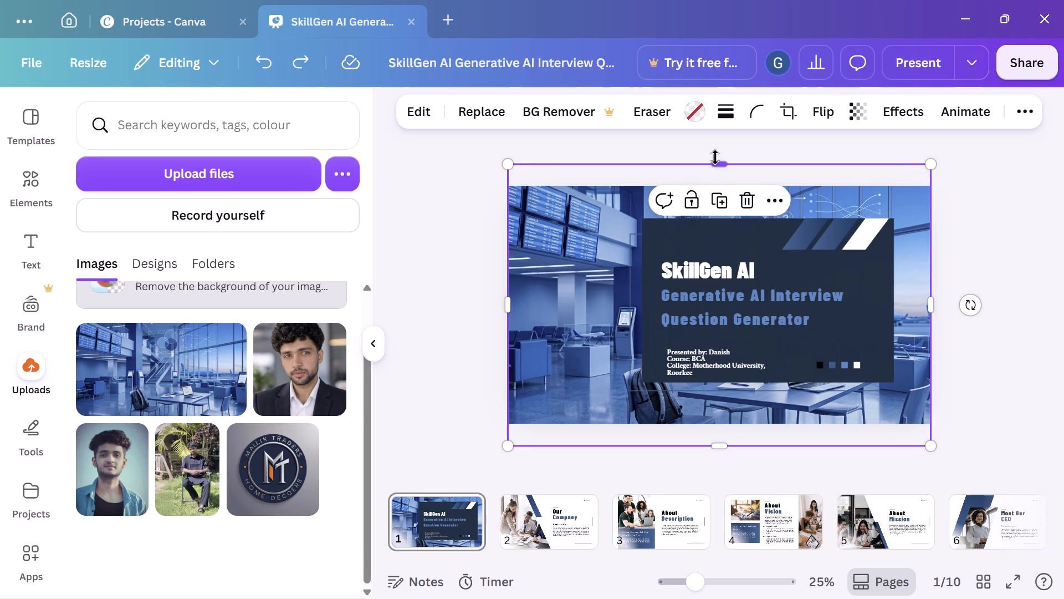
left_click_drag(715, 157, 716, 163)
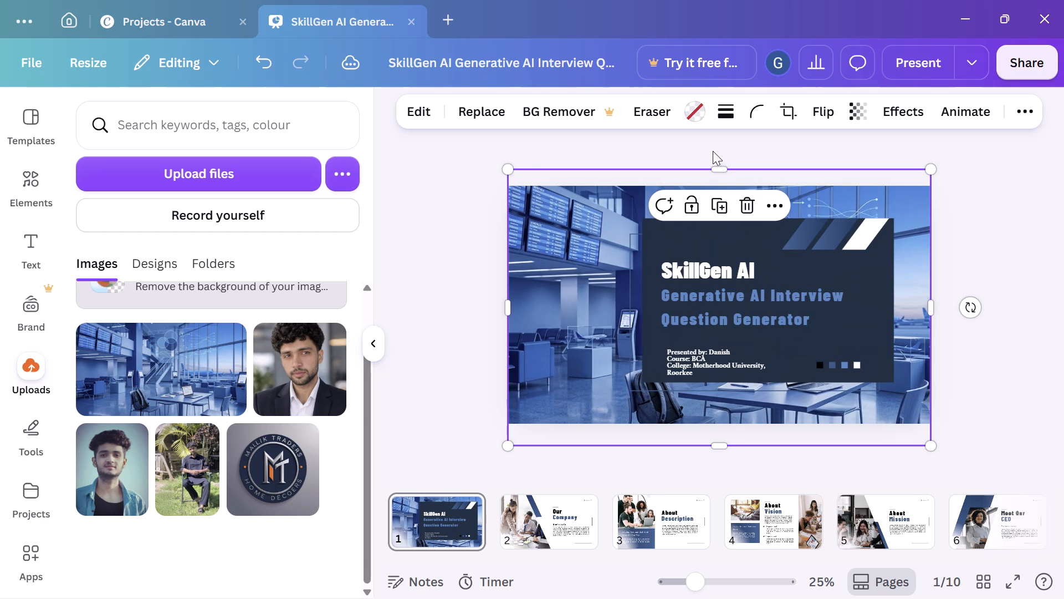
left_click(624, 257)
left_click(598, 255)
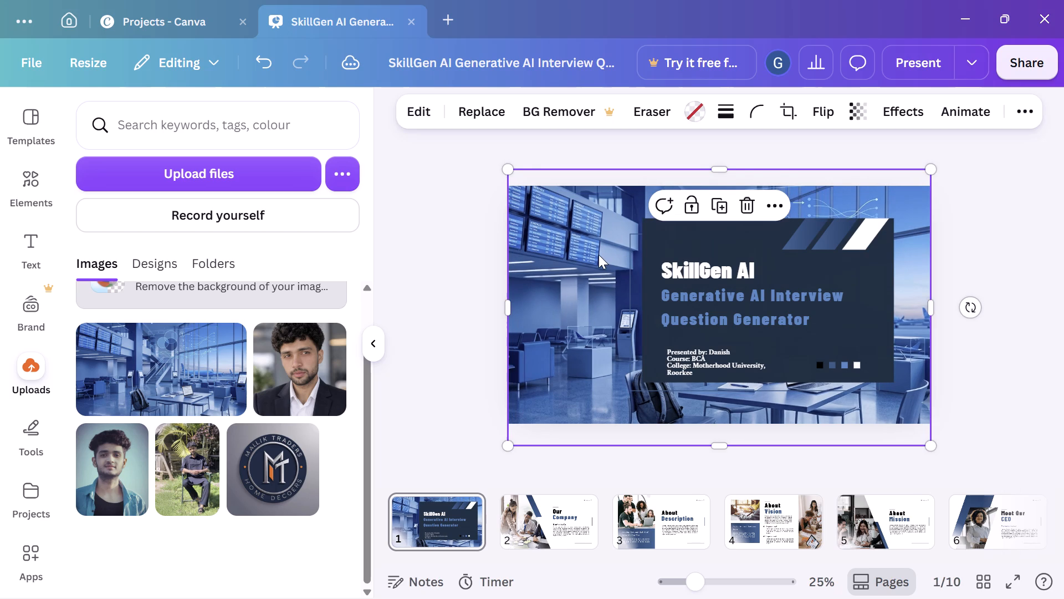
left_click(598, 255)
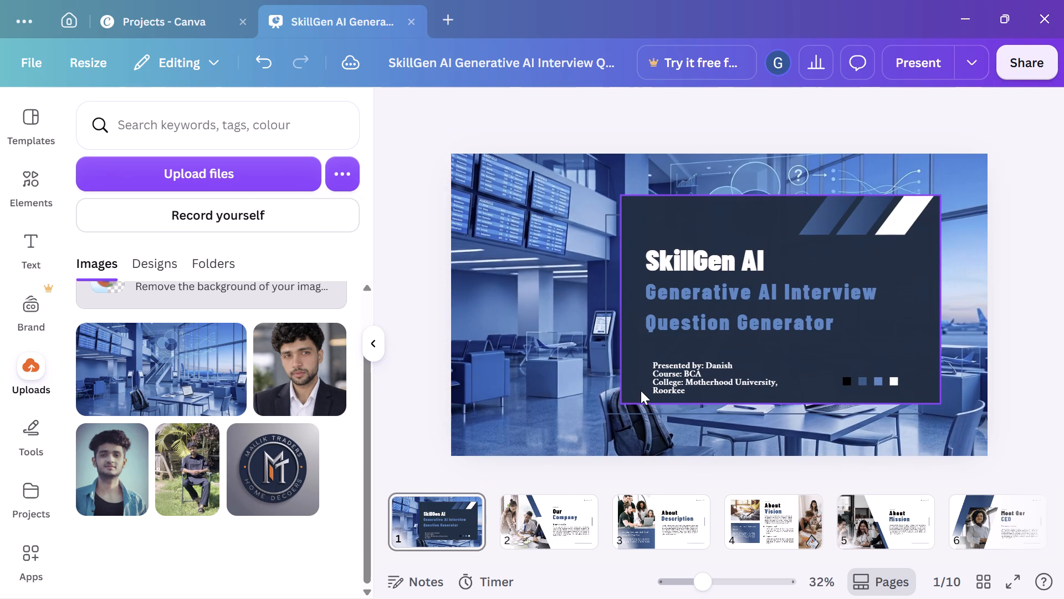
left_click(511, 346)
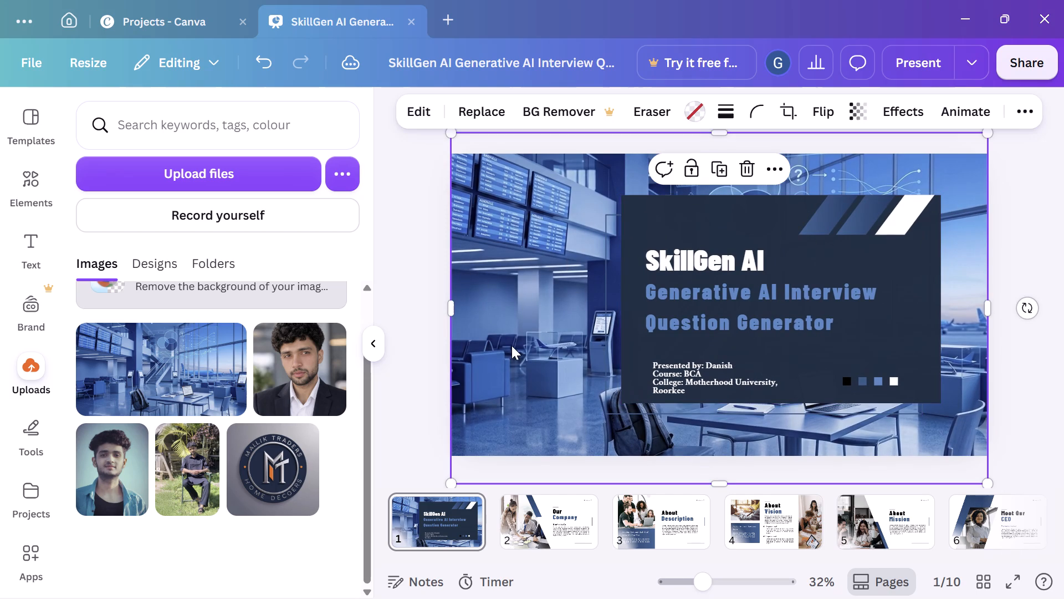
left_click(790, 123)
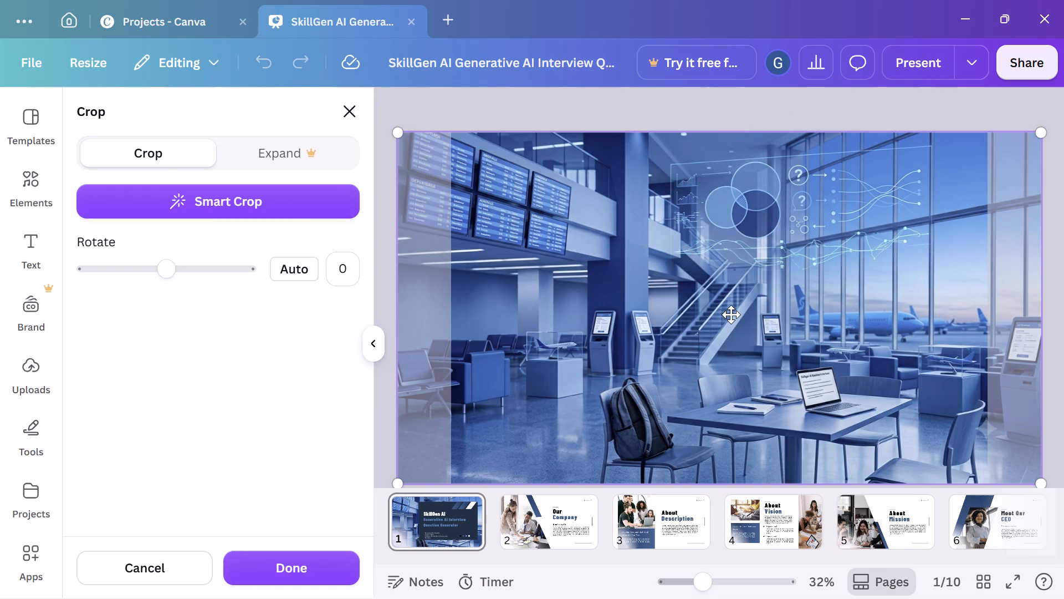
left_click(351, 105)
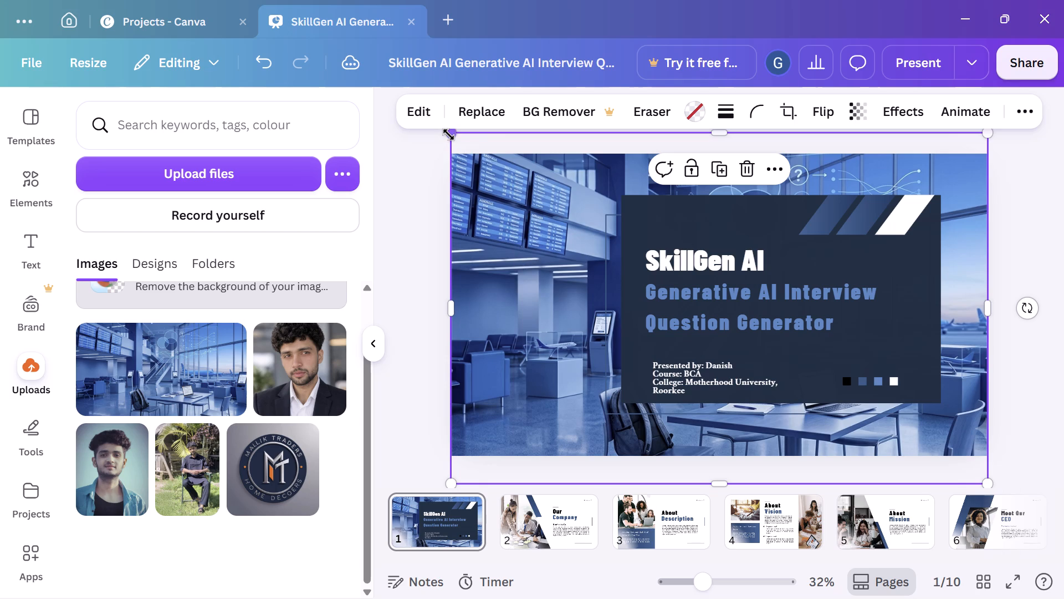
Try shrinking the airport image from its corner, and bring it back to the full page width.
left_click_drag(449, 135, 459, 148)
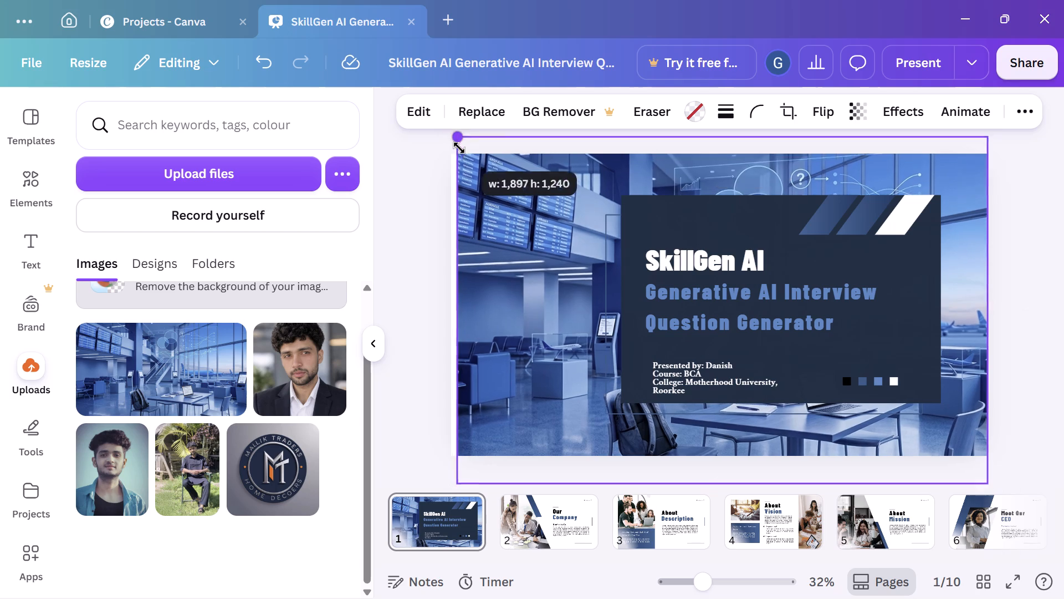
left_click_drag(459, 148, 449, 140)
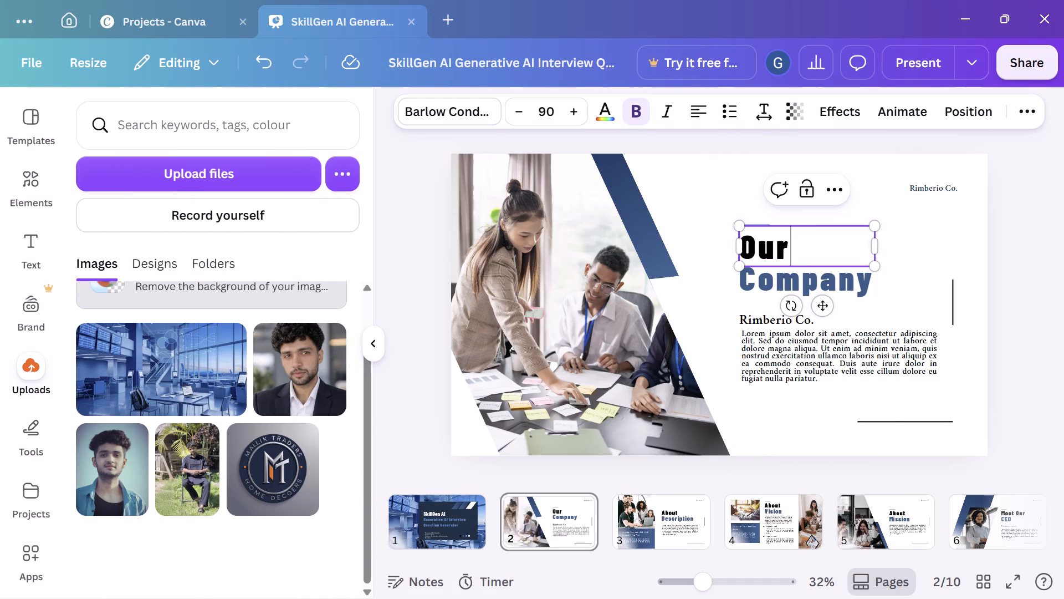
left_click(798, 251)
double_click(798, 251)
key("ctrl+v")
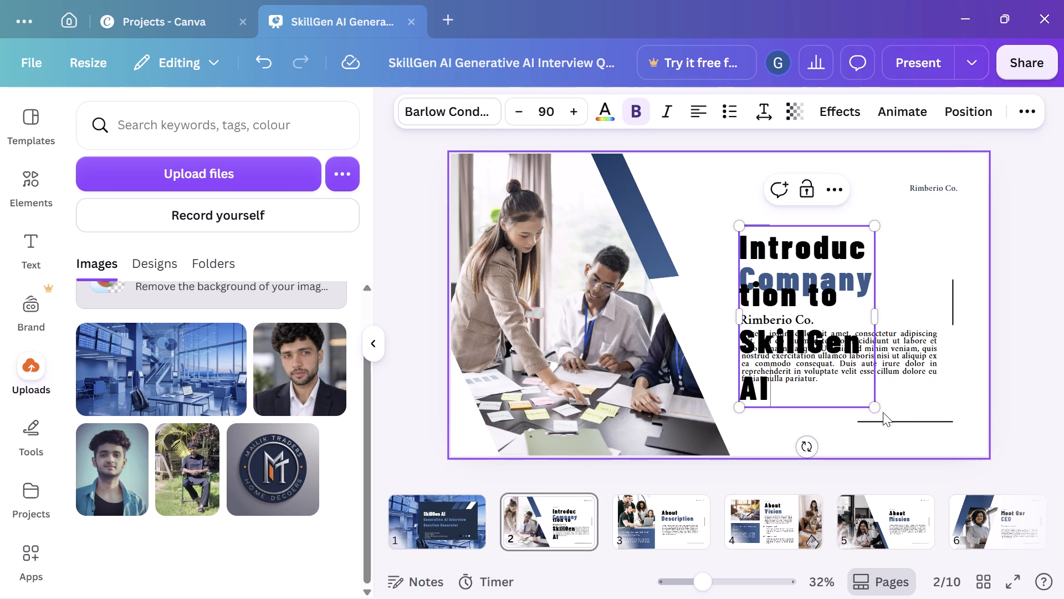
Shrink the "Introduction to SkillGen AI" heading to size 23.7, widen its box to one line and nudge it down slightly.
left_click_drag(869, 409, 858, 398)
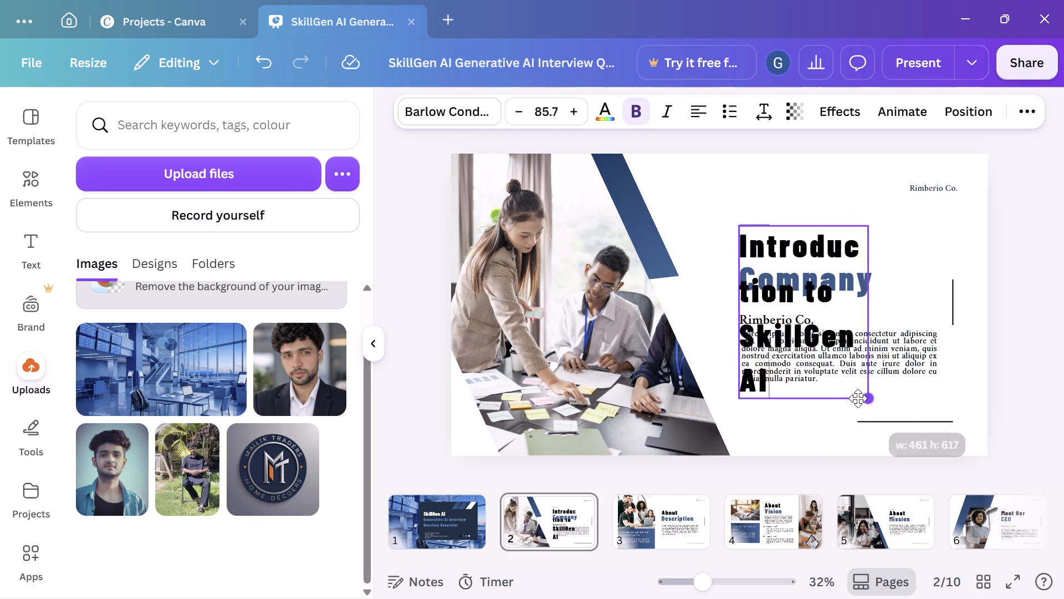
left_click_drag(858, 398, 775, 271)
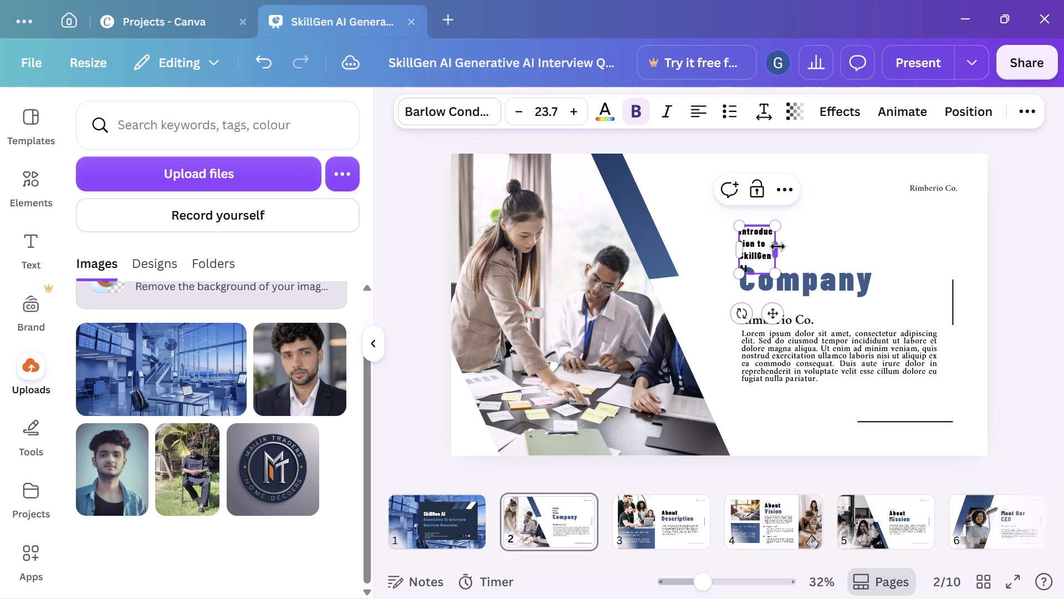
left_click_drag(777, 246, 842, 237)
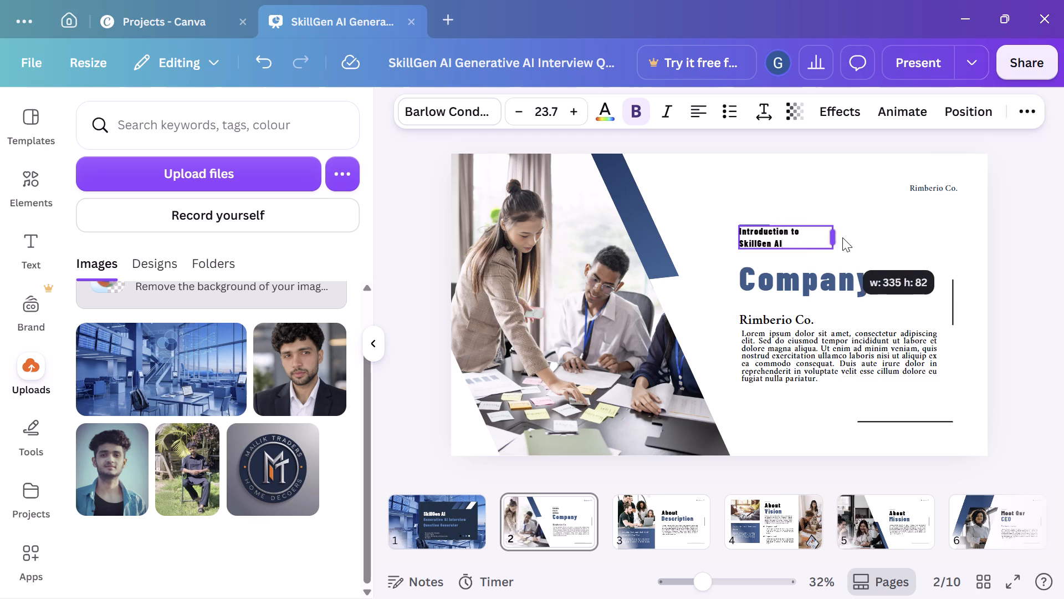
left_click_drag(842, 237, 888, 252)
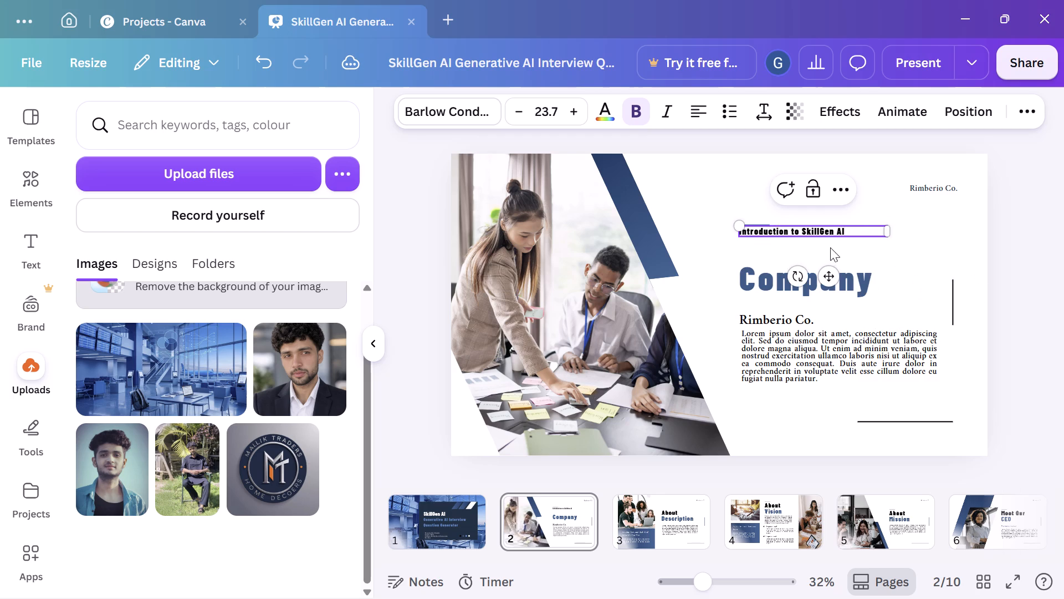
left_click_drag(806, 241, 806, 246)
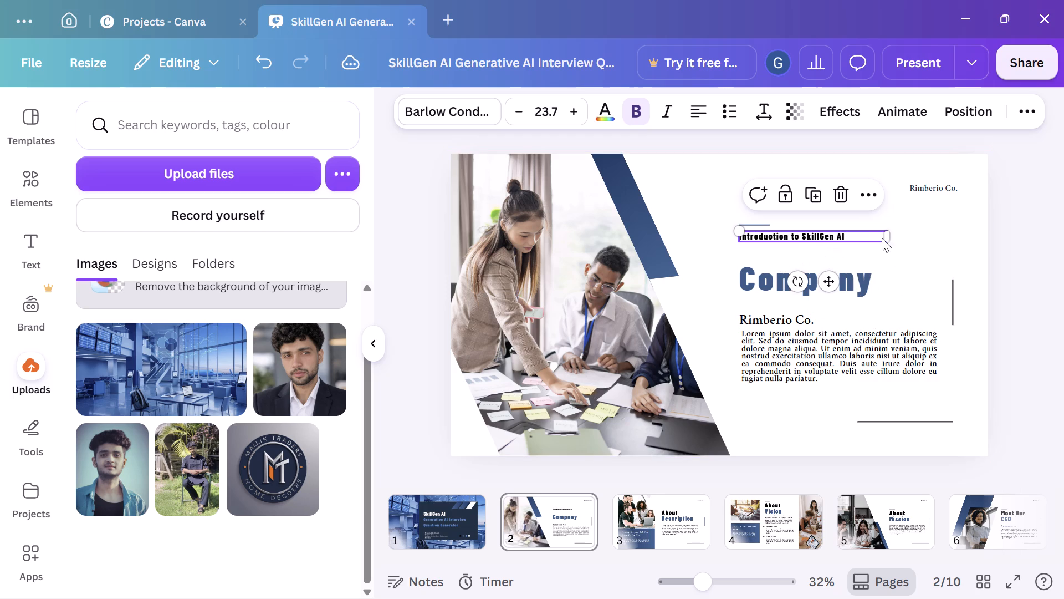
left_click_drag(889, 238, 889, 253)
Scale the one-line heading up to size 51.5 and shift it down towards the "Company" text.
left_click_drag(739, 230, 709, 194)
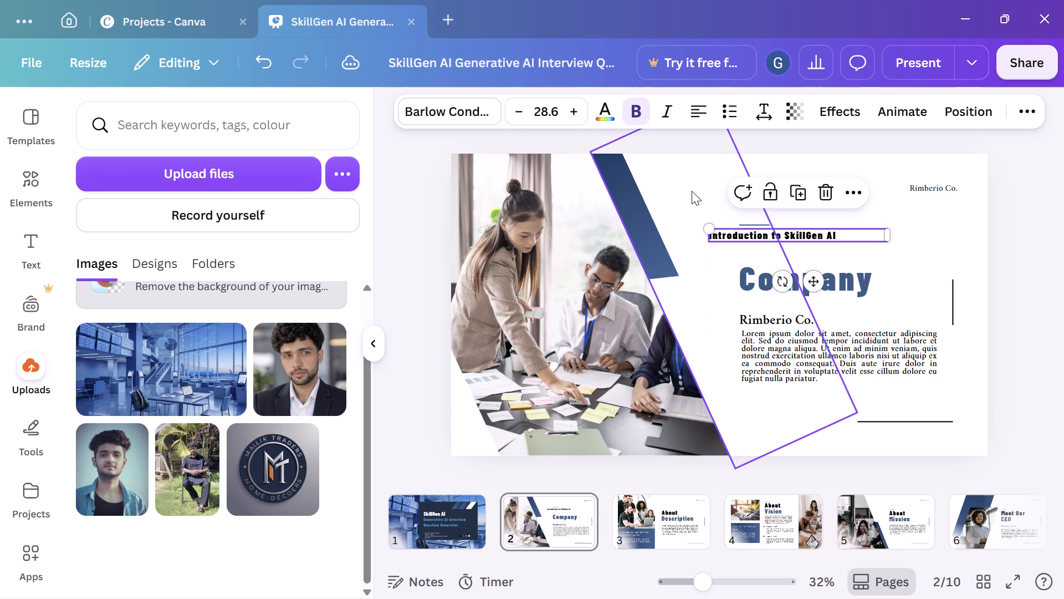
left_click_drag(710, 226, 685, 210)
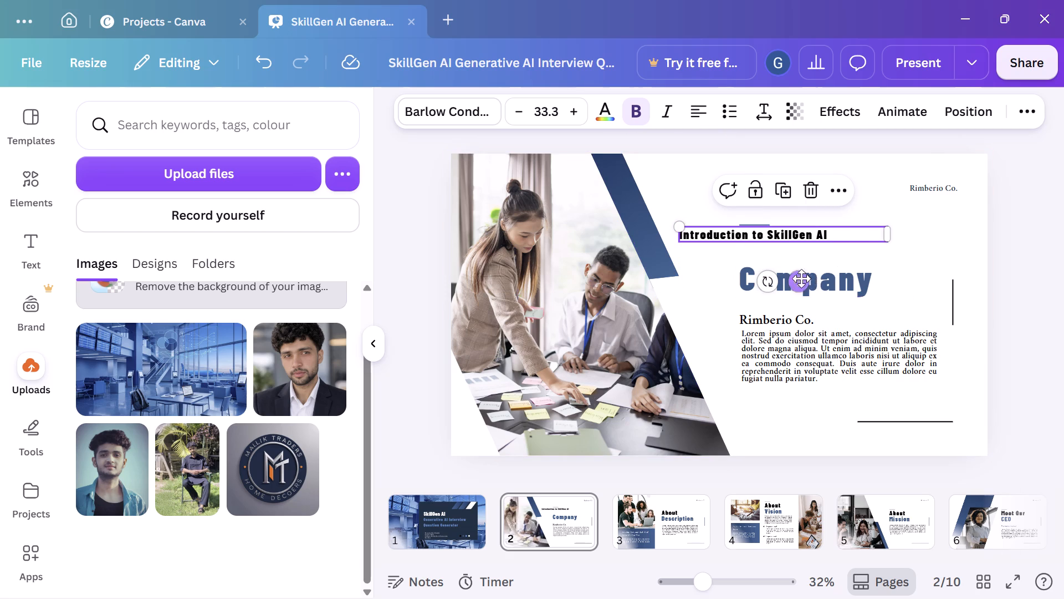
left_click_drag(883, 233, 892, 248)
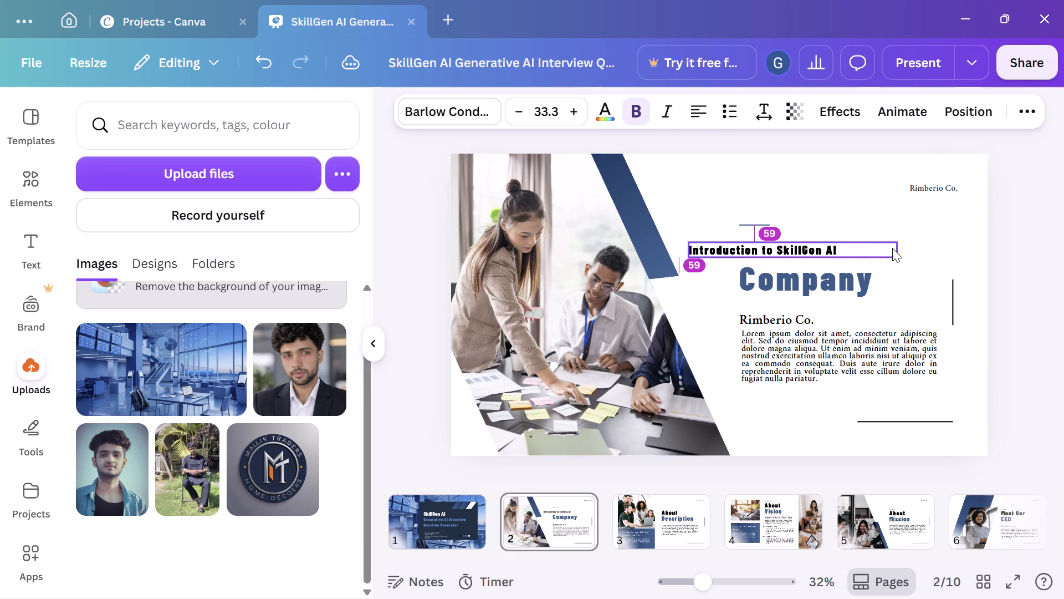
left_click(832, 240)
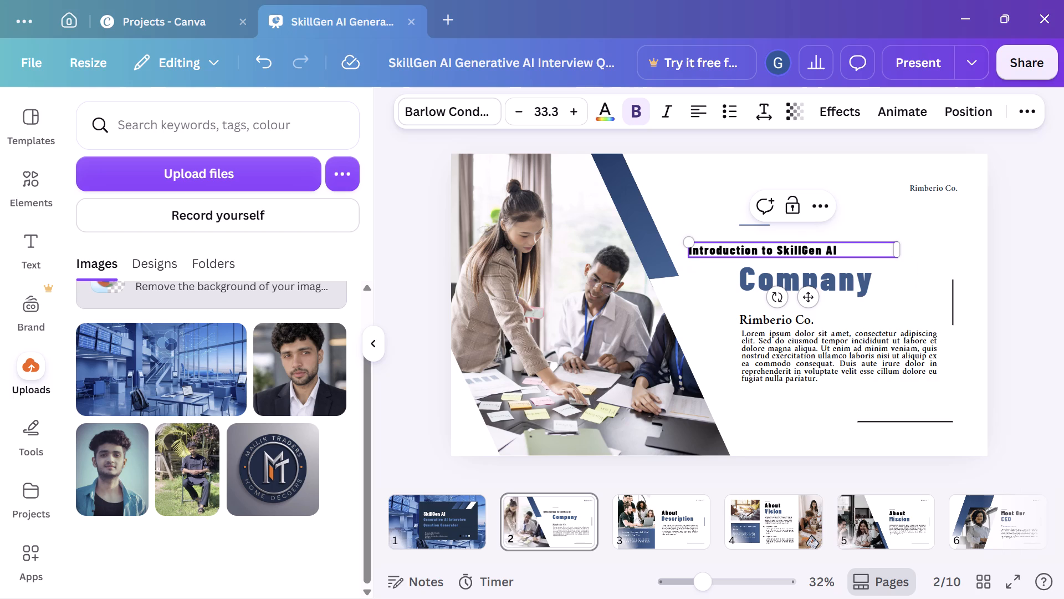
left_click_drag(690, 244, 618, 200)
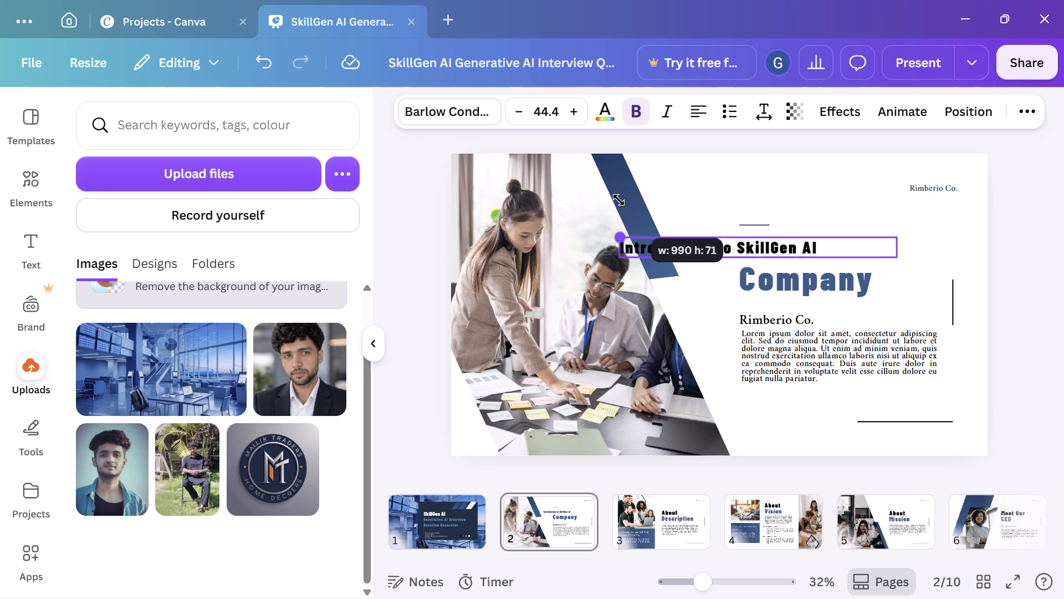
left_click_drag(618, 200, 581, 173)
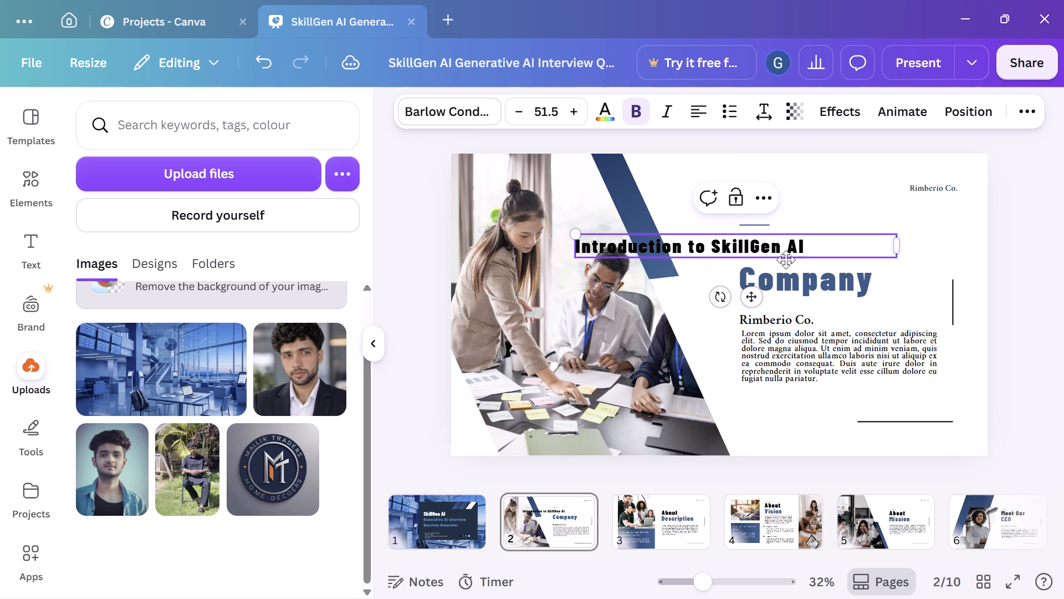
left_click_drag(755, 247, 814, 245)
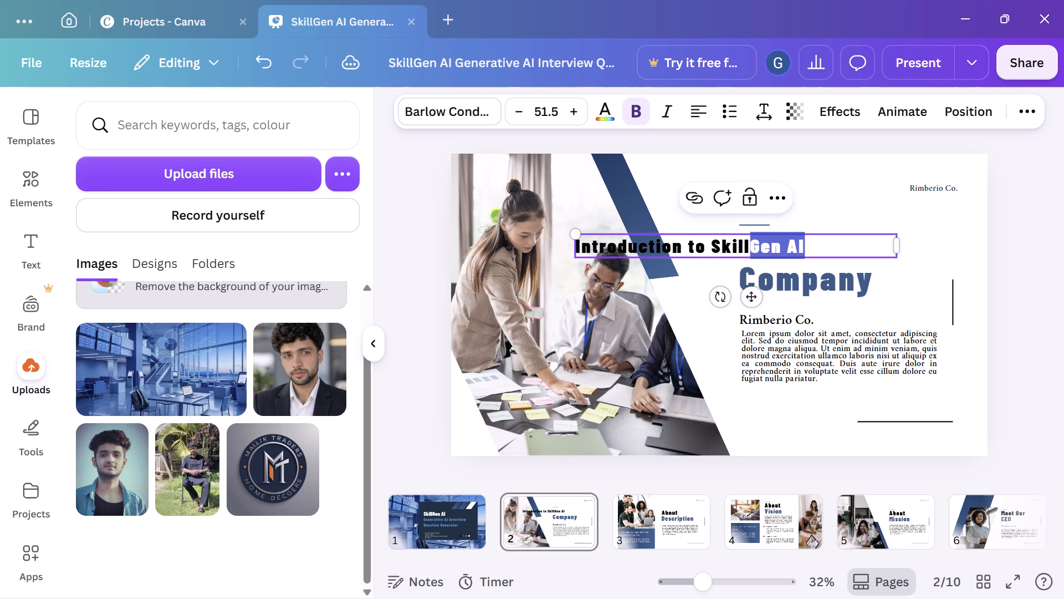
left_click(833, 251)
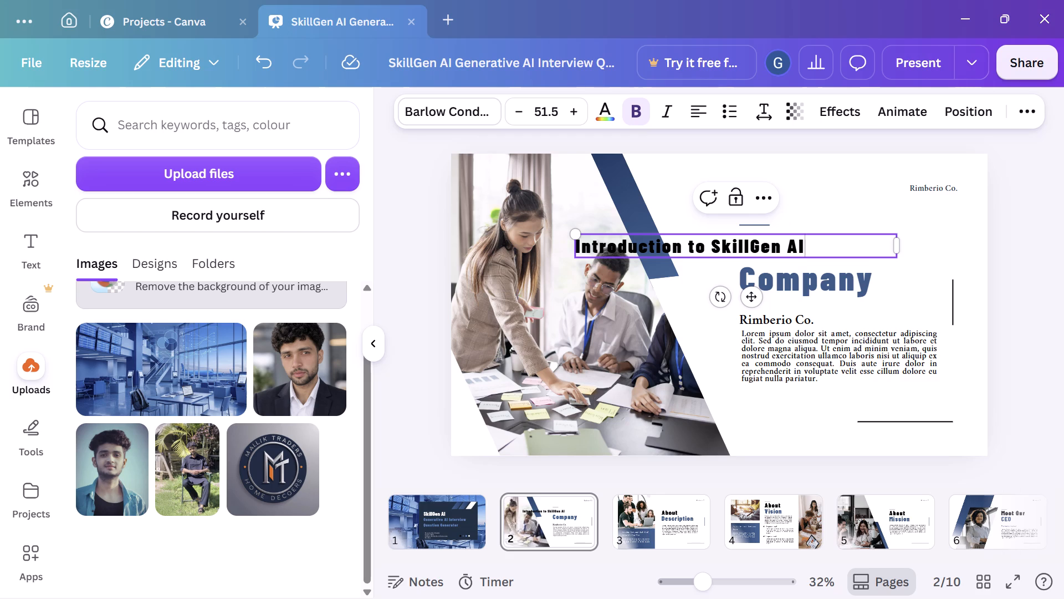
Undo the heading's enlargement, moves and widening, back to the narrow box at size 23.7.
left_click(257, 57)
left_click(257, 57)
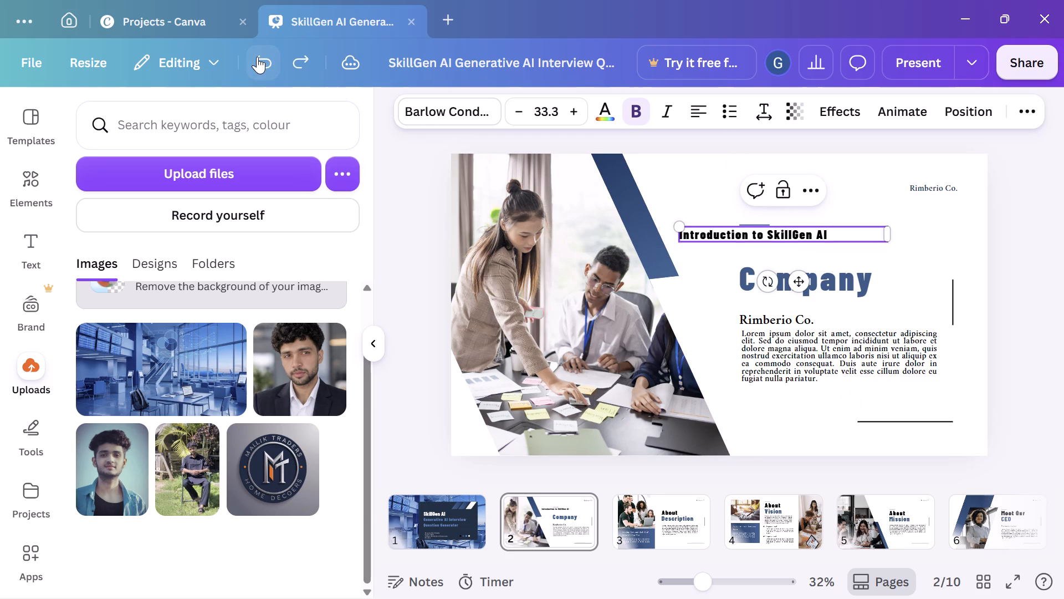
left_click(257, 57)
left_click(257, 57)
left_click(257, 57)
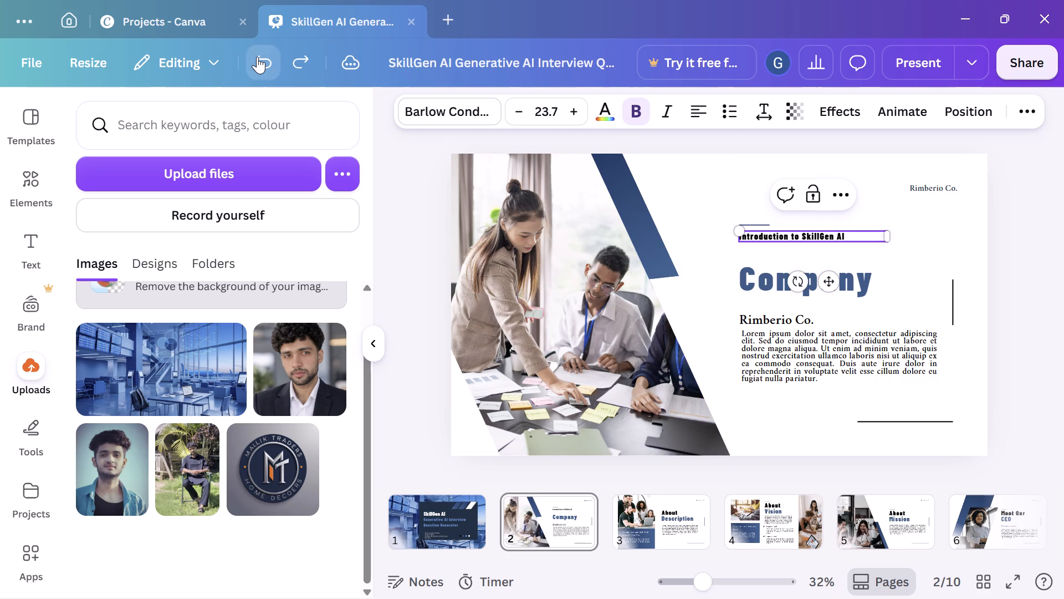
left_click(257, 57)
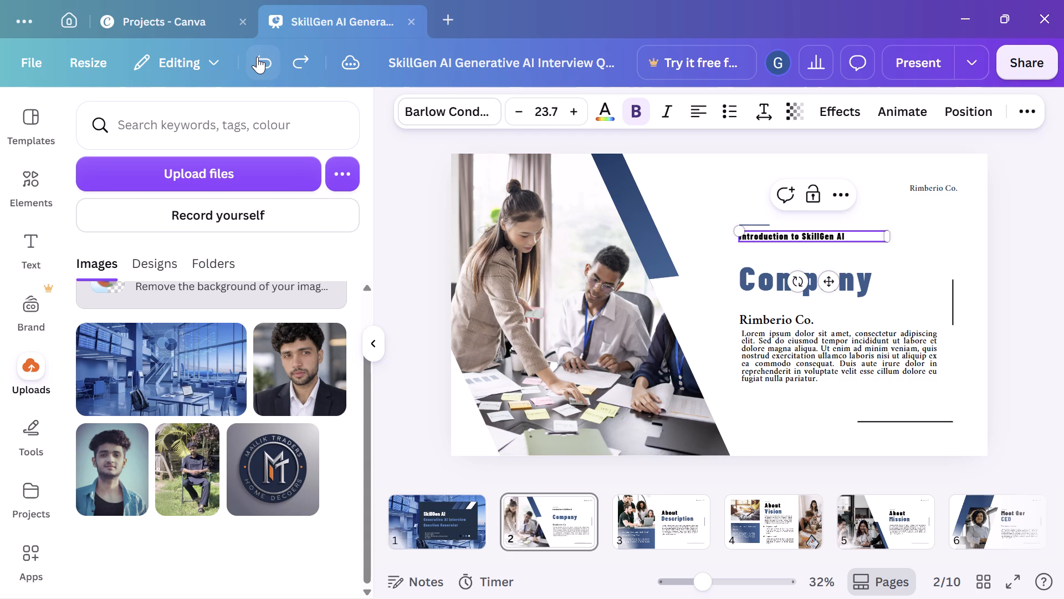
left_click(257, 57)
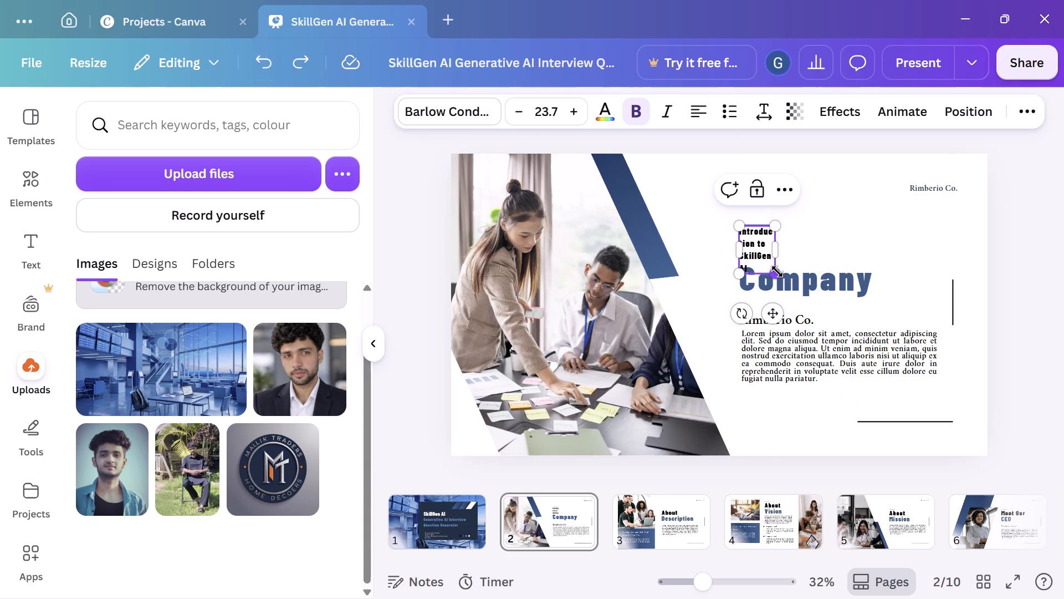
Enlarge the heading to size 77.5 and widen its box to about 781 so the text fits on two lines.
left_click_drag(776, 271, 887, 338)
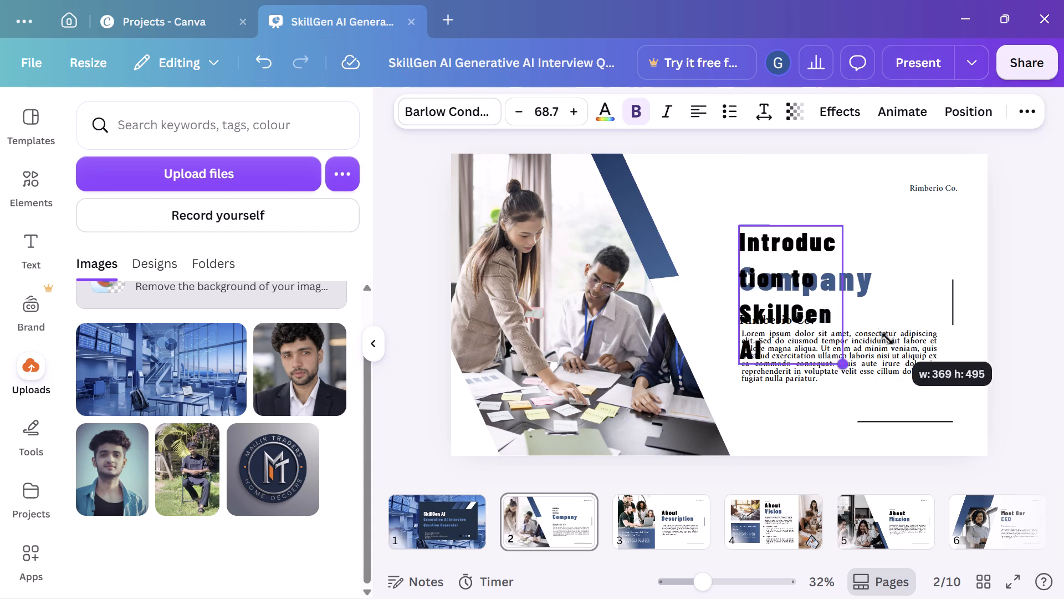
left_click_drag(887, 338, 889, 356)
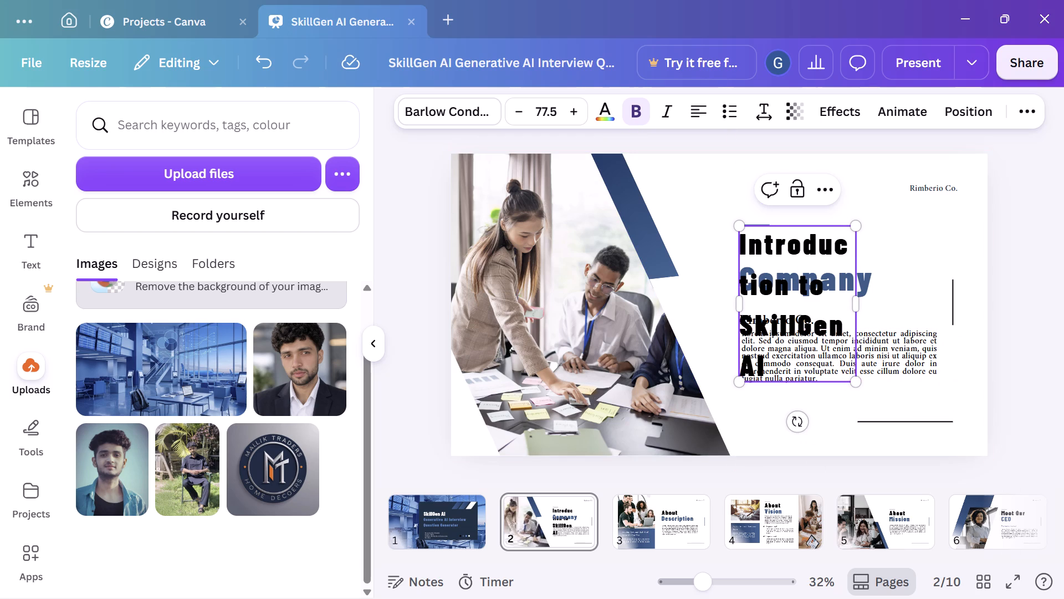
left_click_drag(803, 317, 730, 301)
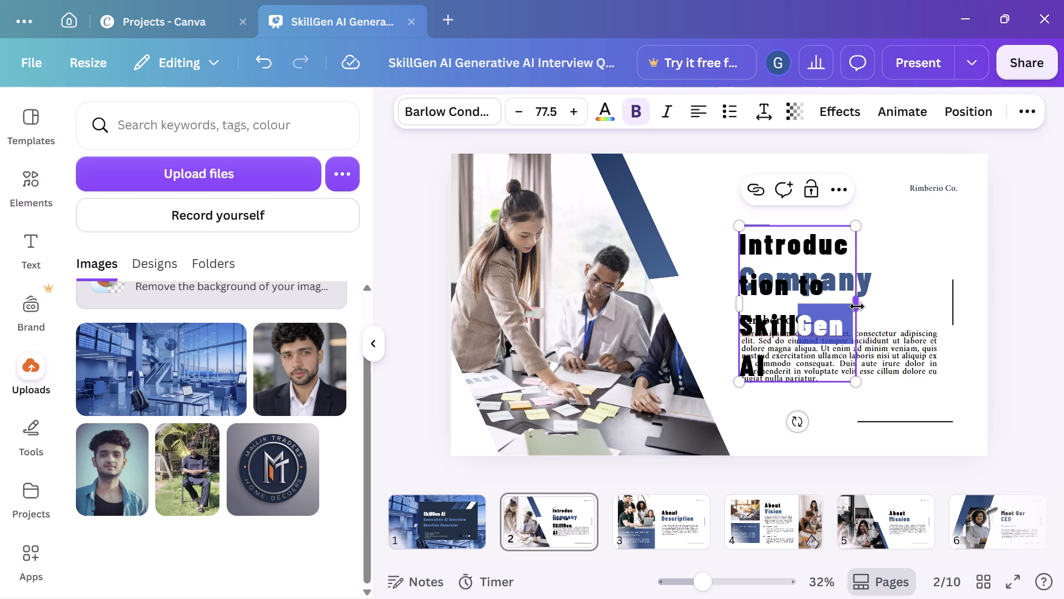
left_click_drag(857, 306, 957, 290)
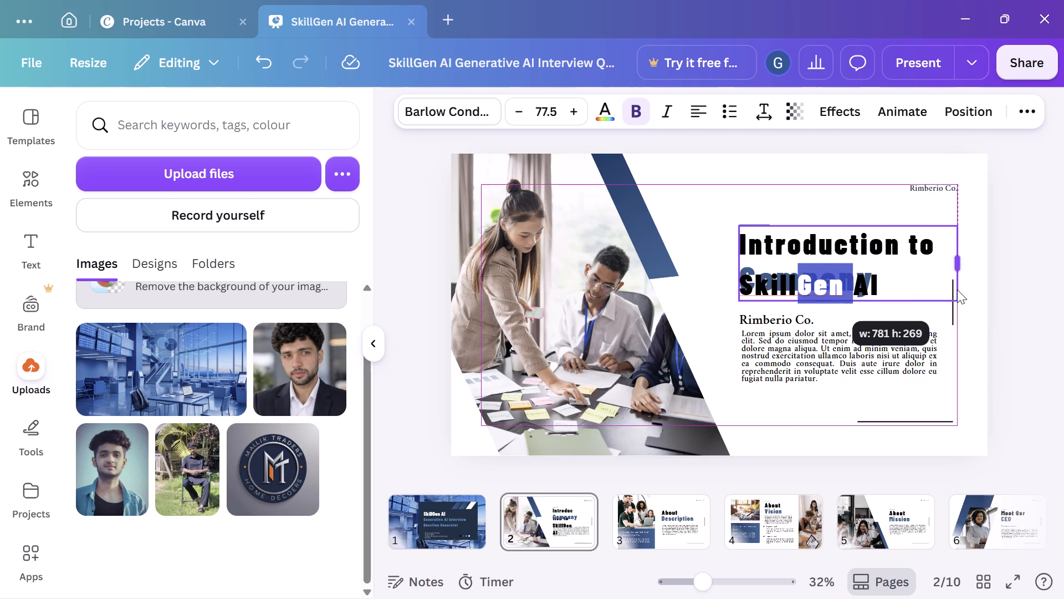
left_click_drag(957, 290, 963, 291)
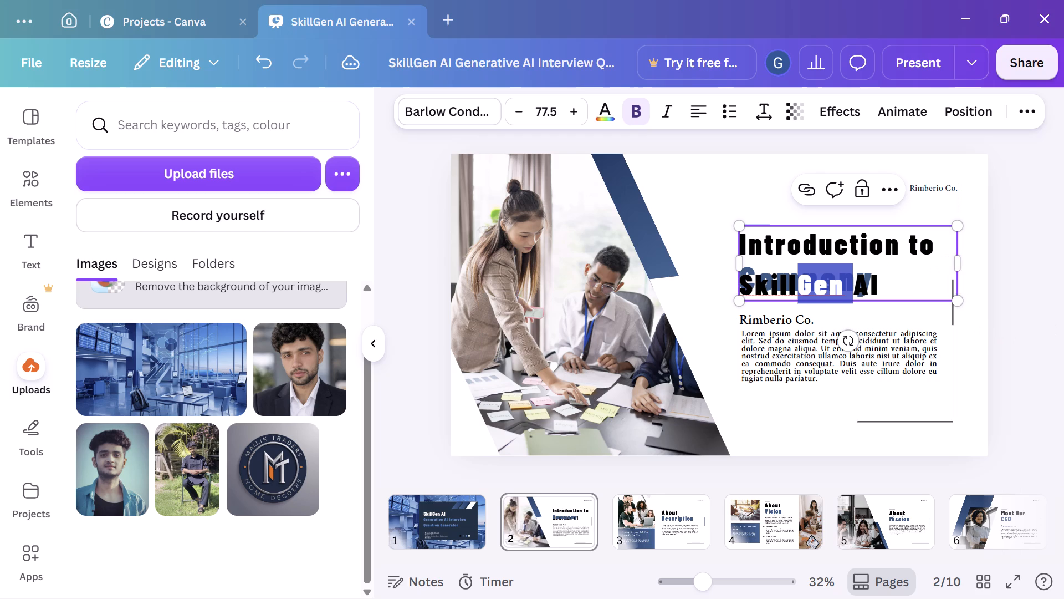
left_click_drag(887, 256, 863, 227)
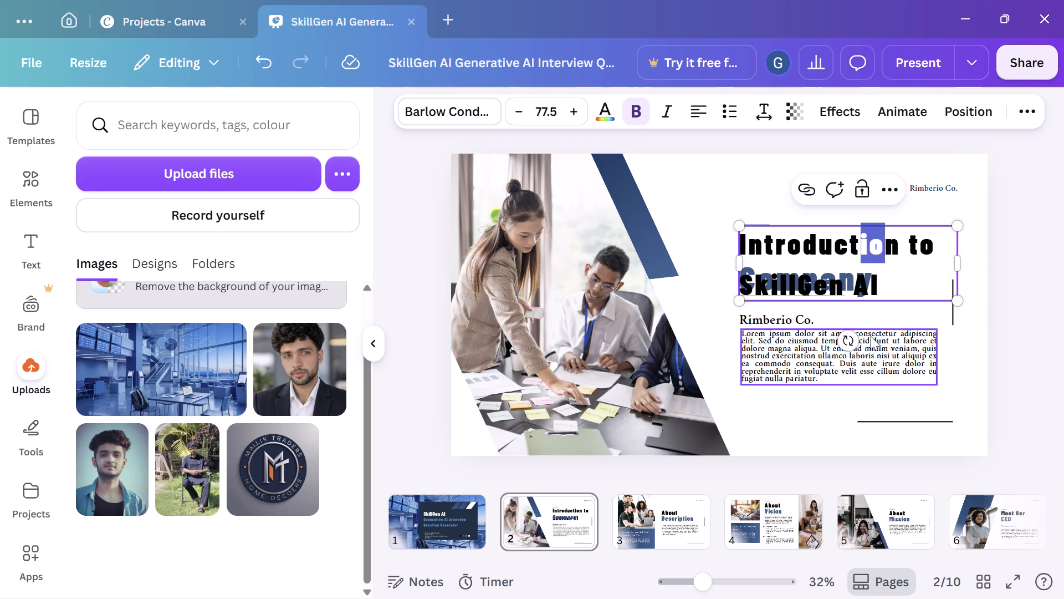
left_click(876, 257)
left_click(910, 270)
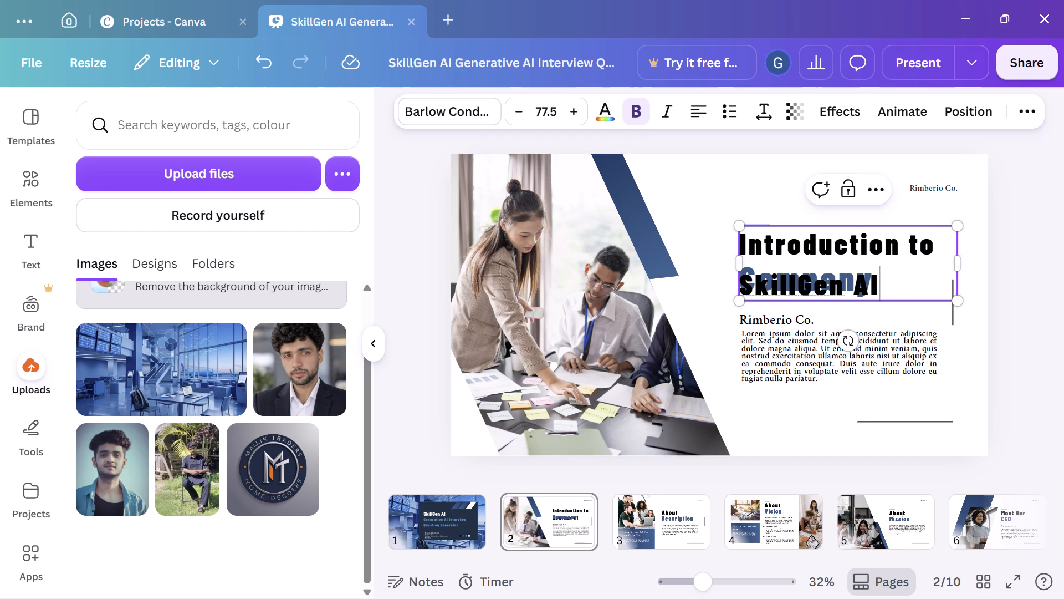
left_click_drag(910, 270, 902, 245)
right_click(902, 245)
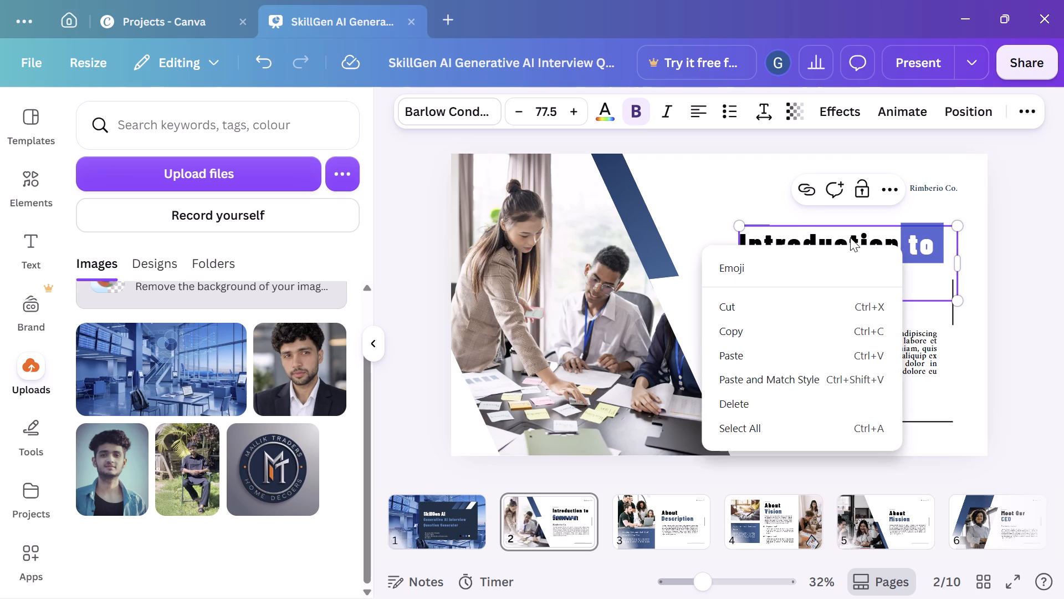
left_click(660, 221)
Delete the short blue decorative line above the heading on slide 2.
left_click(745, 232)
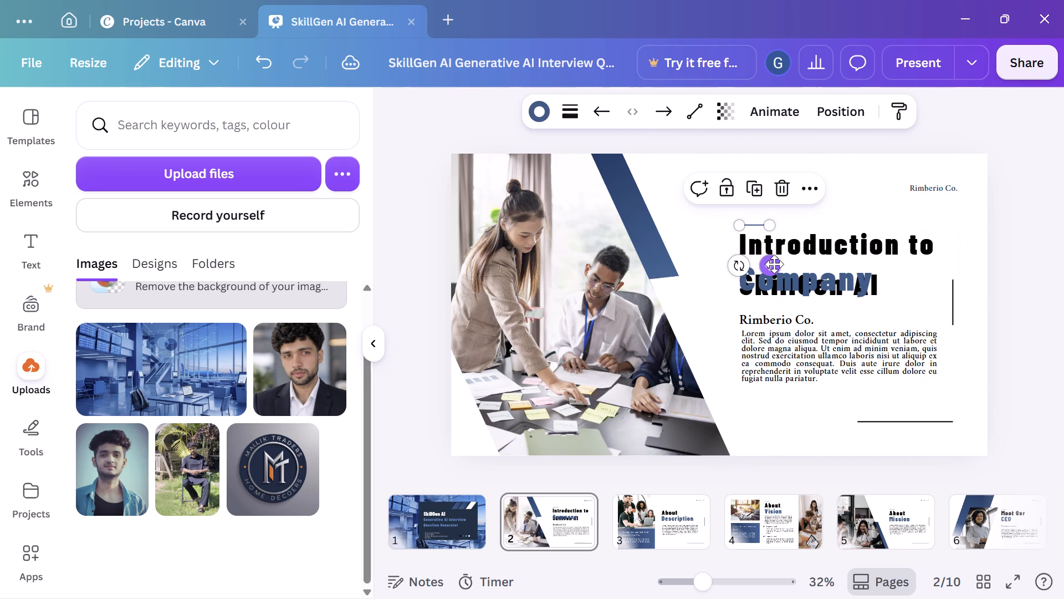
left_click_drag(774, 264, 756, 256)
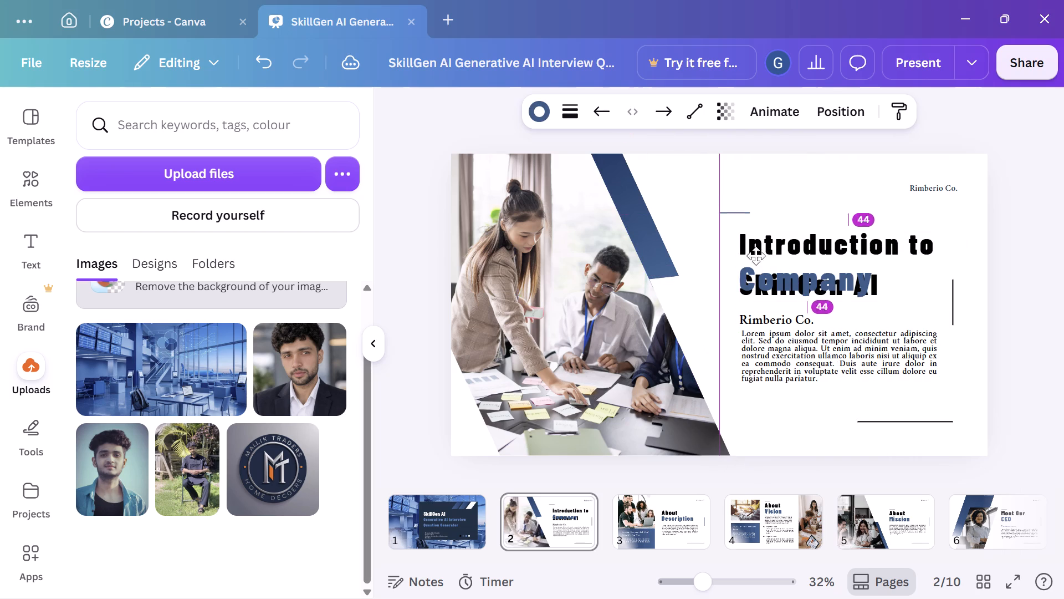
left_click_drag(756, 256, 763, 262)
left_click(768, 262)
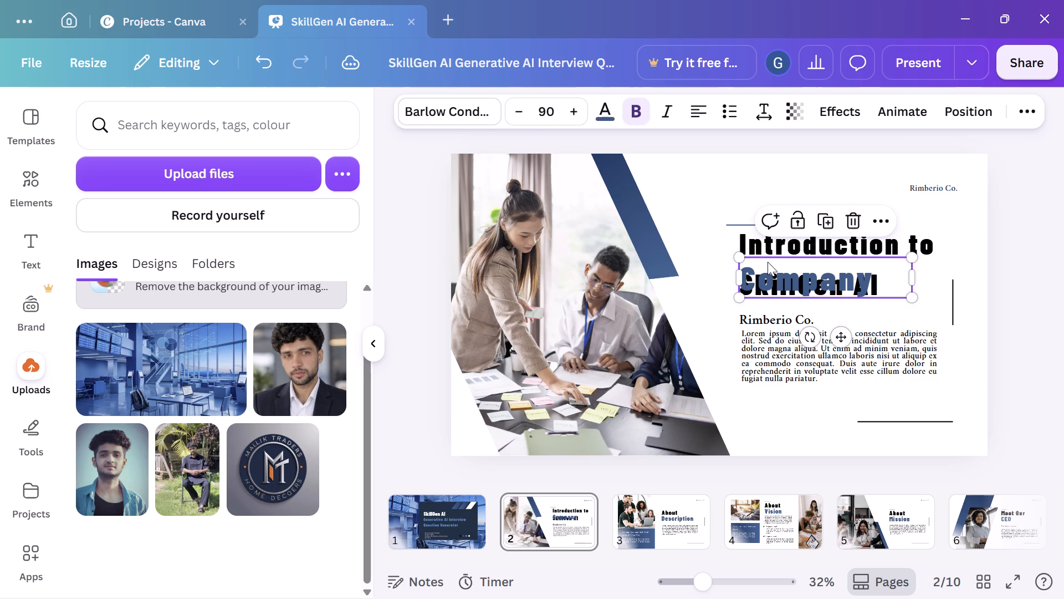
left_click(740, 222)
left_click(777, 190)
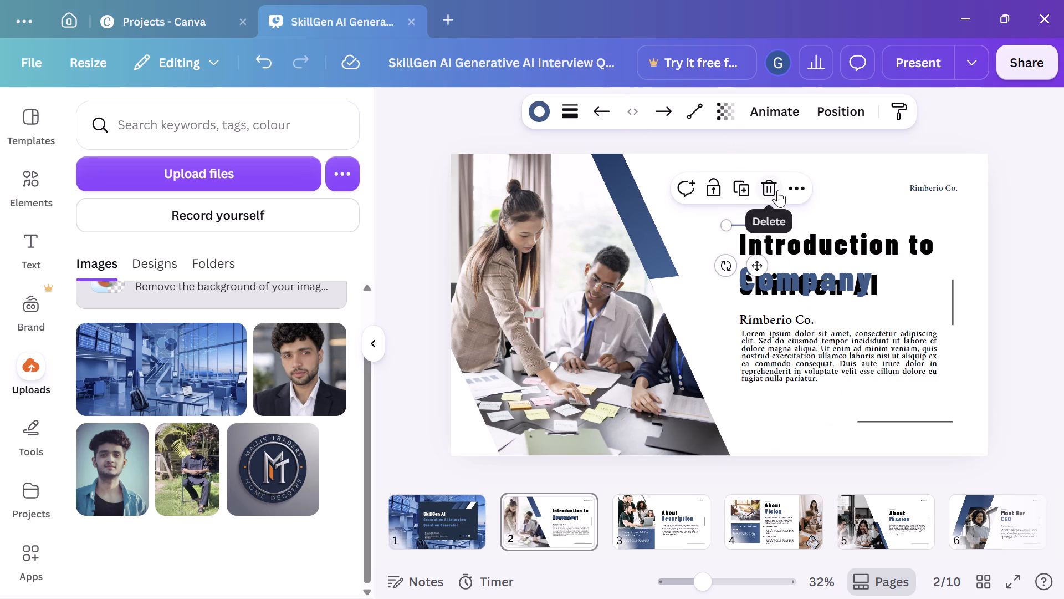
Move the Lorem ipsum paragraph down to the slide's lower right, over the horizontal line.
left_click_drag(803, 257, 801, 252)
left_click(801, 252)
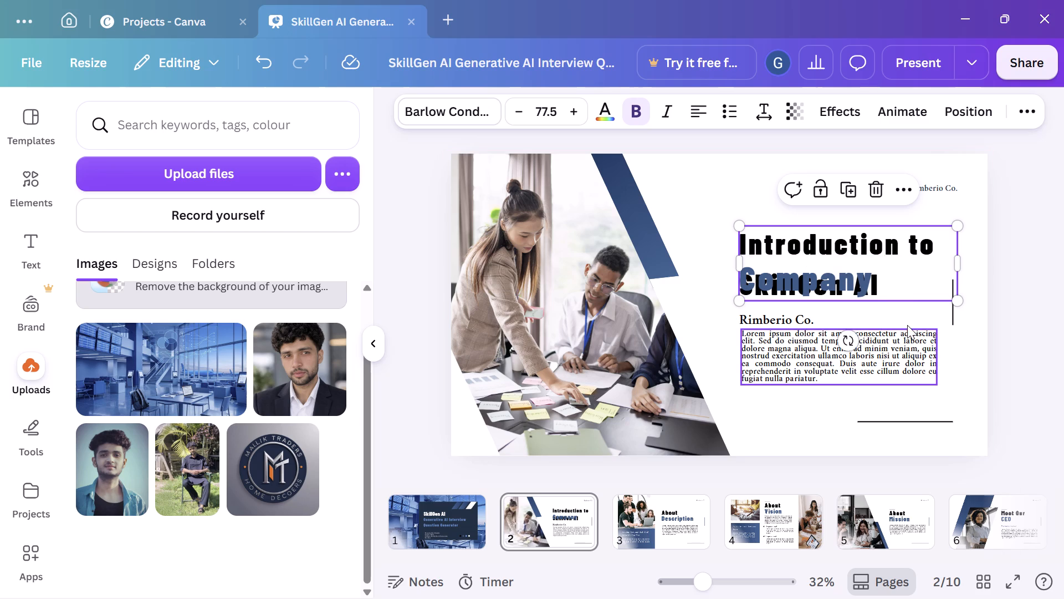
left_click_drag(892, 337, 888, 309)
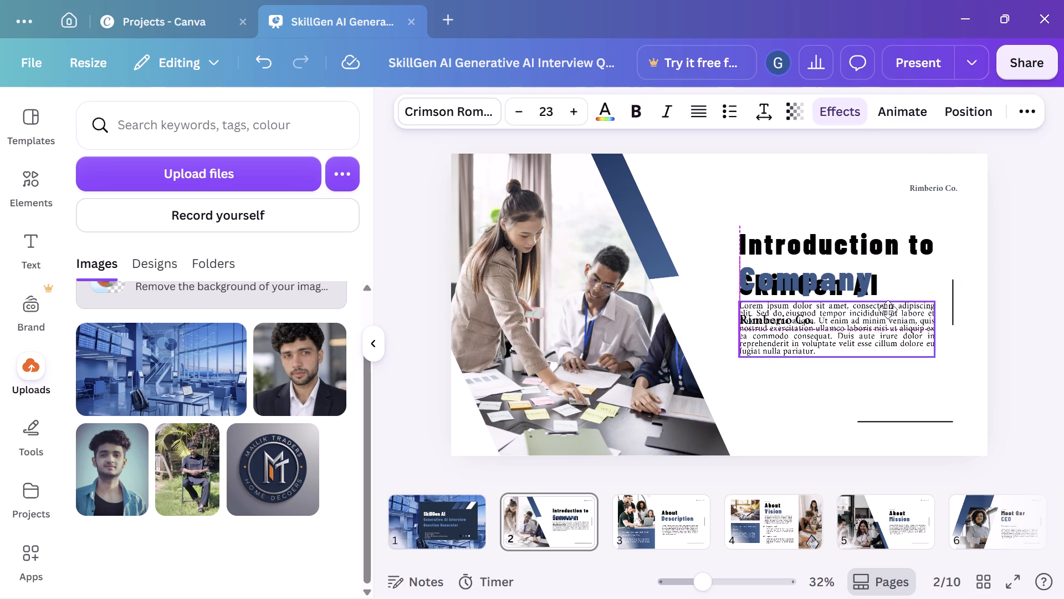
left_click_drag(888, 309, 913, 385)
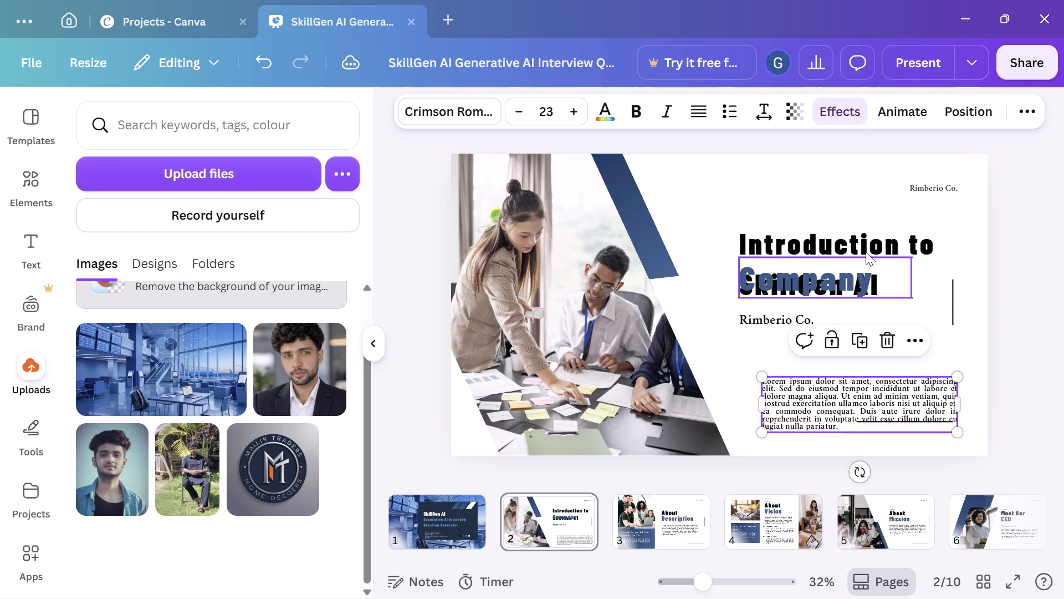
Move the "Introduction to SkillGen AI" heading up above the blue "Company" text, keeping their left edges aligned.
left_click(866, 251)
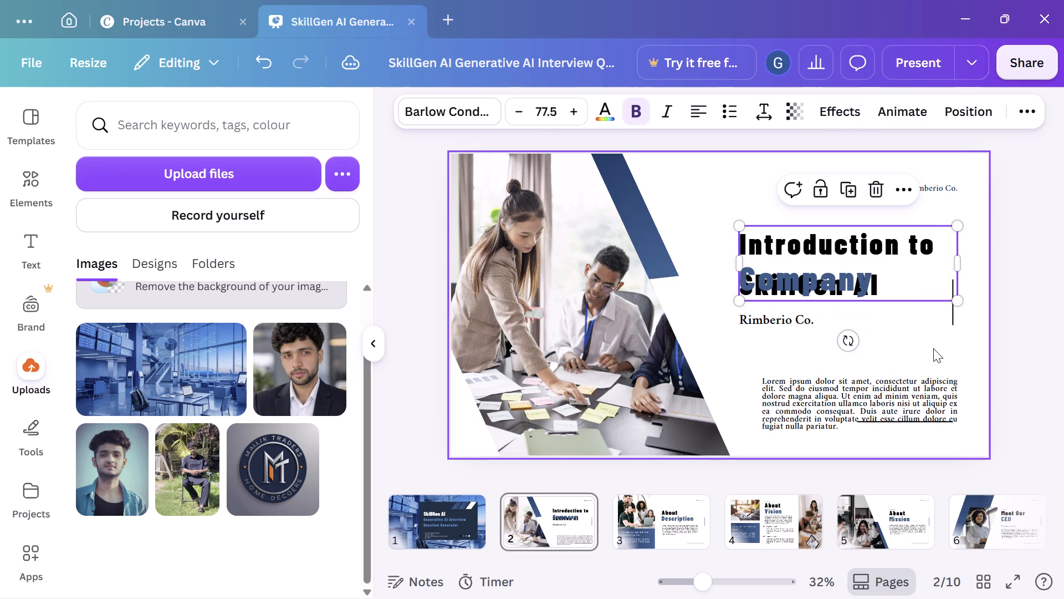
left_click_drag(928, 263, 893, 215)
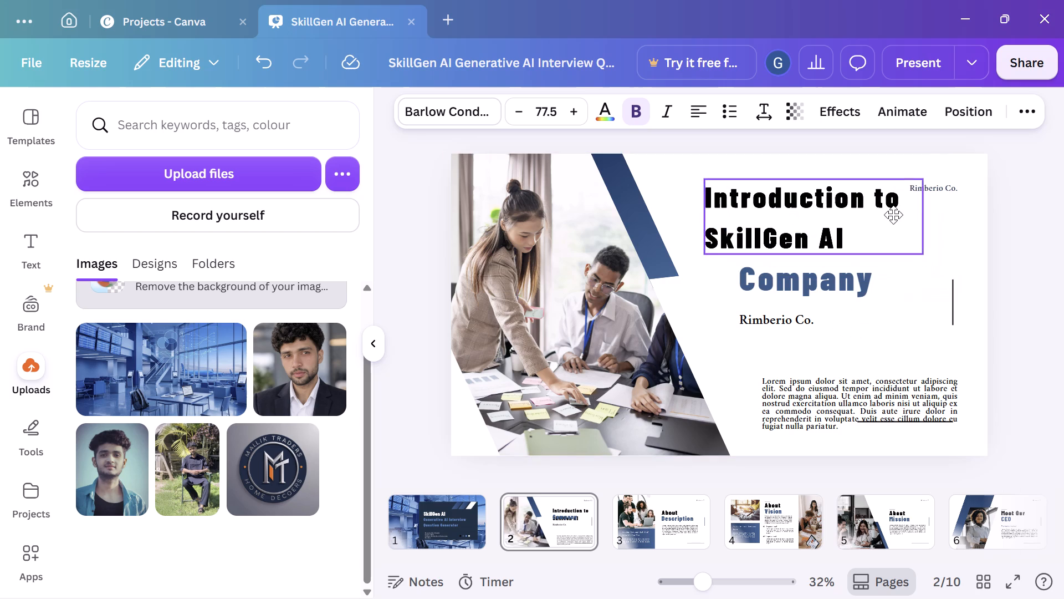
left_click_drag(893, 215, 914, 219)
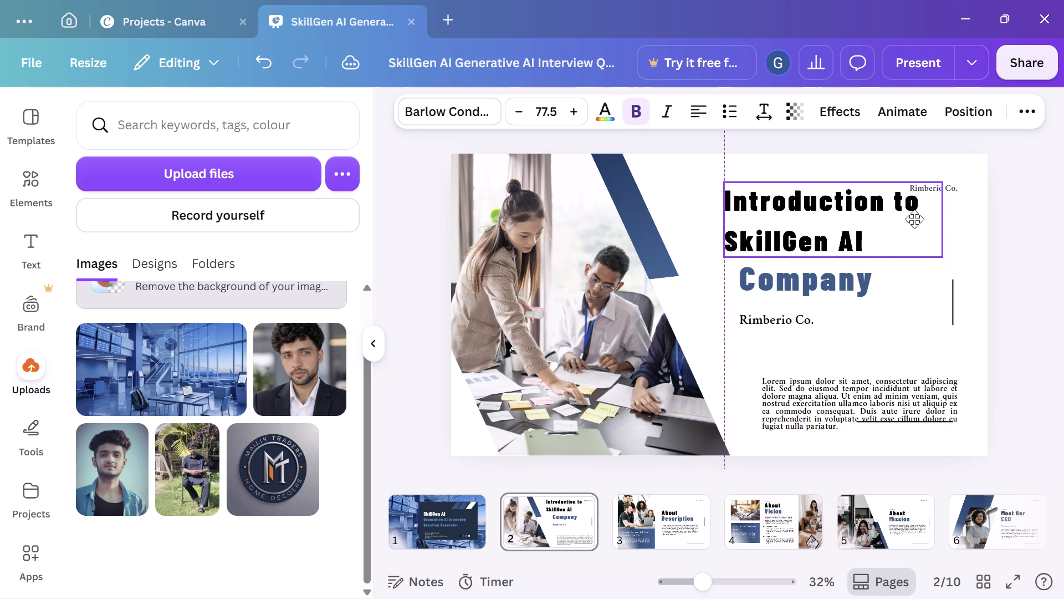
left_click_drag(914, 219, 926, 216)
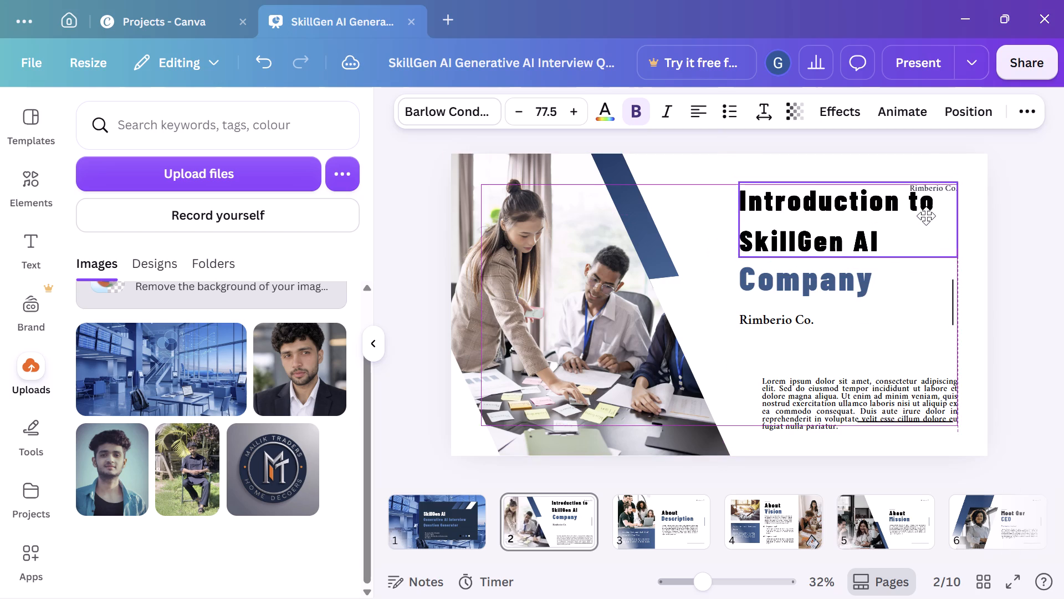
left_click_drag(926, 216, 927, 215)
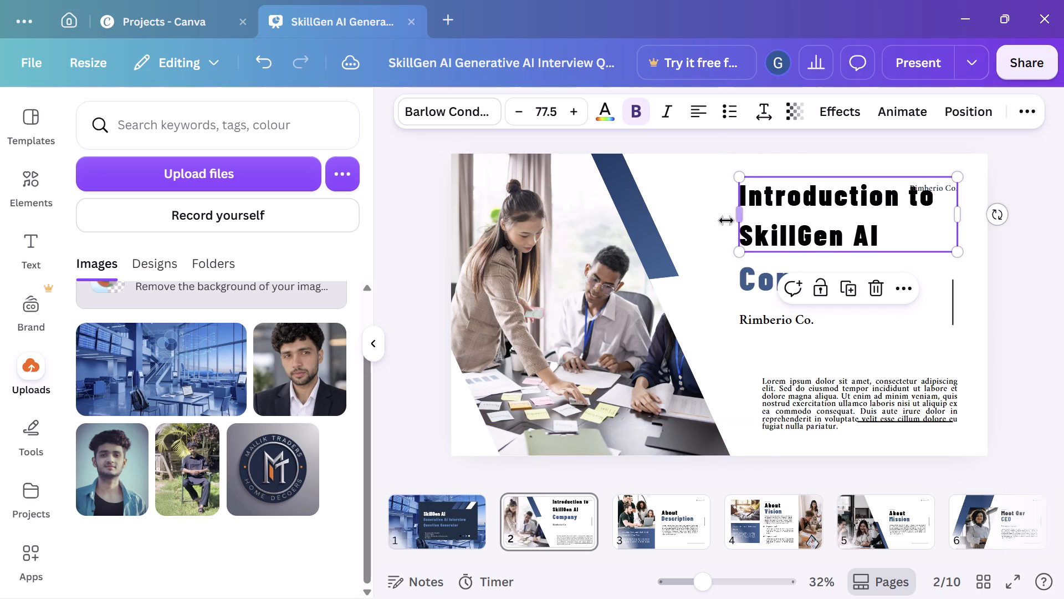
left_click(711, 212)
Delete the small "Rimberio Co." label in slide 2's upper-right corner.
left_click(949, 187)
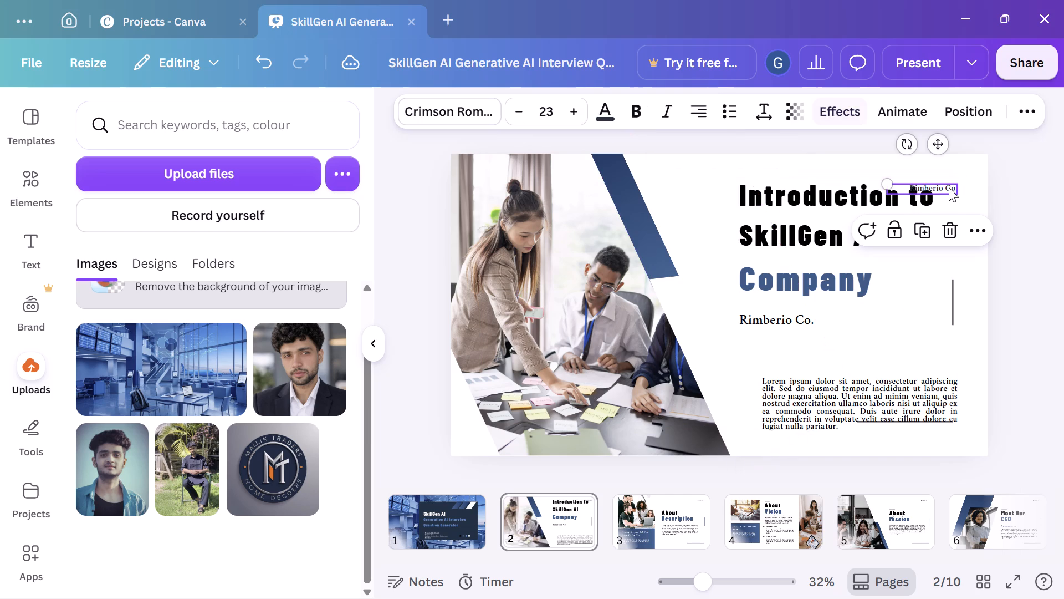
left_click(952, 232)
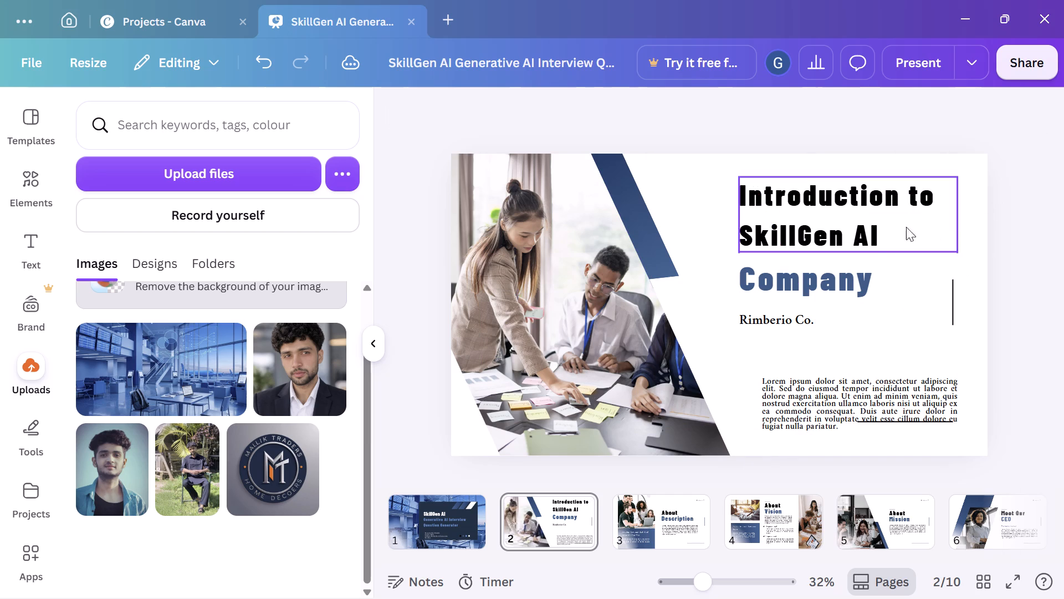
left_click(858, 269)
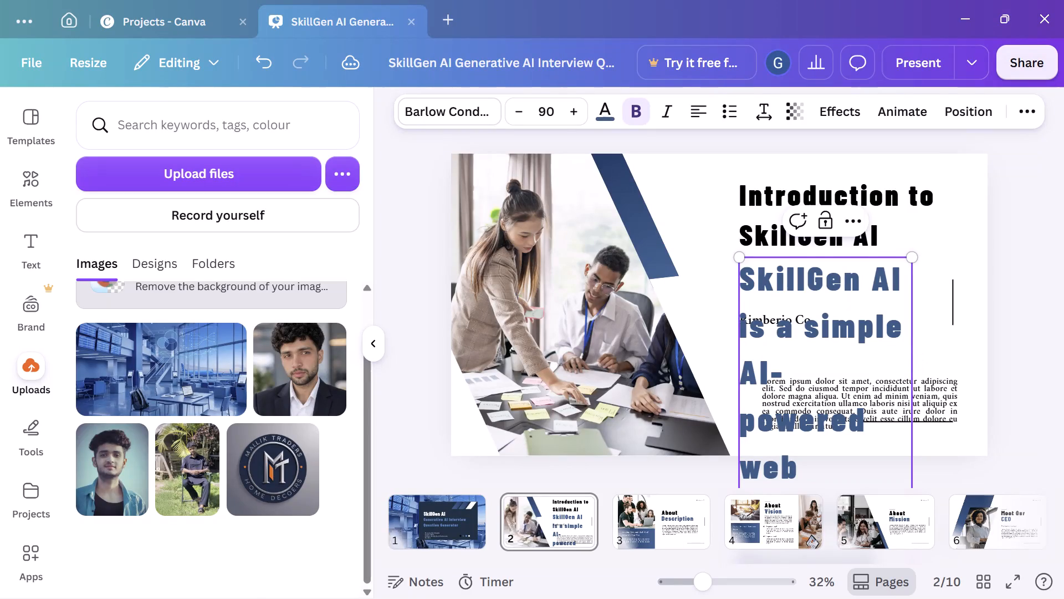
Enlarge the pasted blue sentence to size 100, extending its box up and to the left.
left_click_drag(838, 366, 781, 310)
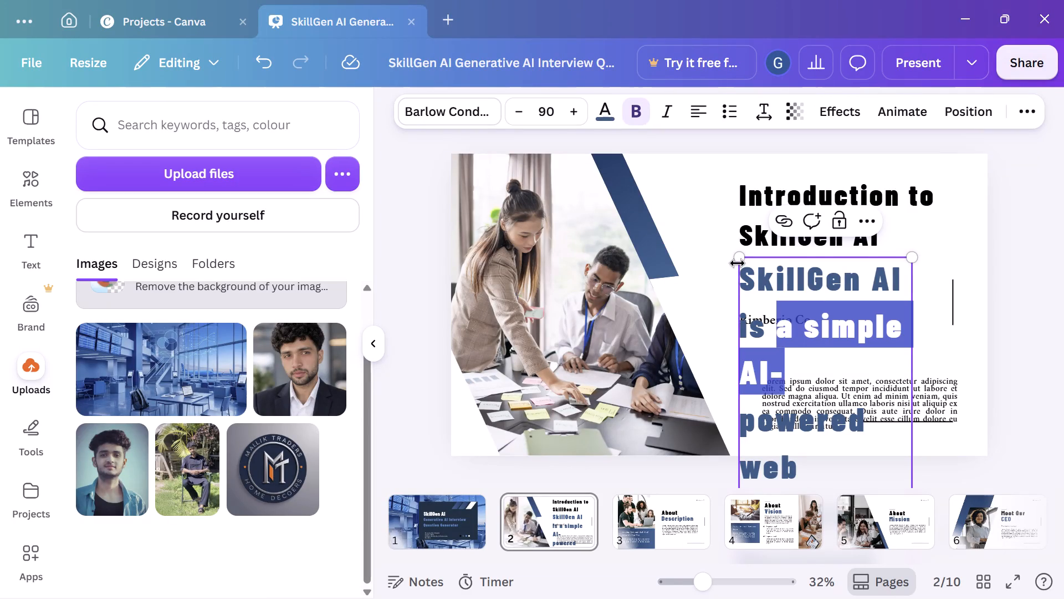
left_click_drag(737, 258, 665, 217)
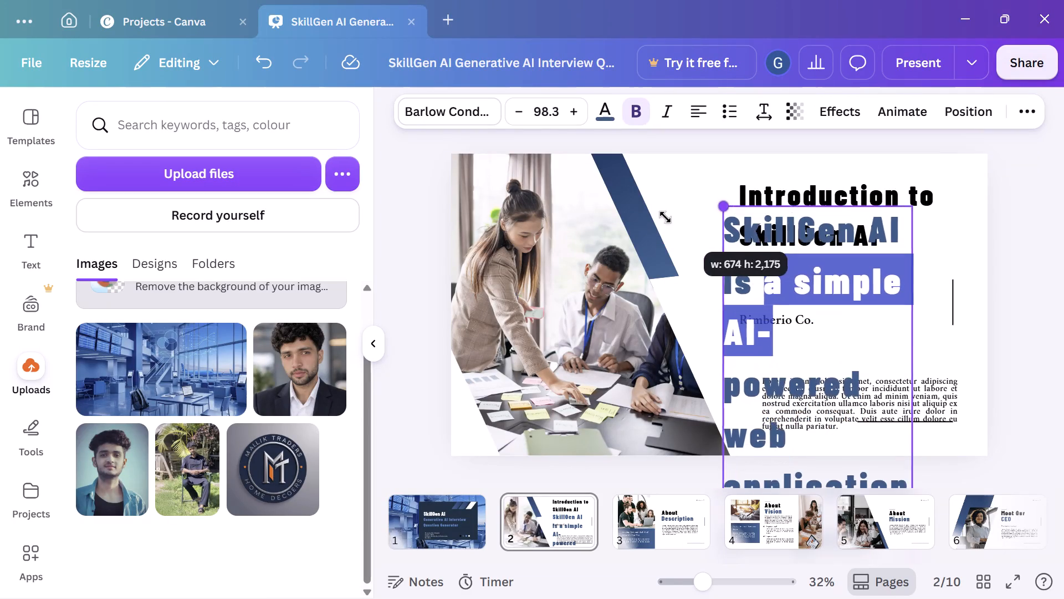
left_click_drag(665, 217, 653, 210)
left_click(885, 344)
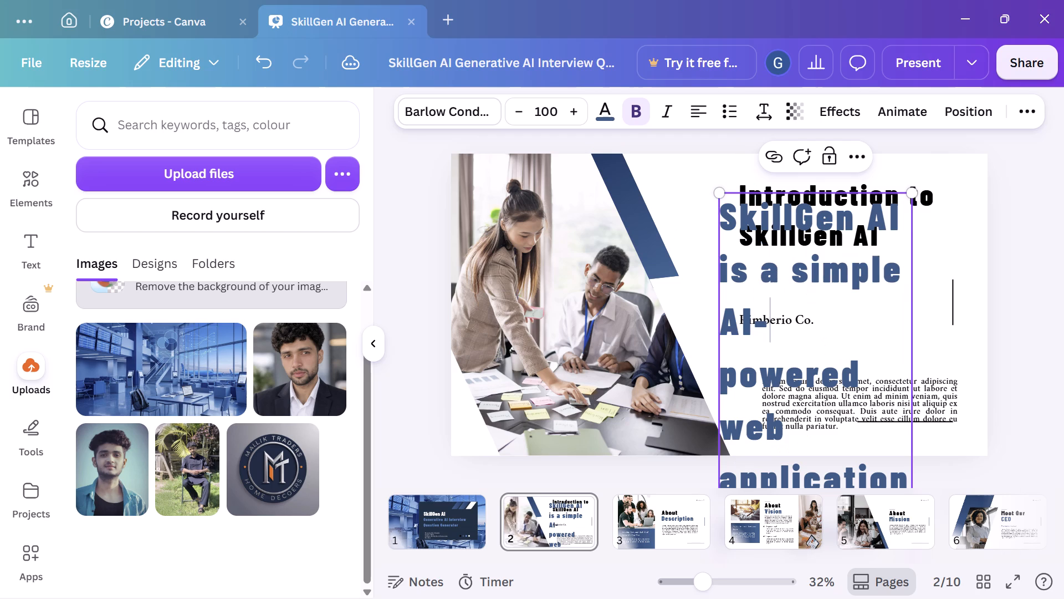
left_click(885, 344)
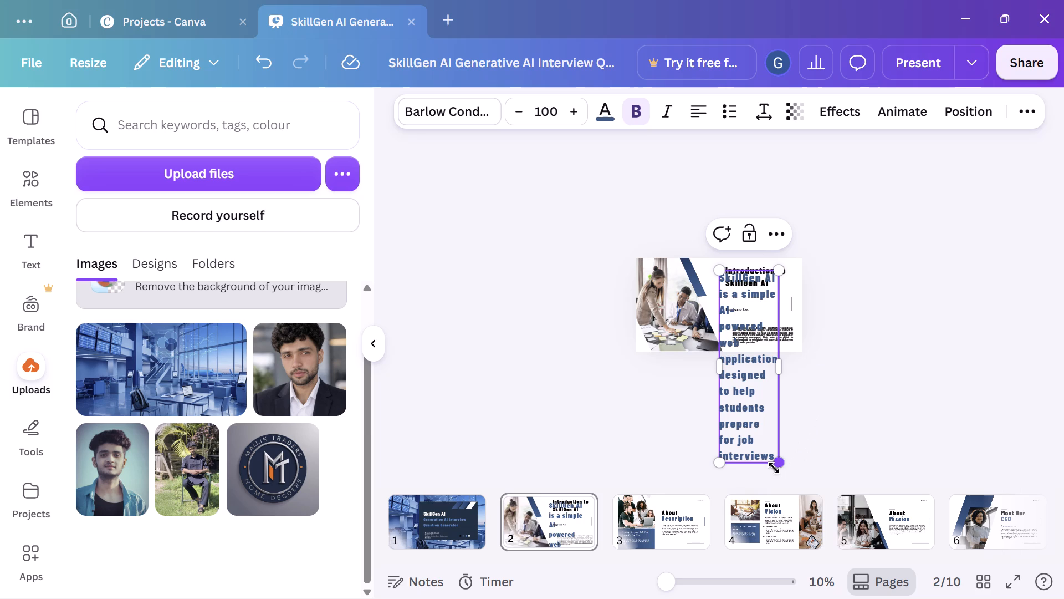
Shrink the pasted sentence to size 50 and widen its text box so it runs over four lines.
left_click_drag(774, 468, 719, 378)
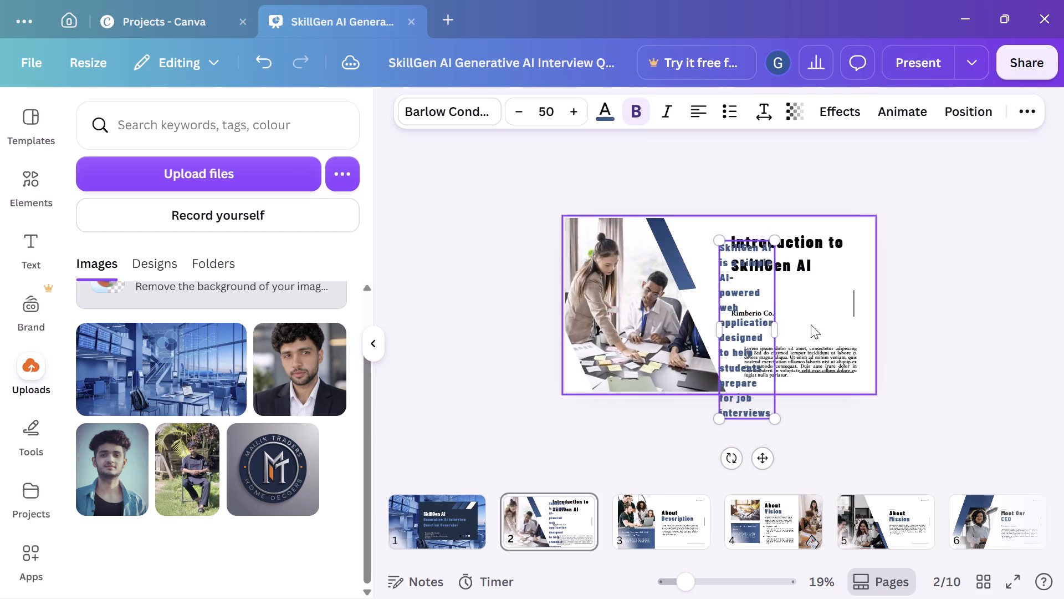
scroll(811, 324, "left", 1)
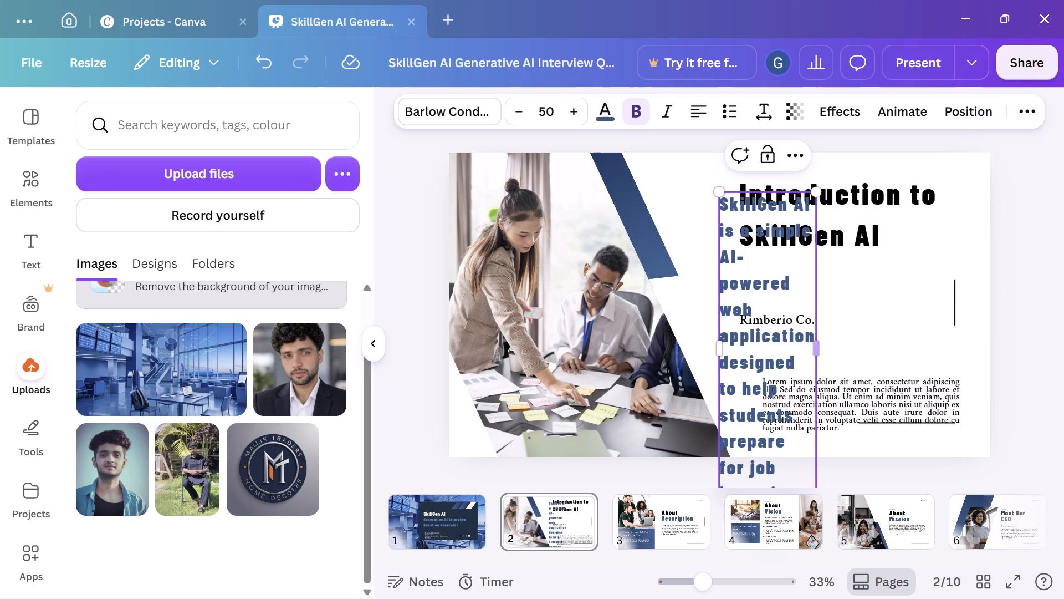
left_click_drag(819, 348, 959, 332)
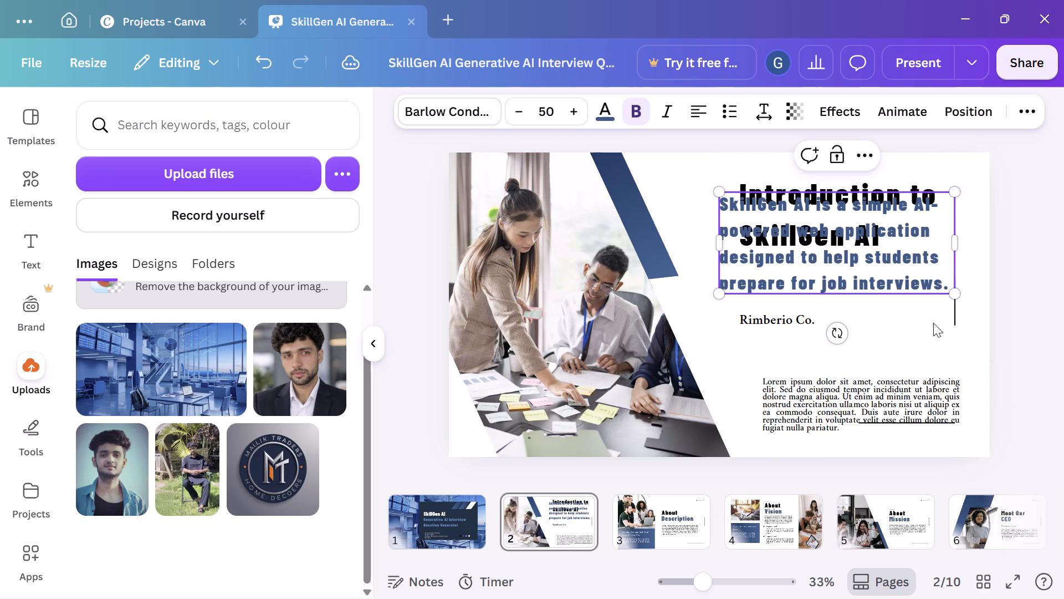
left_click_drag(809, 222, 810, 231)
left_click_drag(810, 231, 819, 261)
Enlarge the blue introduction sentence proportionally to size 69.6.
left_click(662, 231)
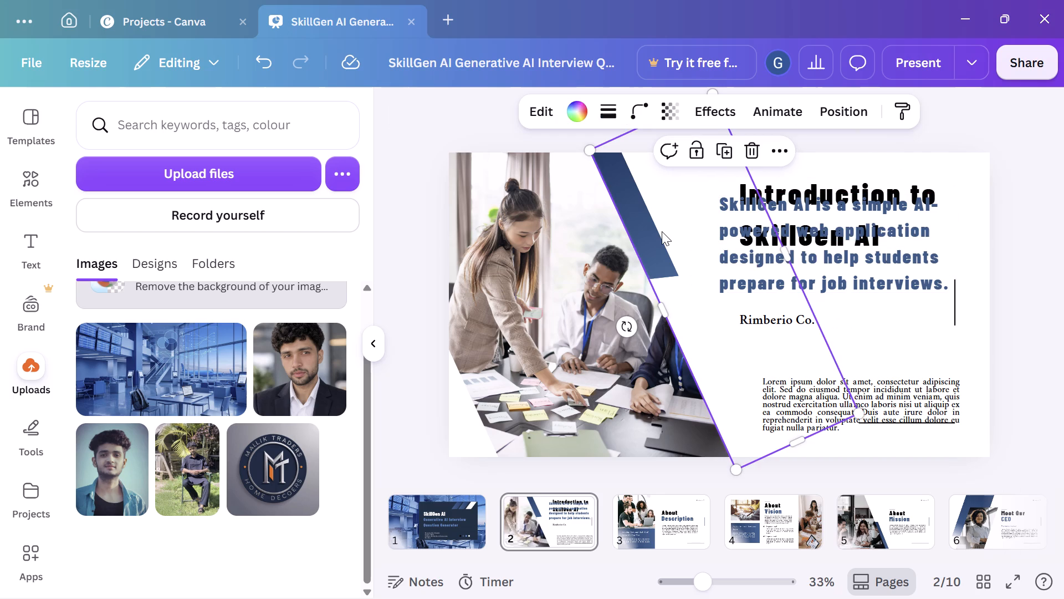
left_click(576, 255)
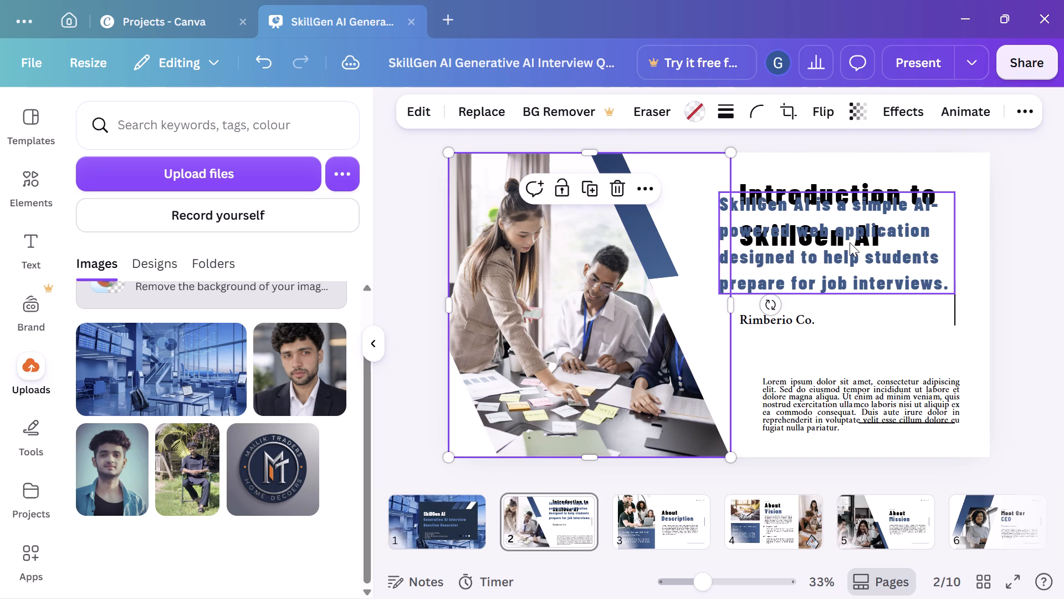
left_click(850, 242)
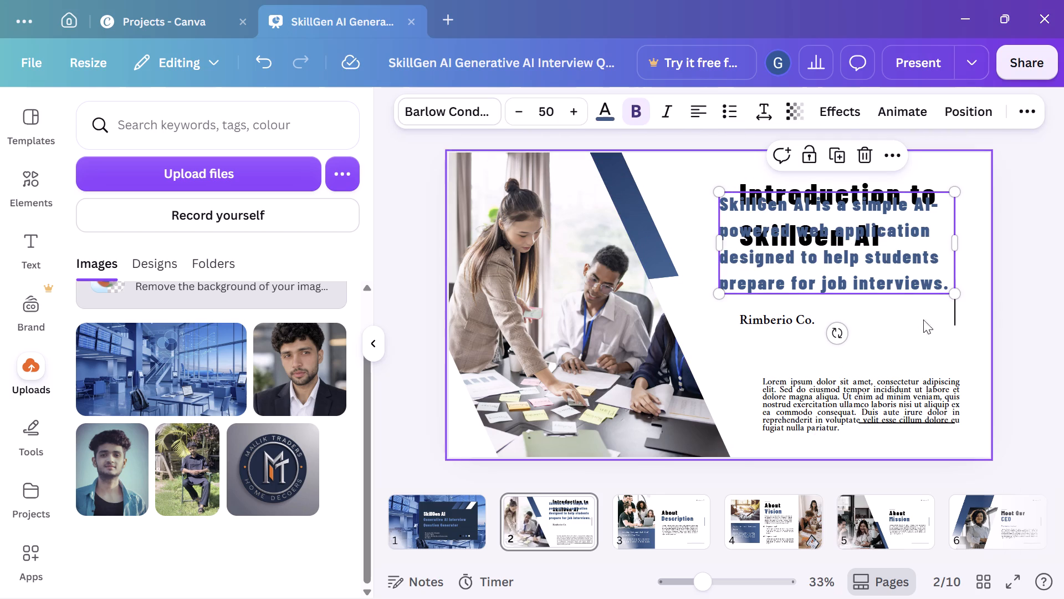
left_click_drag(957, 296, 984, 309)
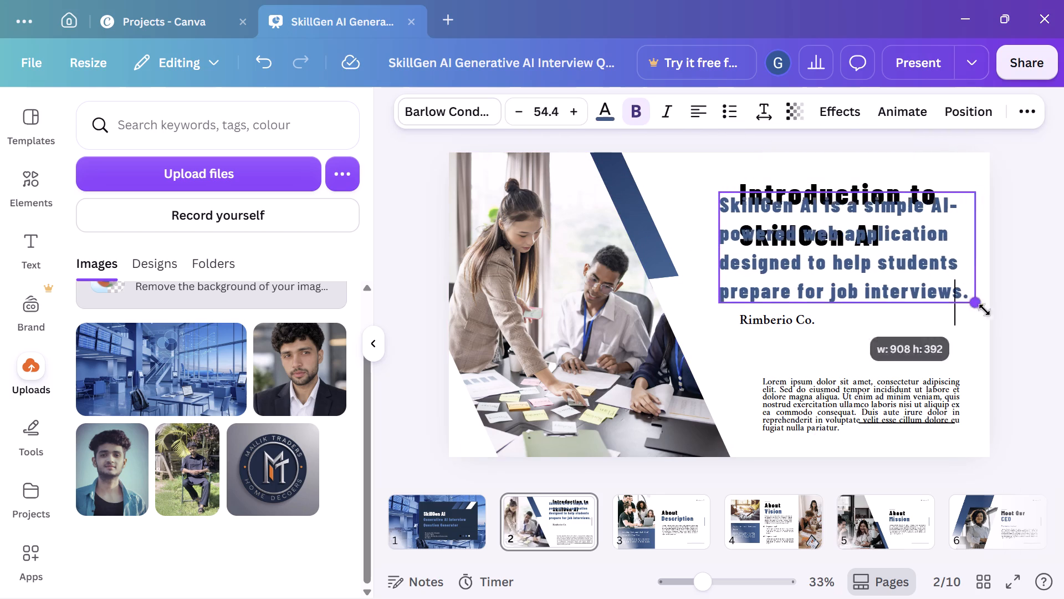
left_click_drag(984, 309, 1051, 332)
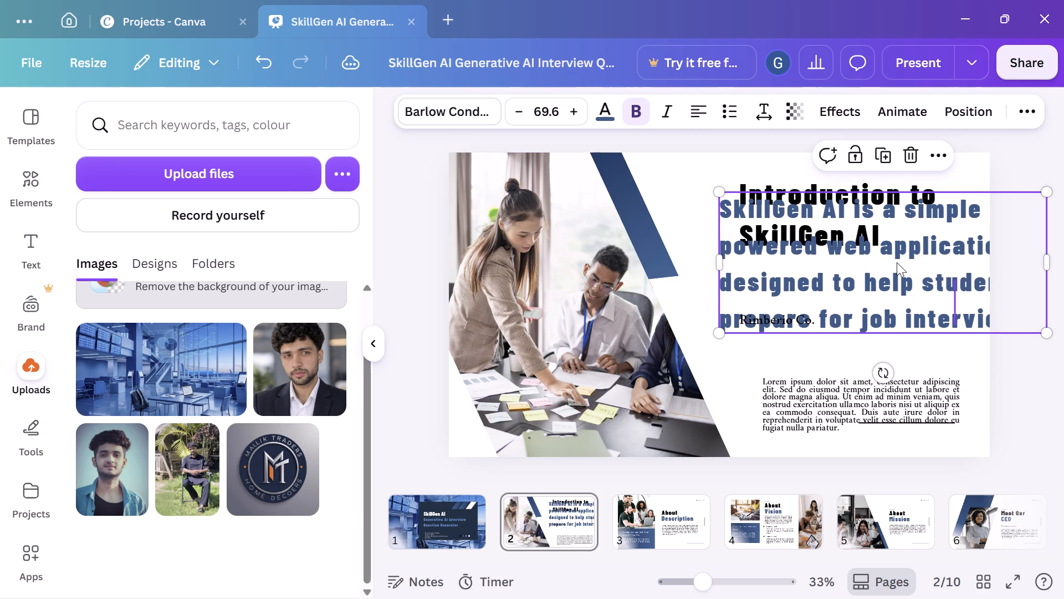
Move the blue introduction sentence left over the photo and shrink it proportionally to size 45.5.
left_click_drag(897, 262, 784, 278)
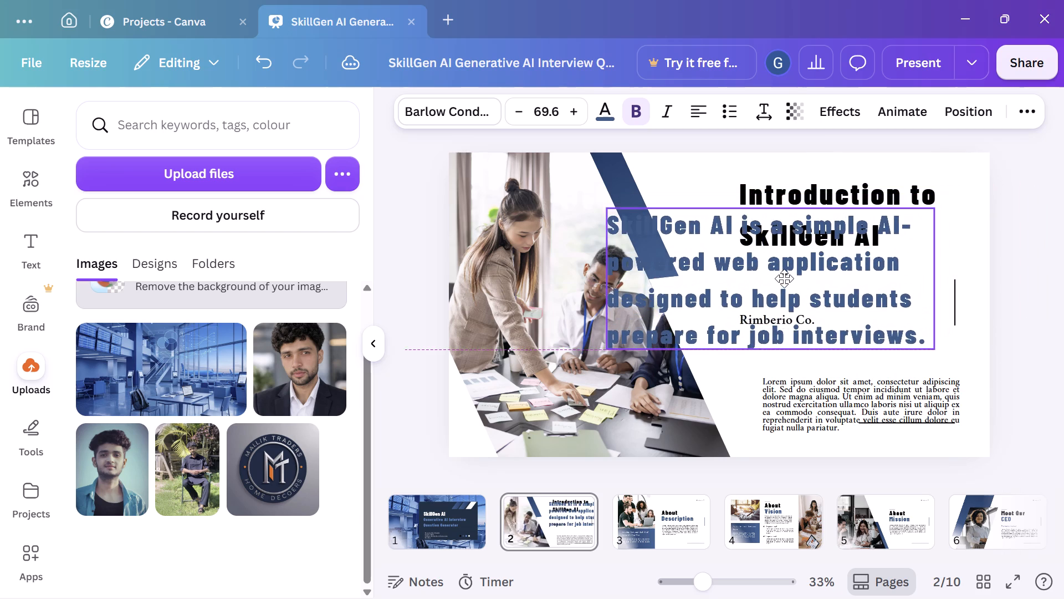
left_click_drag(784, 278, 807, 279)
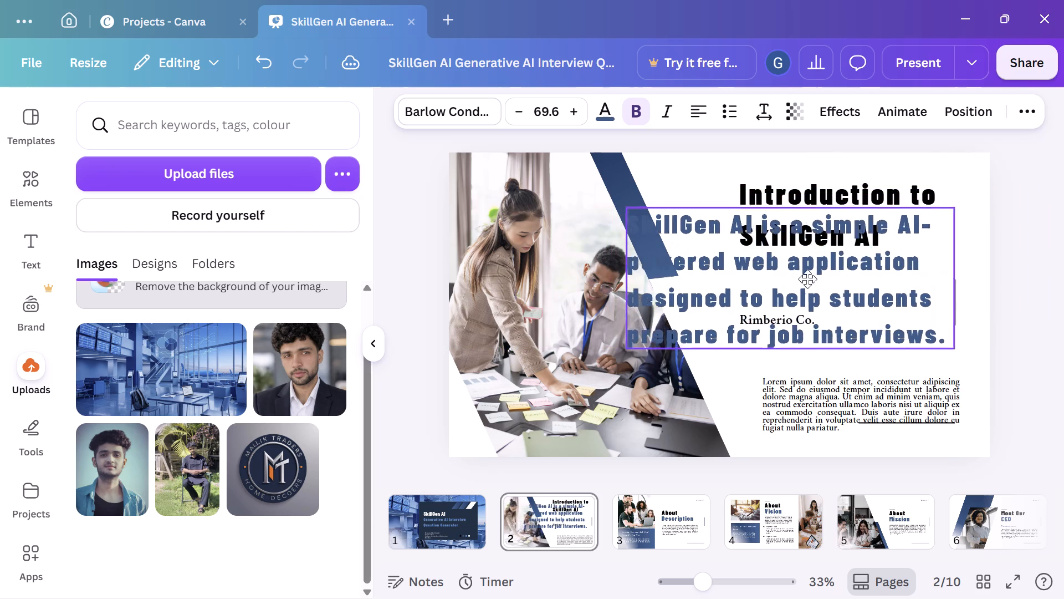
left_click_drag(807, 279, 909, 314)
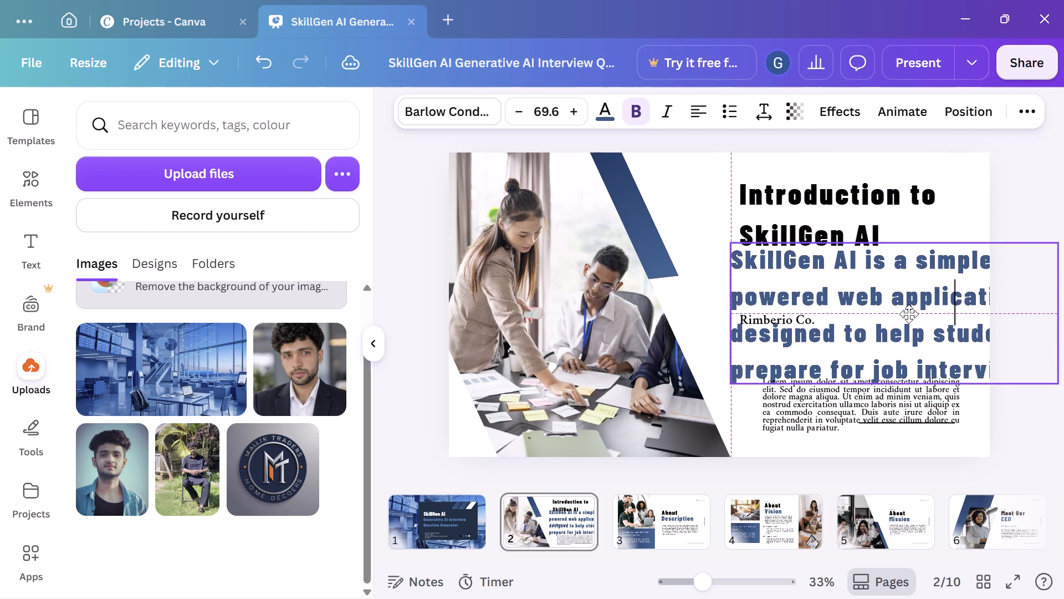
left_click_drag(909, 314, 774, 278)
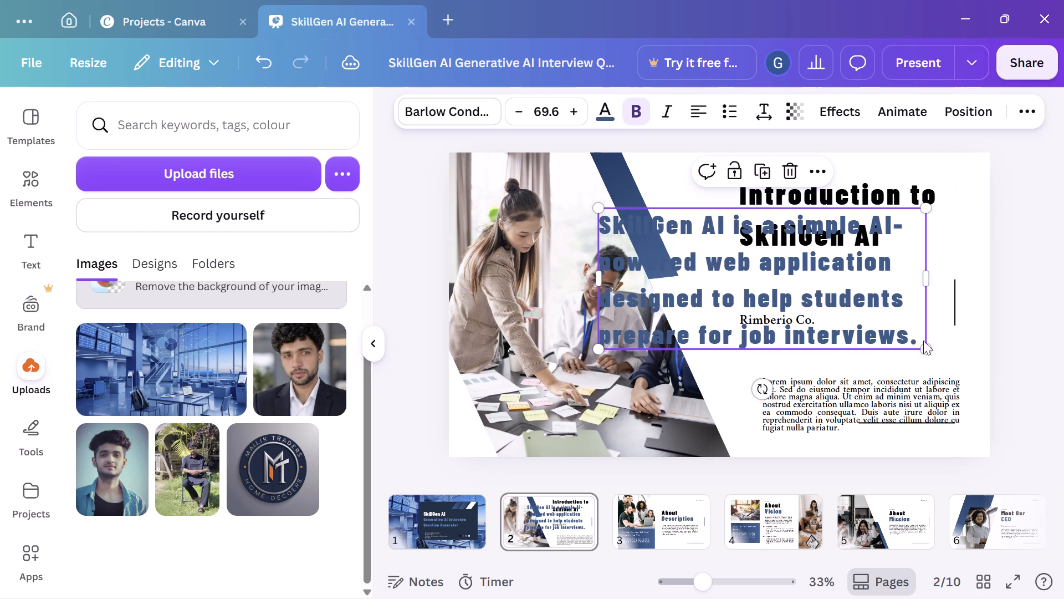
left_click_drag(927, 351, 925, 351)
left_click_drag(925, 351, 820, 286)
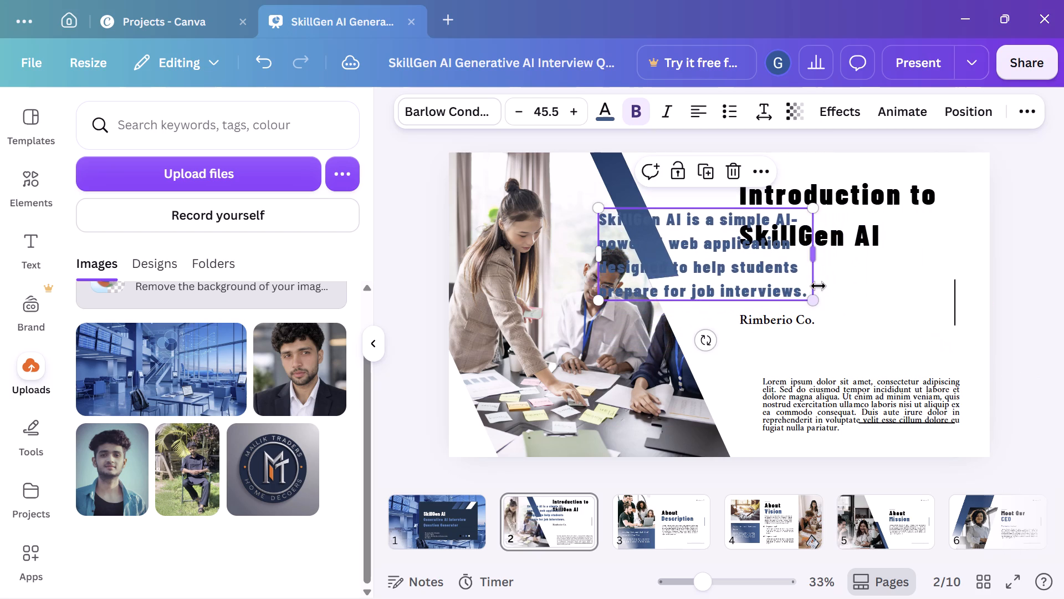
Move the blue sentence into the white area below the slide 2 heading and shrink it proportionally to size 29.9.
scroll(705, 258, "down", 1)
left_click_drag(705, 258, 739, 270)
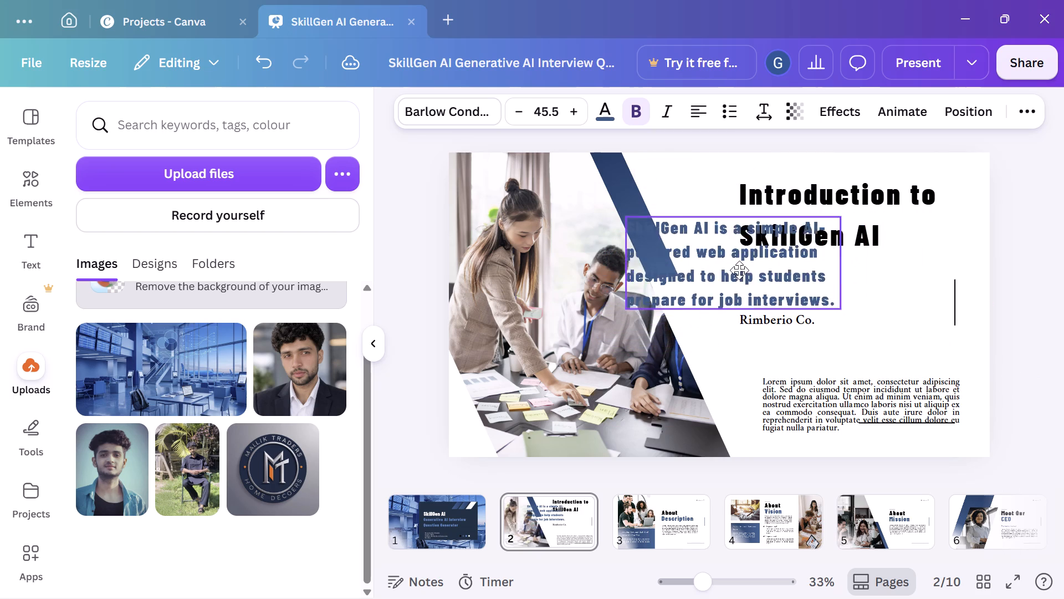
left_click_drag(739, 270, 835, 296)
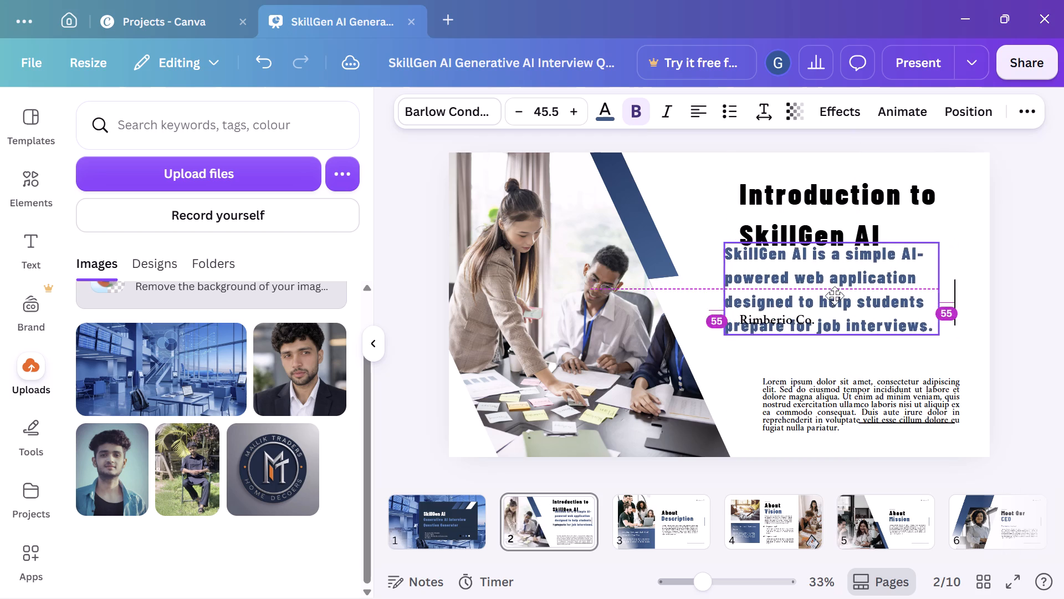
left_click_drag(835, 296, 845, 296)
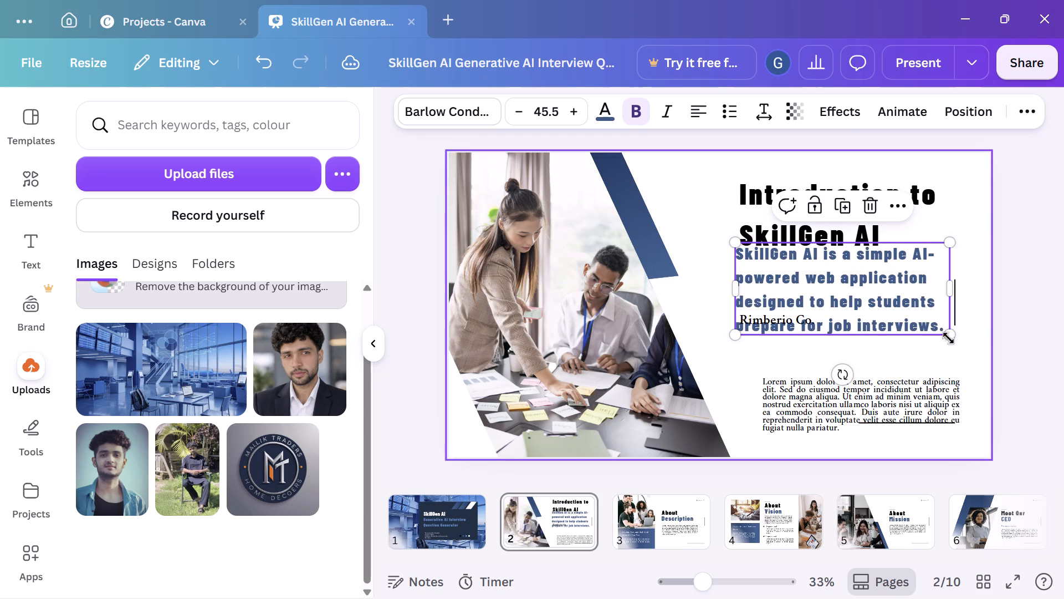
left_click_drag(950, 336, 938, 330)
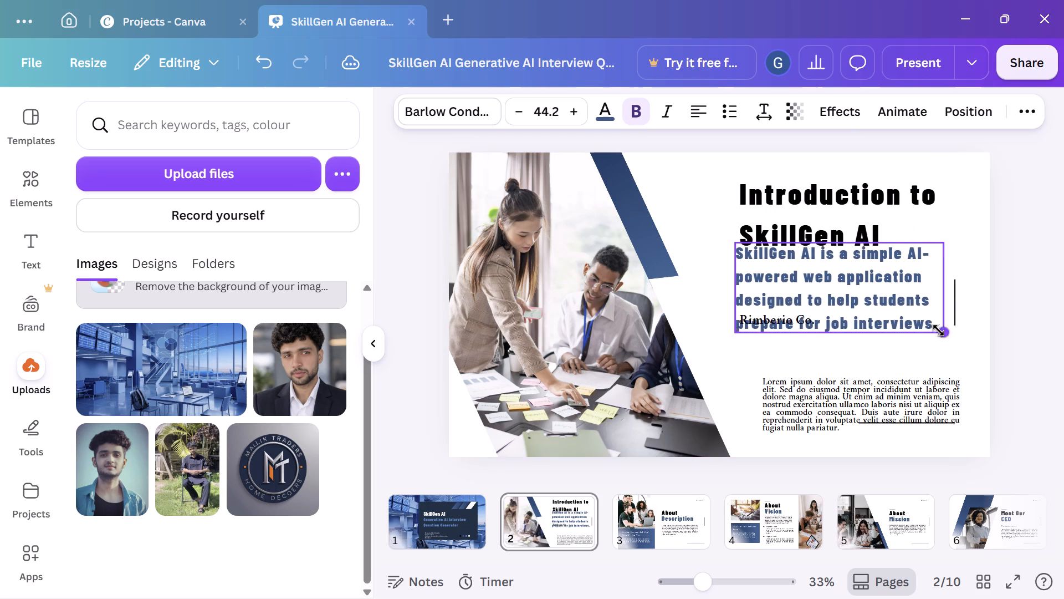
left_click_drag(938, 330, 883, 290)
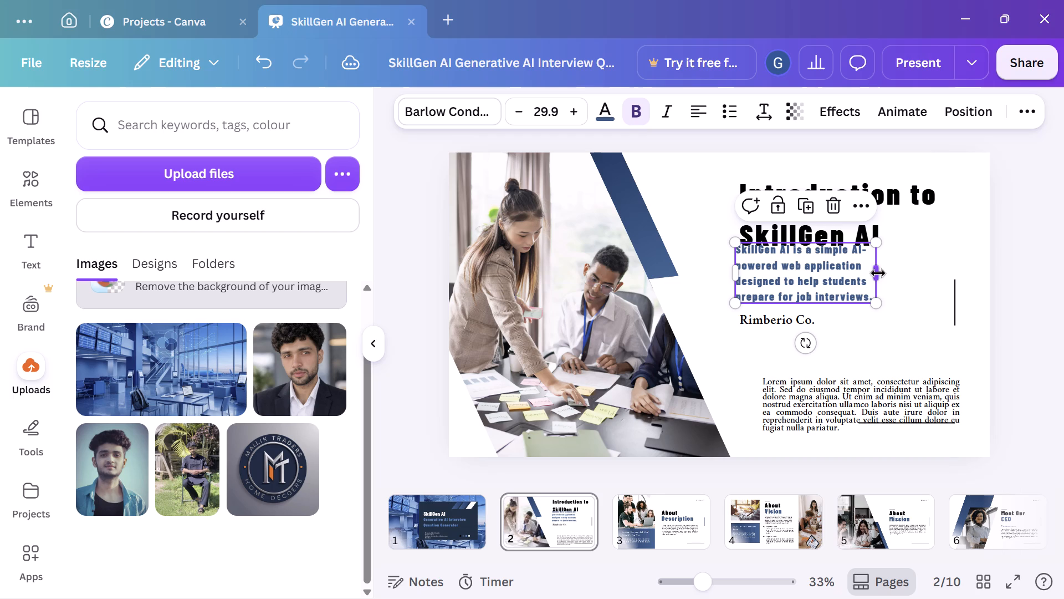
Widen the blue sentence's text box to run over three lines and place it just below the heading, aligned with its left edge.
left_click_drag(879, 273, 950, 271)
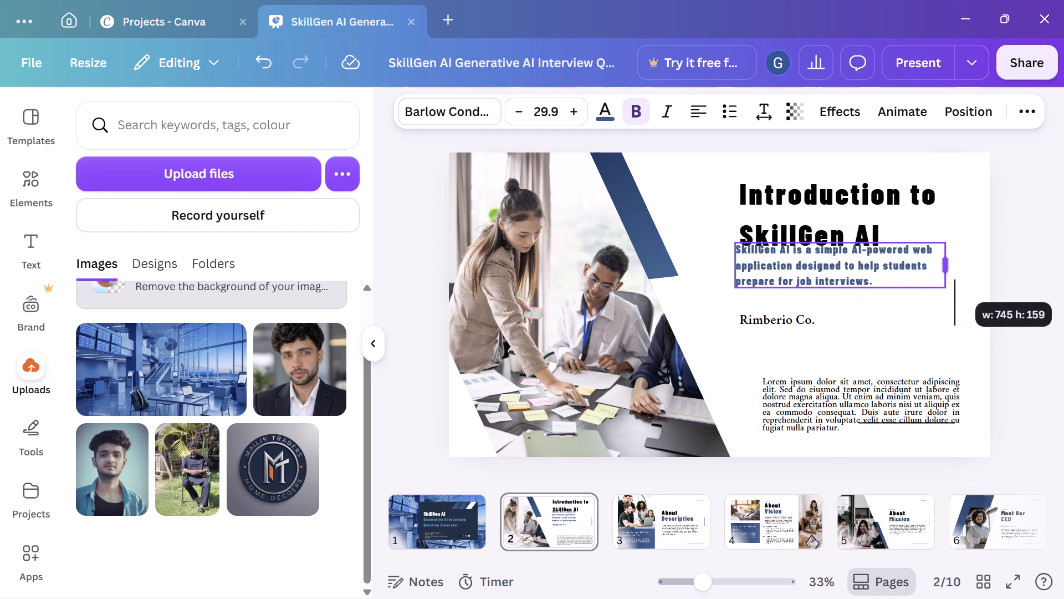
left_click_drag(950, 271, 960, 272)
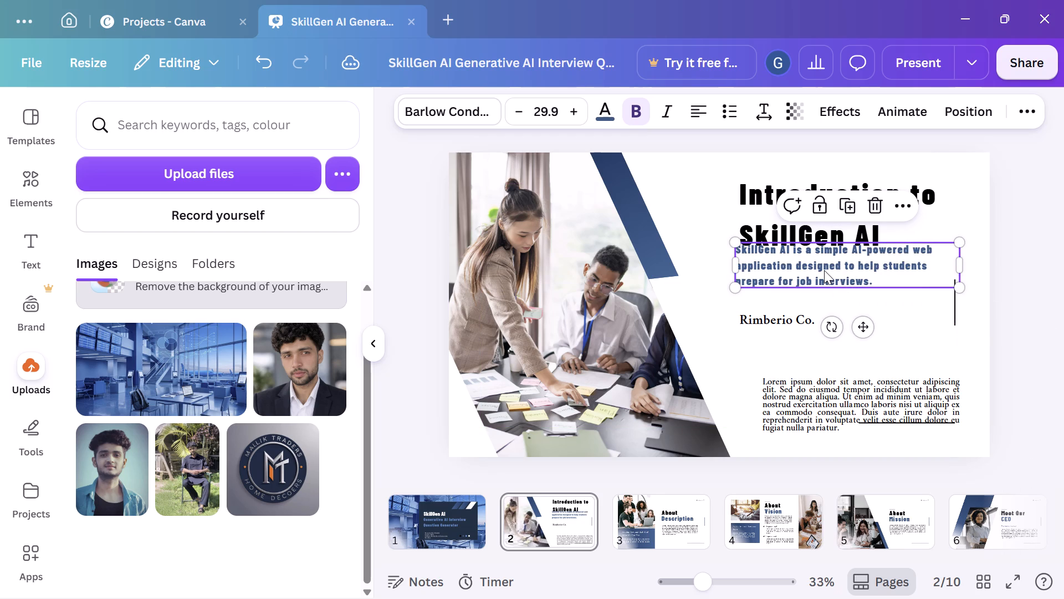
left_click_drag(871, 325, 877, 336)
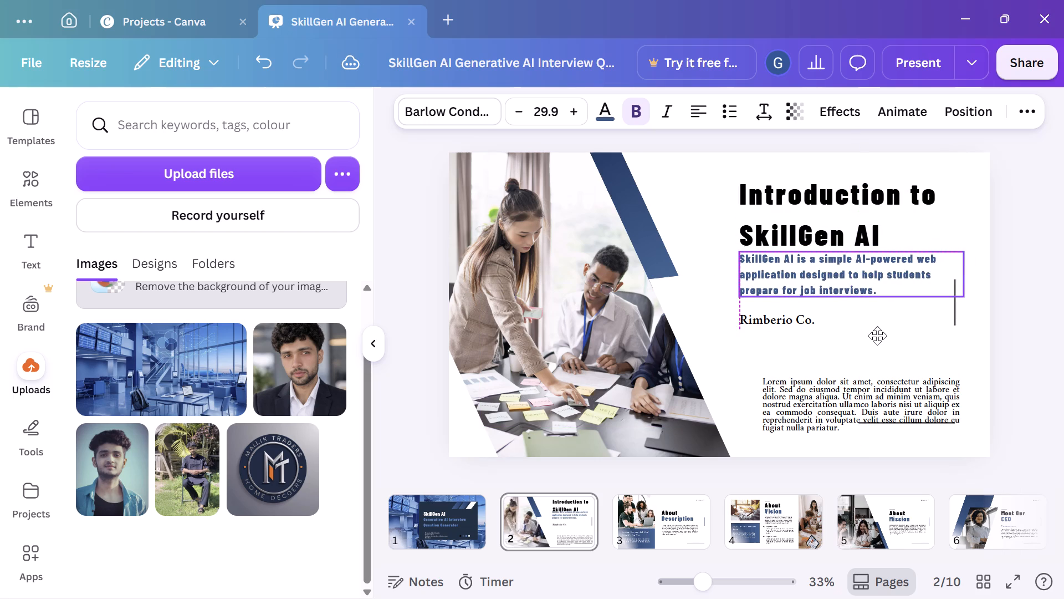
left_click_drag(877, 336, 878, 338)
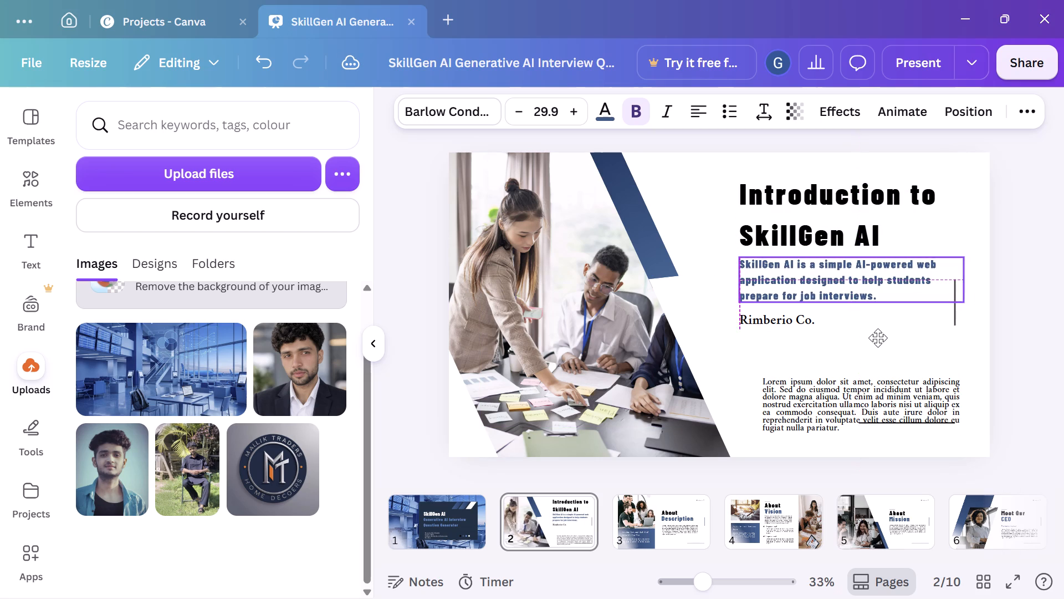
left_click_drag(878, 338, 877, 337)
left_click(728, 216)
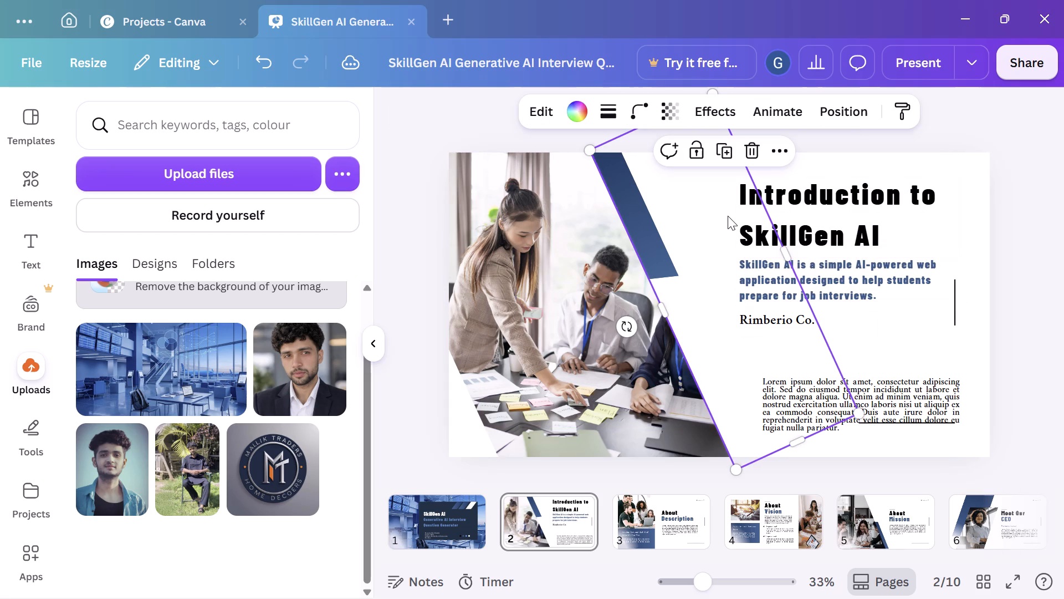
Move the short vertical black line up and slightly right so it stands beside the blue sentence, clear of its text.
left_click(951, 300)
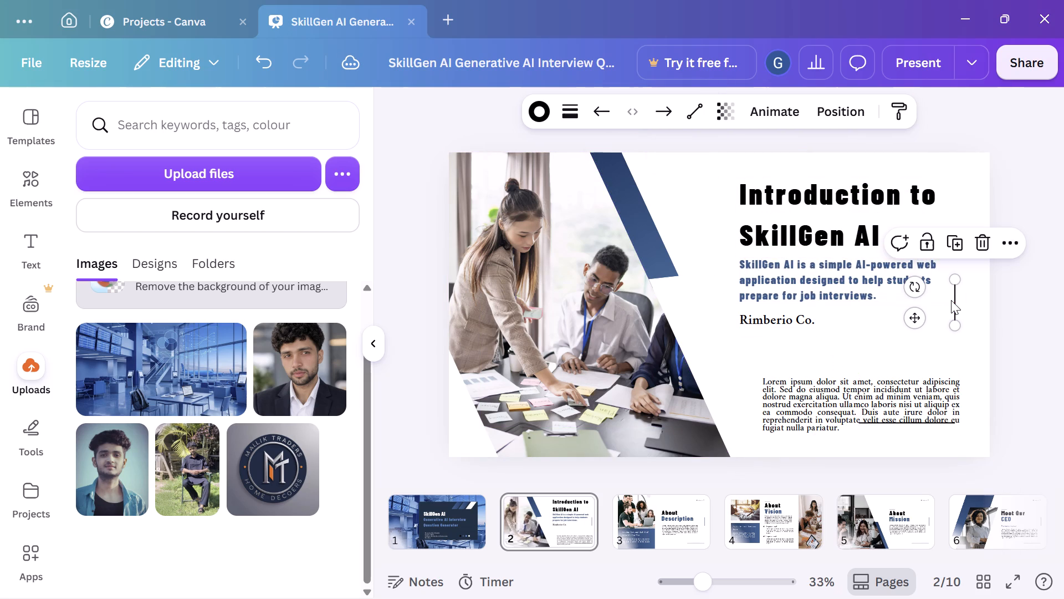
left_click(951, 300)
left_click_drag(951, 302, 933, 290)
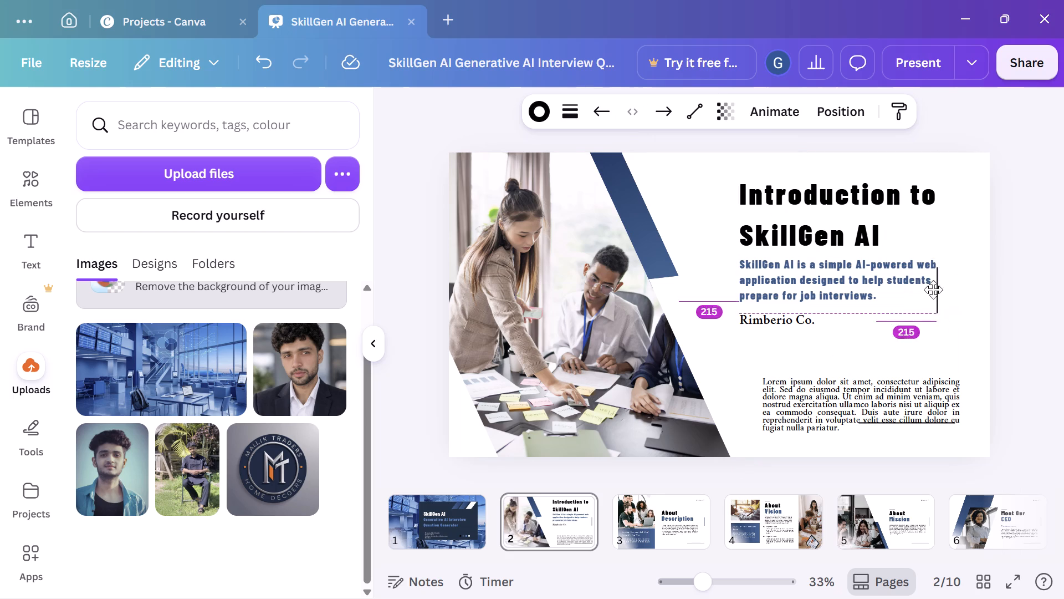
left_click_drag(933, 290, 958, 280)
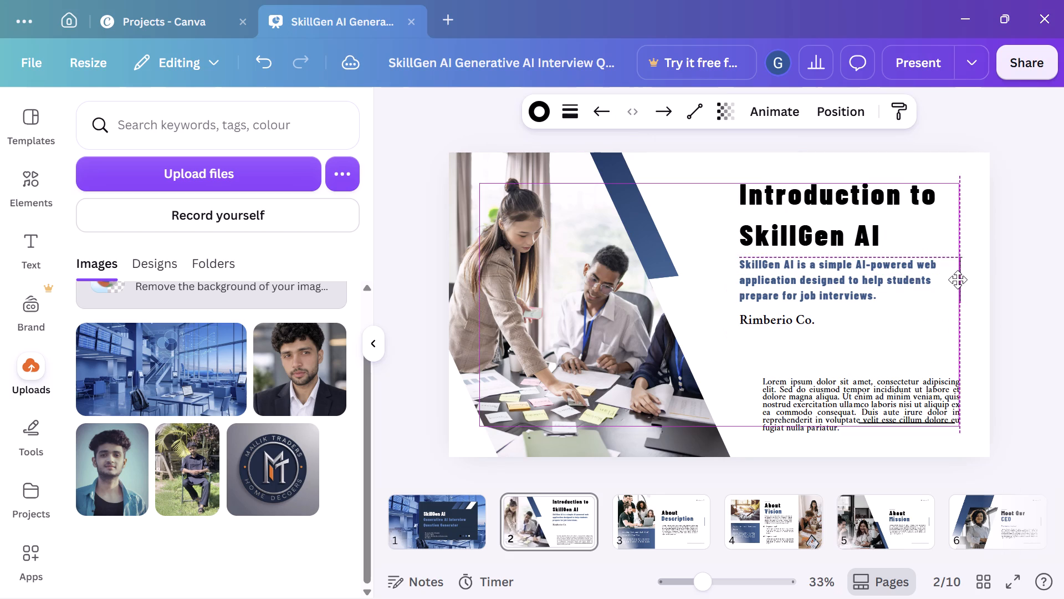
left_click_drag(958, 280, 960, 280)
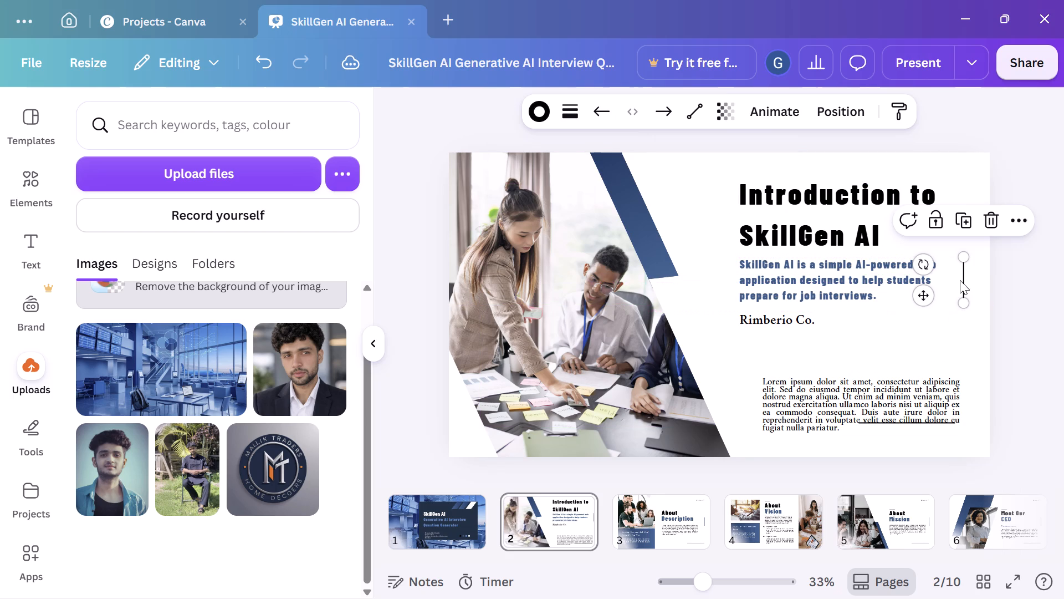
left_click(707, 252)
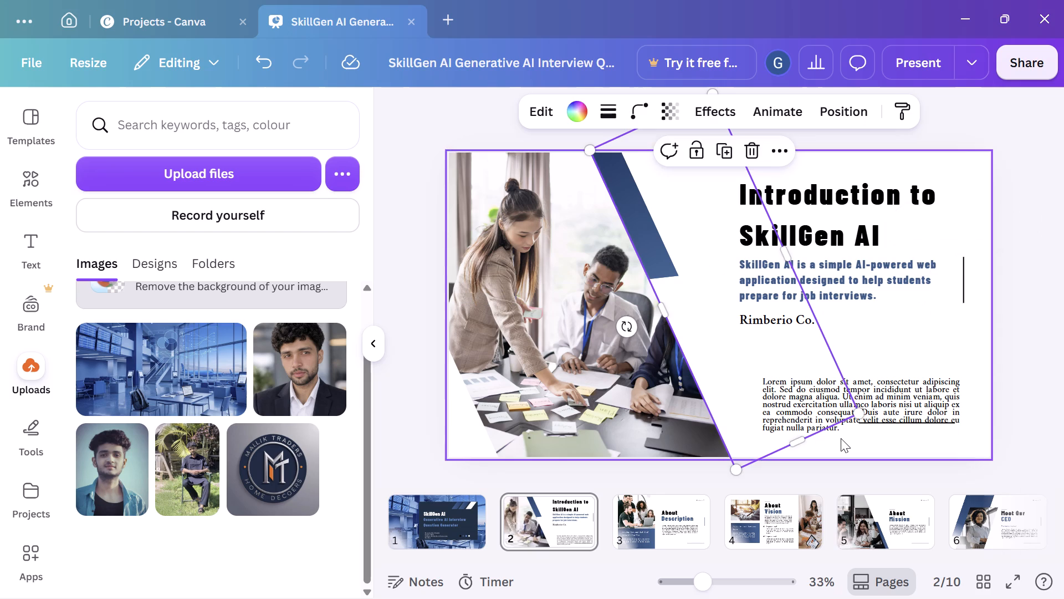
left_click(897, 328)
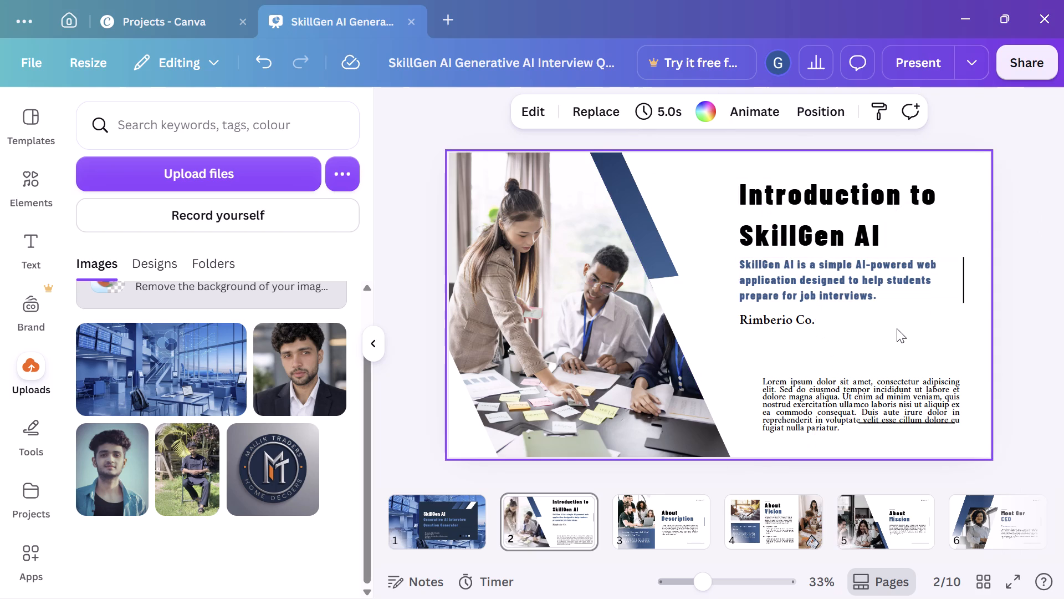
left_click(799, 322)
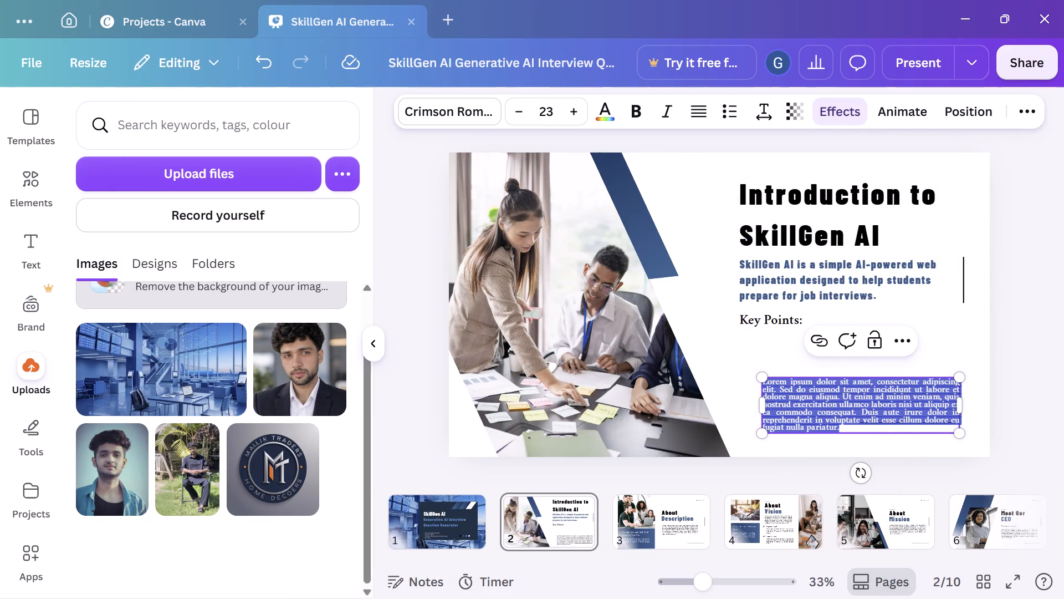
key("ctrl+v")
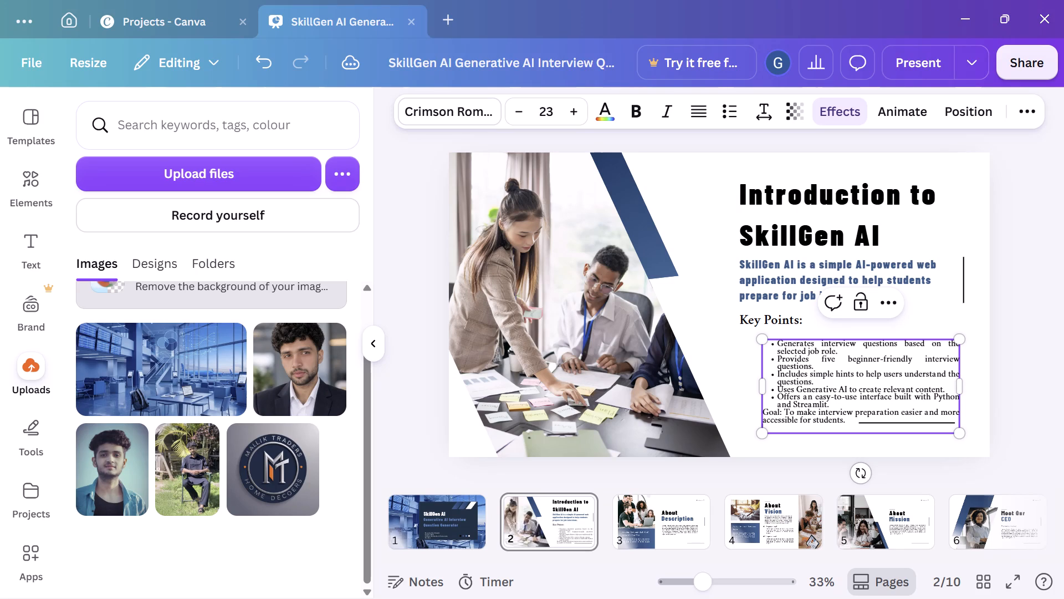
Widen the key points text box leftwards until its left edge lines up with the "Key Points:" label.
left_click_drag(864, 396, 837, 399)
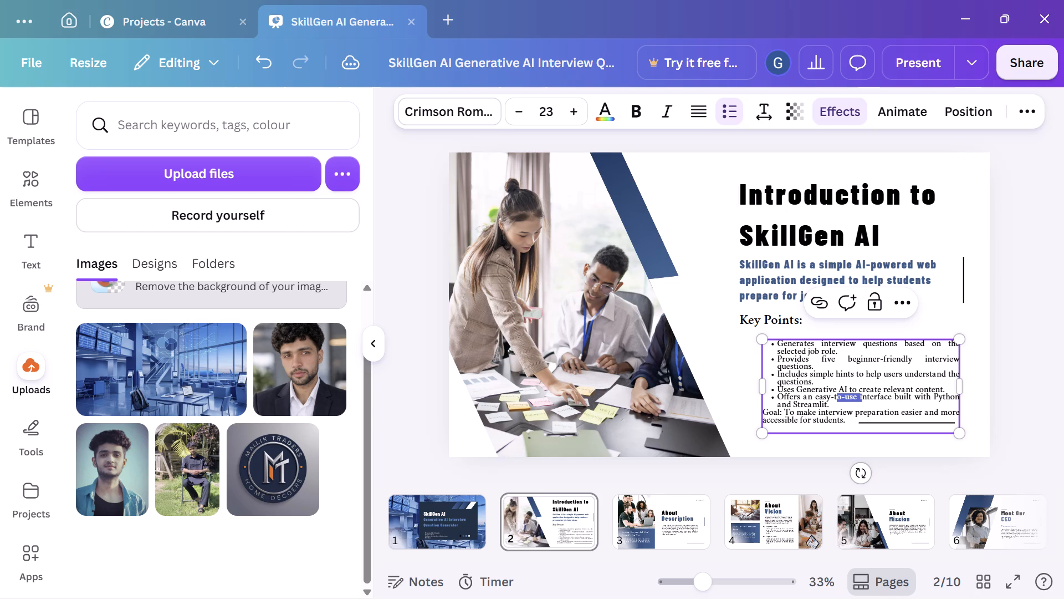
left_click_drag(888, 395, 843, 397)
left_click_drag(856, 379, 839, 374)
left_click_drag(839, 374, 823, 371)
left_click_drag(871, 380, 828, 385)
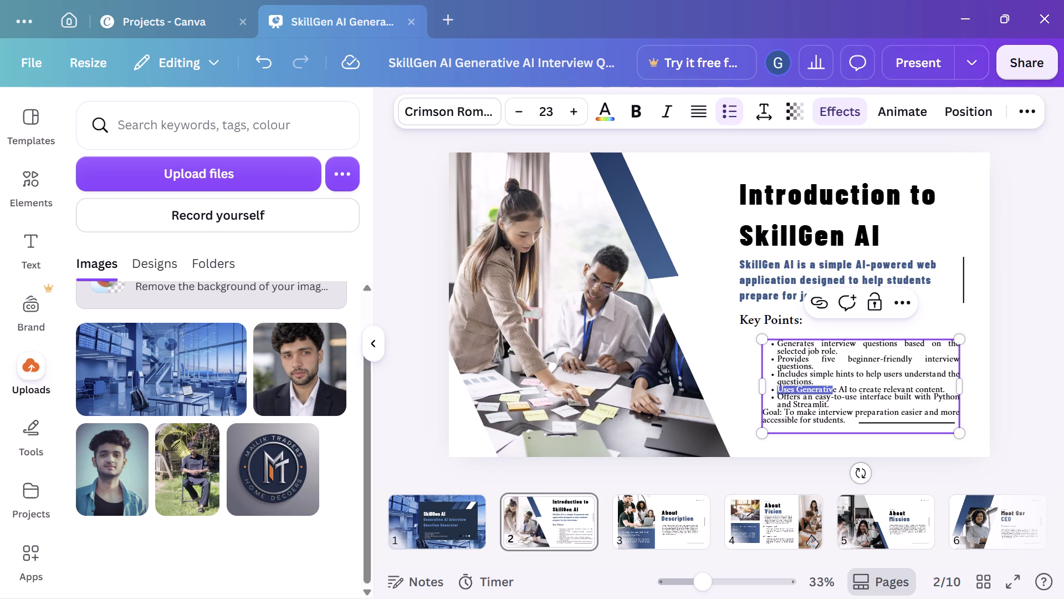
left_click_drag(828, 385, 828, 386)
left_click_drag(760, 385, 751, 385)
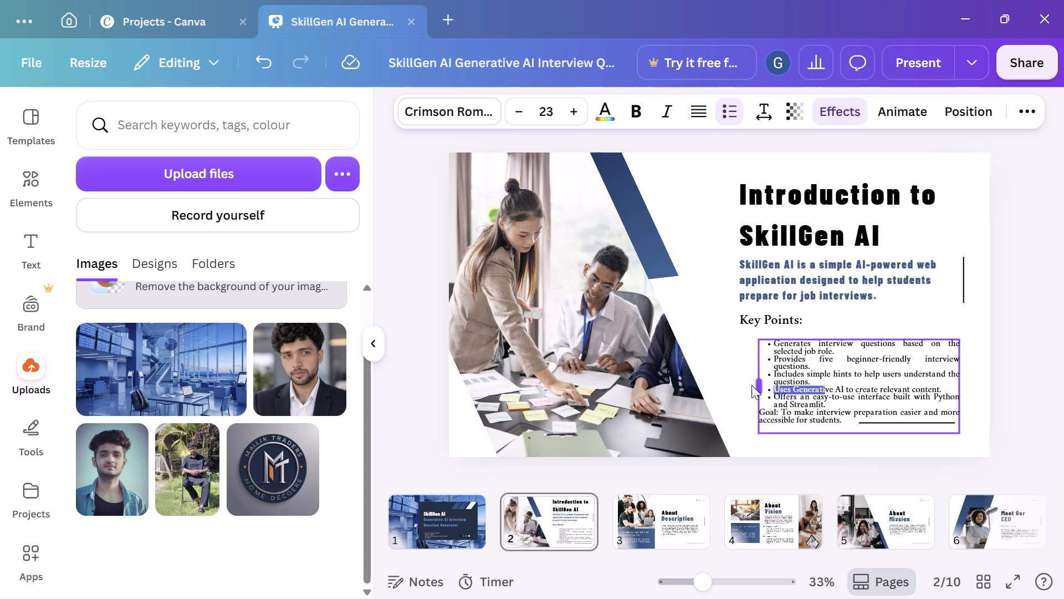
left_click_drag(751, 385, 739, 381)
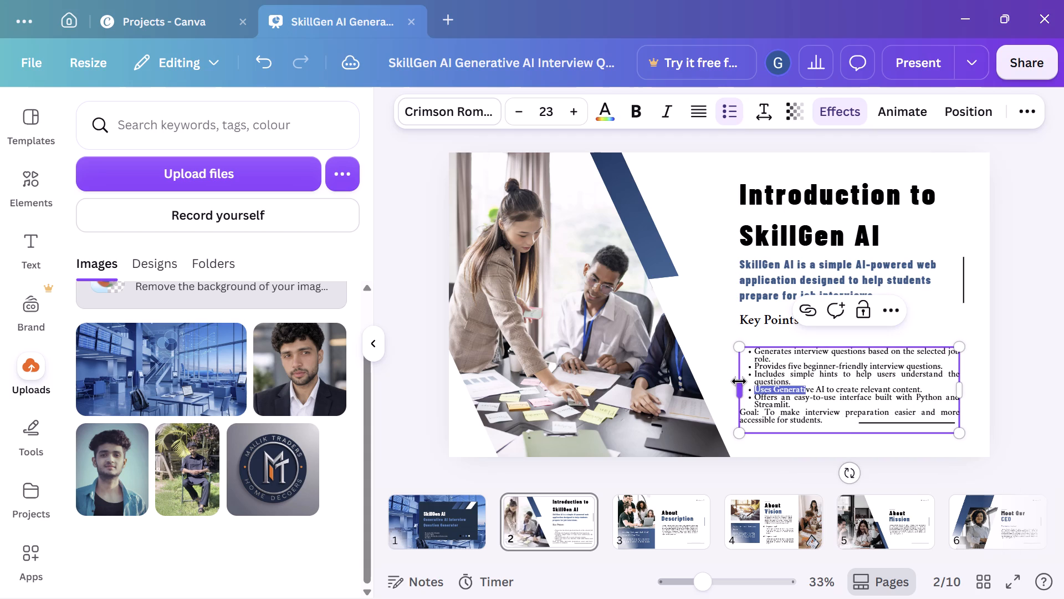
Move the key points text box slightly up and left, 40 below "Key Points:", with its right edge level with the short horizontal line's end.
left_click(913, 430)
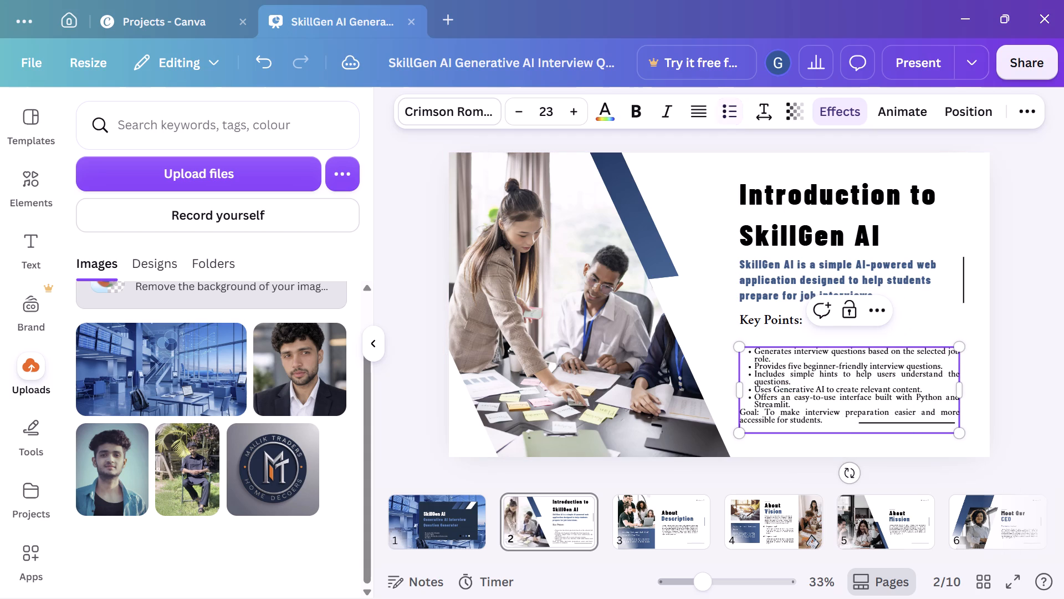
left_click_drag(916, 434, 906, 424)
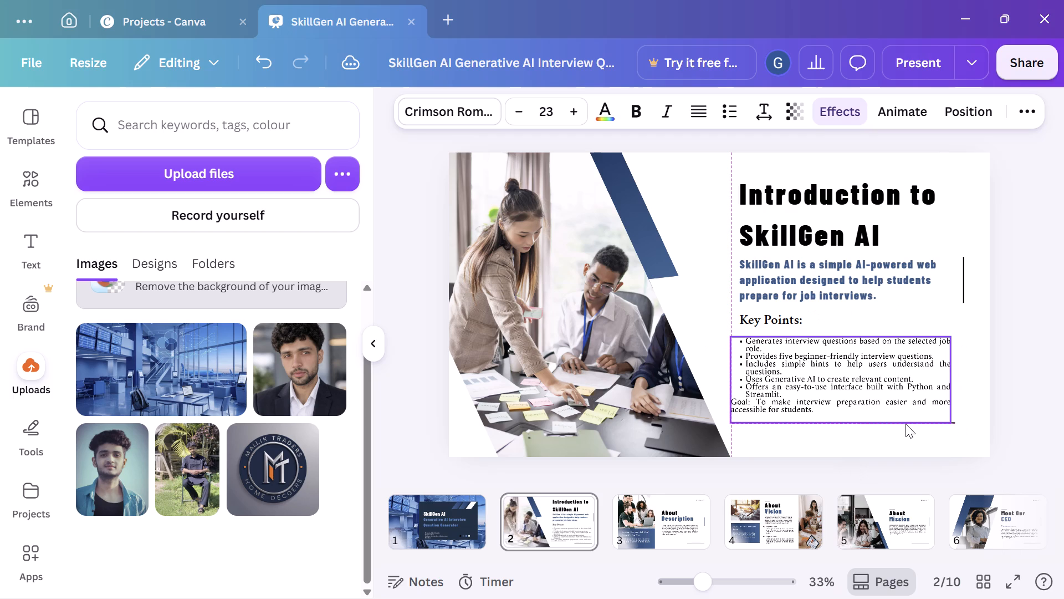
left_click_drag(906, 424, 901, 425)
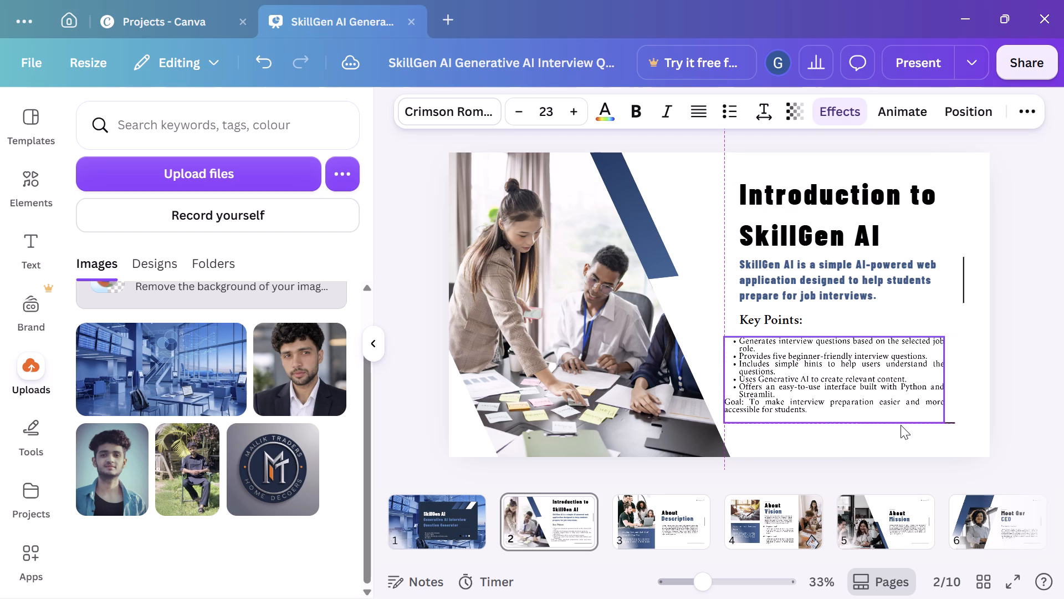
left_click_drag(901, 425, 912, 429)
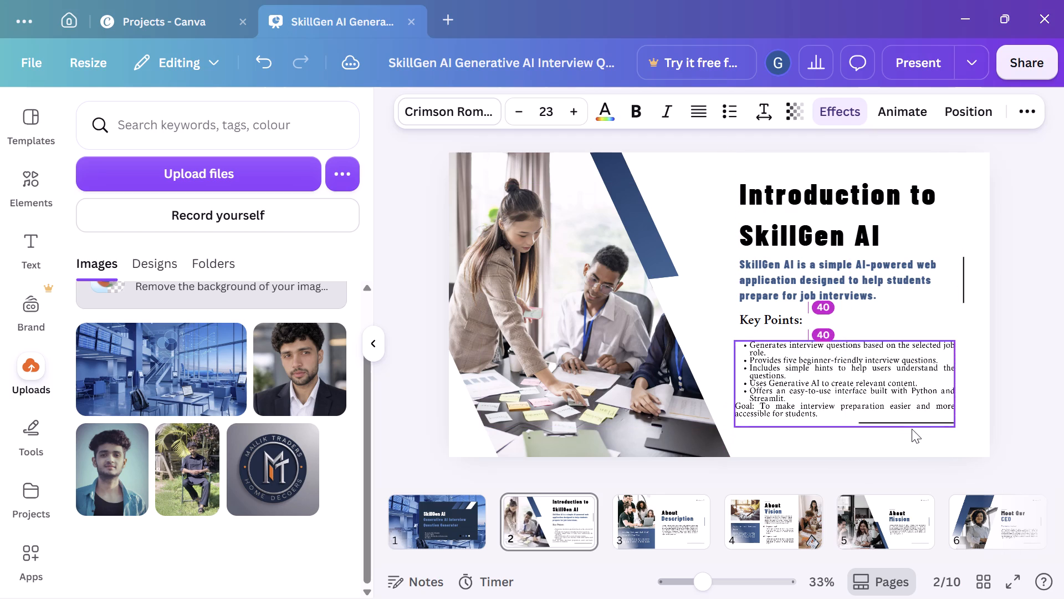
left_click_drag(912, 429, 912, 428)
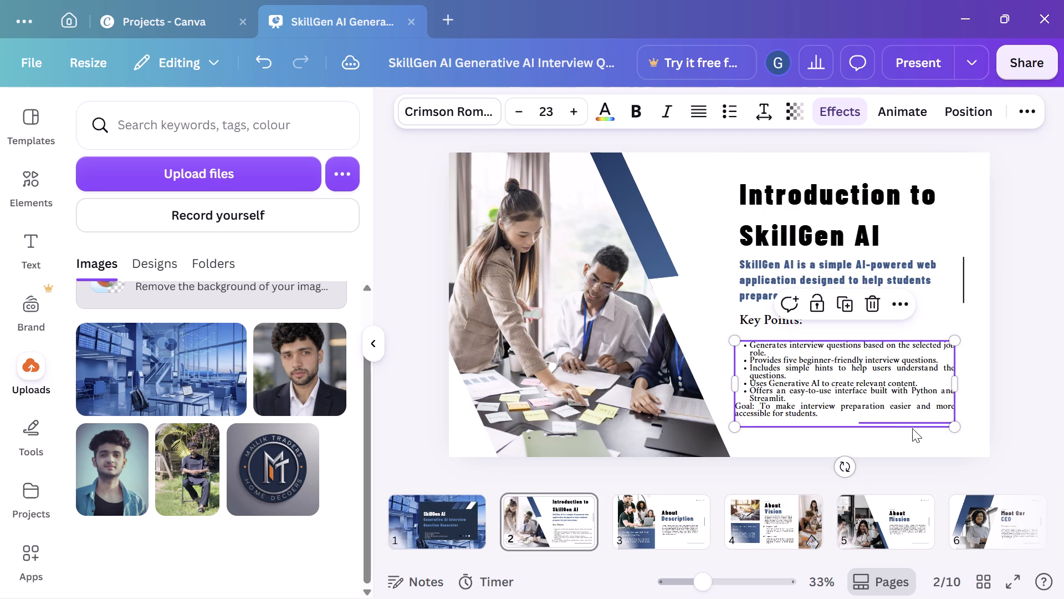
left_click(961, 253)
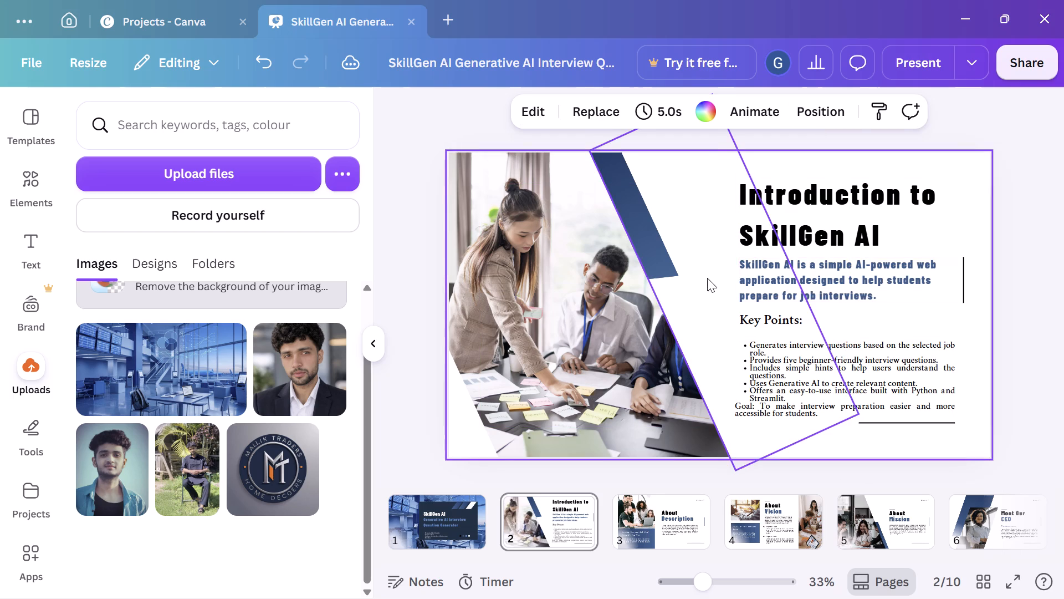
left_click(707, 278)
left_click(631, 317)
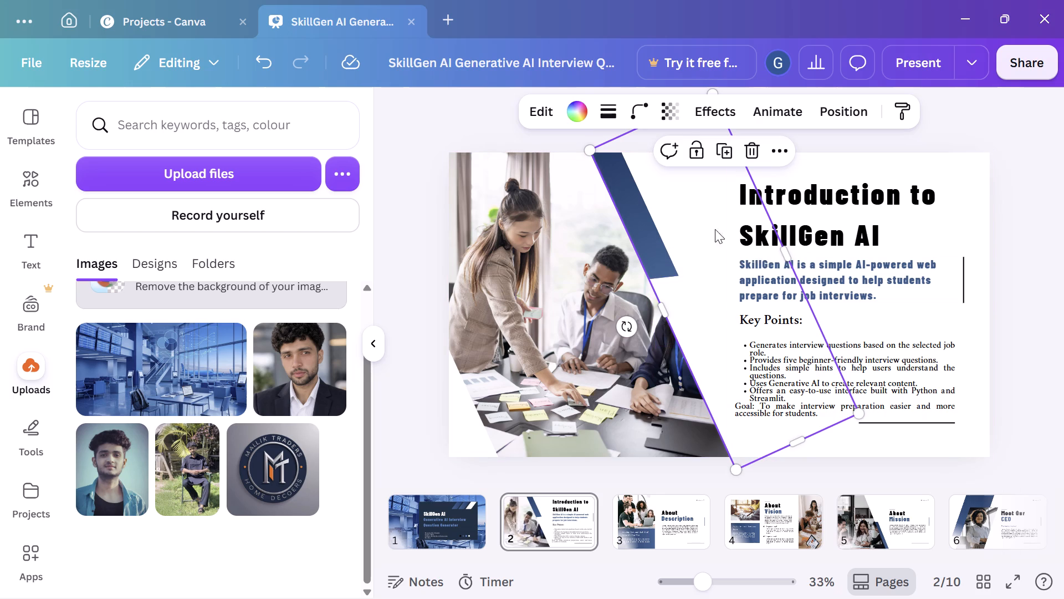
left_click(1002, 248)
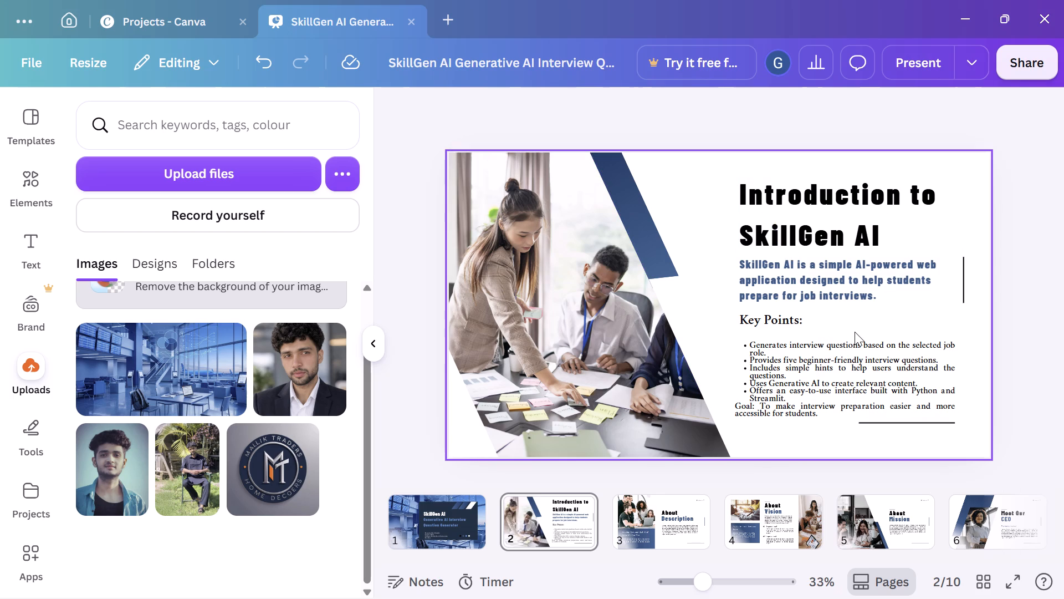
Insert a blank line without a bullet between the last key point, ending in "Streamlit.", and the "Goal:" sentence.
left_click(766, 415)
double_click(795, 393)
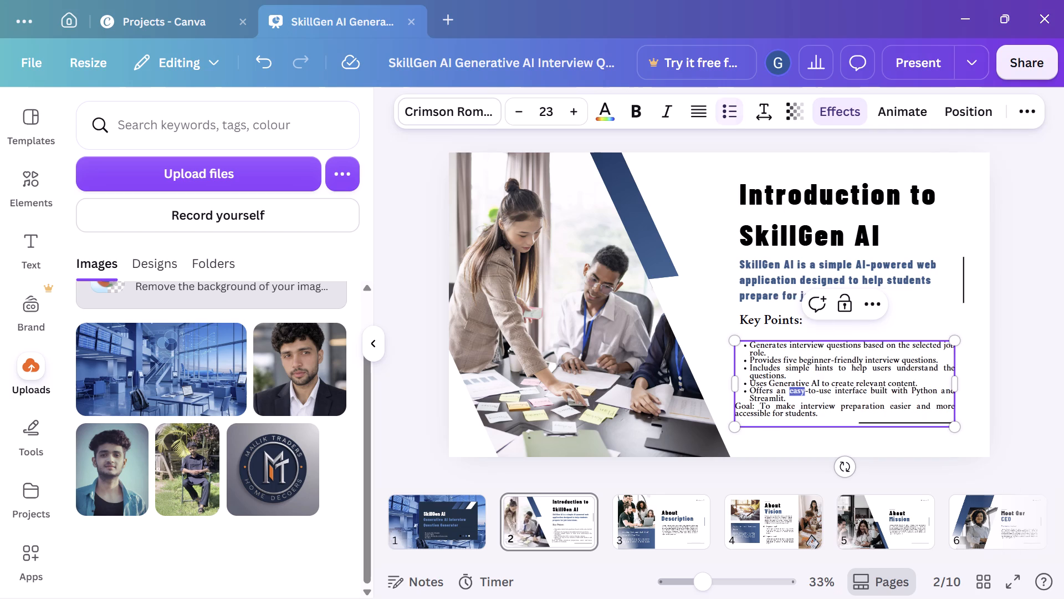
double_click(784, 398)
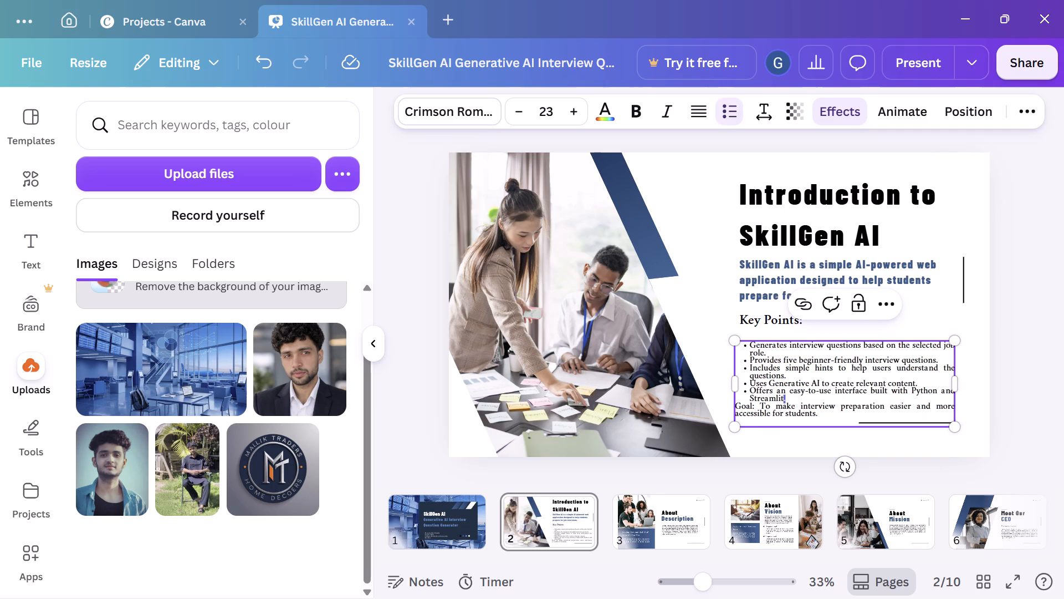
left_click(784, 398)
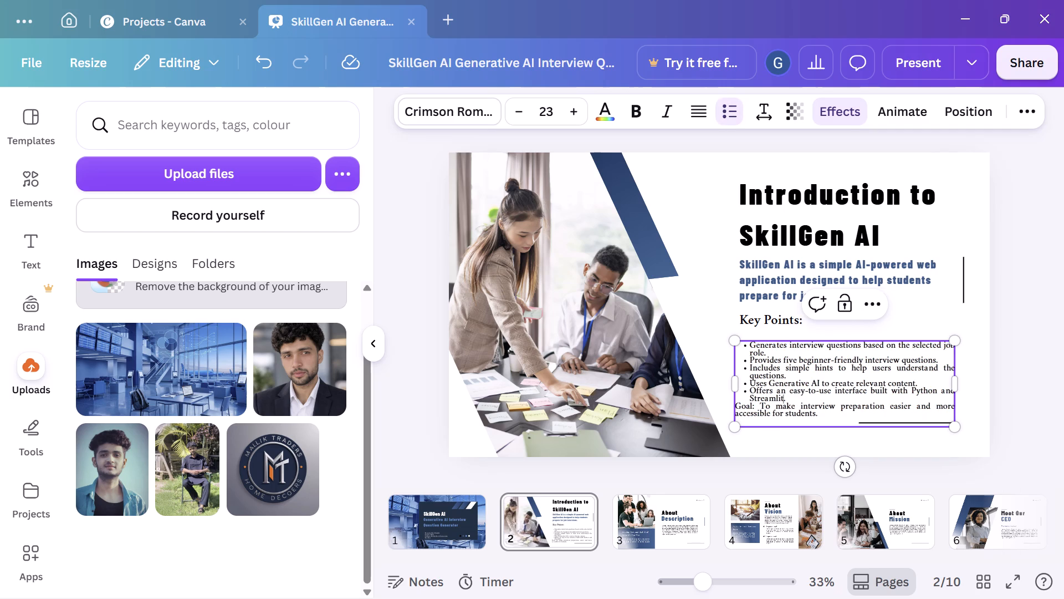
left_click(799, 399)
key("Return")
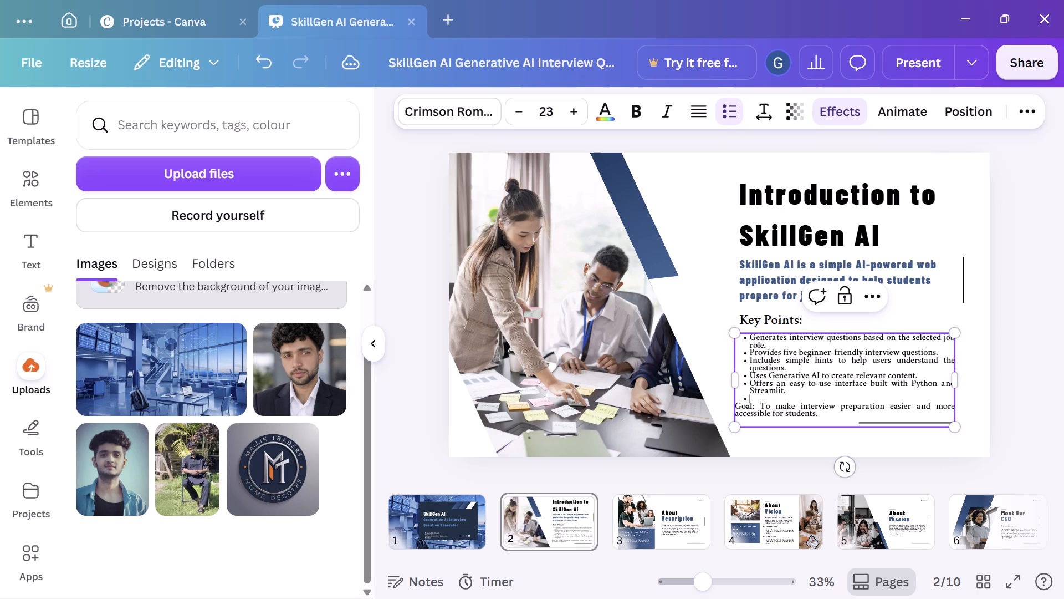
left_click(745, 397)
left_click(752, 399)
key("BackSpace")
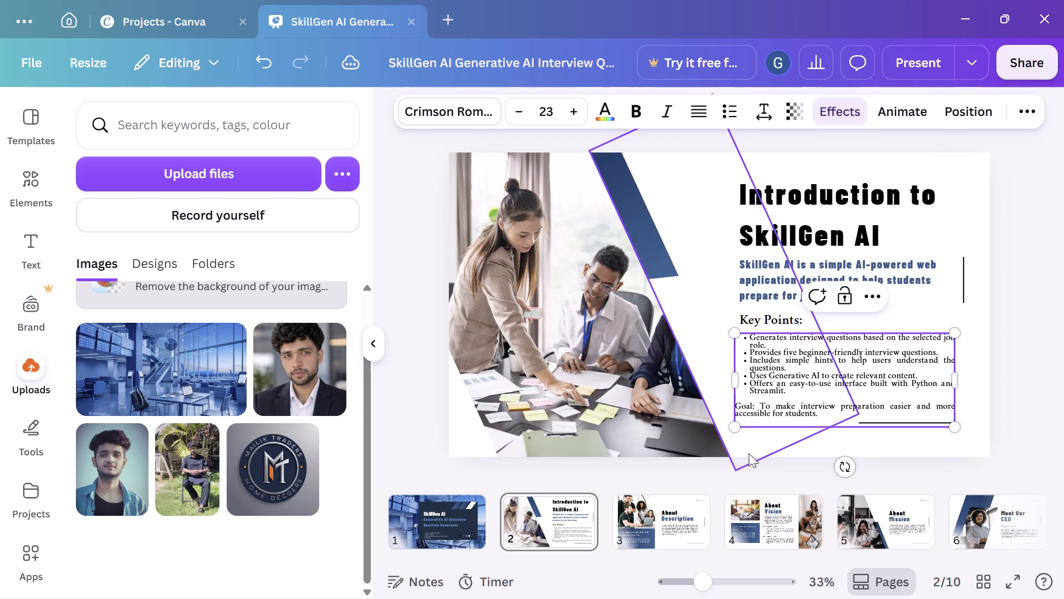
Insert a run of five spaces between the "G" and "oal" of the "Goal:" sentence below the key points on slide 2.
left_click(743, 407)
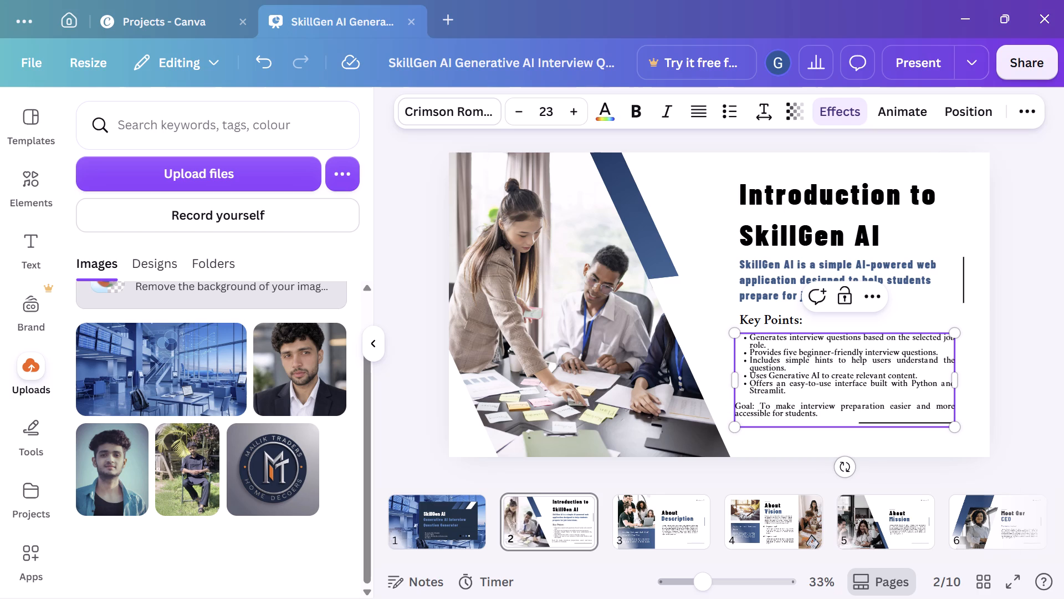
key("Left")
key("Left")
key("Left")
key("Left")
left_click(802, 394)
left_click(769, 406)
key("Left")
key("Left")
key("Left")
key("Left")
key("Left")
key("Left")
key("Left")
key("space")
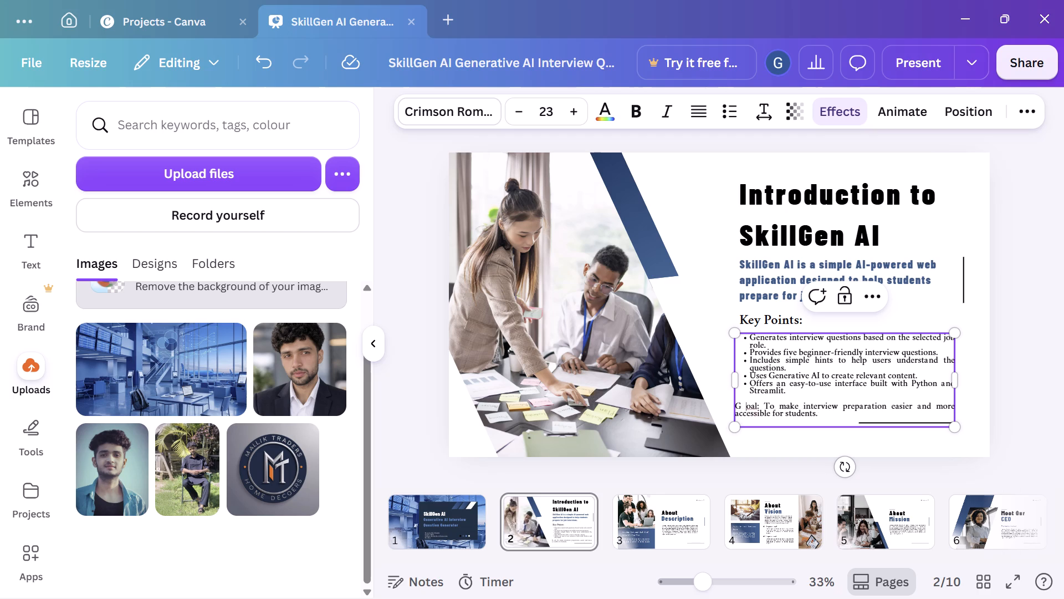
key("space")
key("space")
key("space")
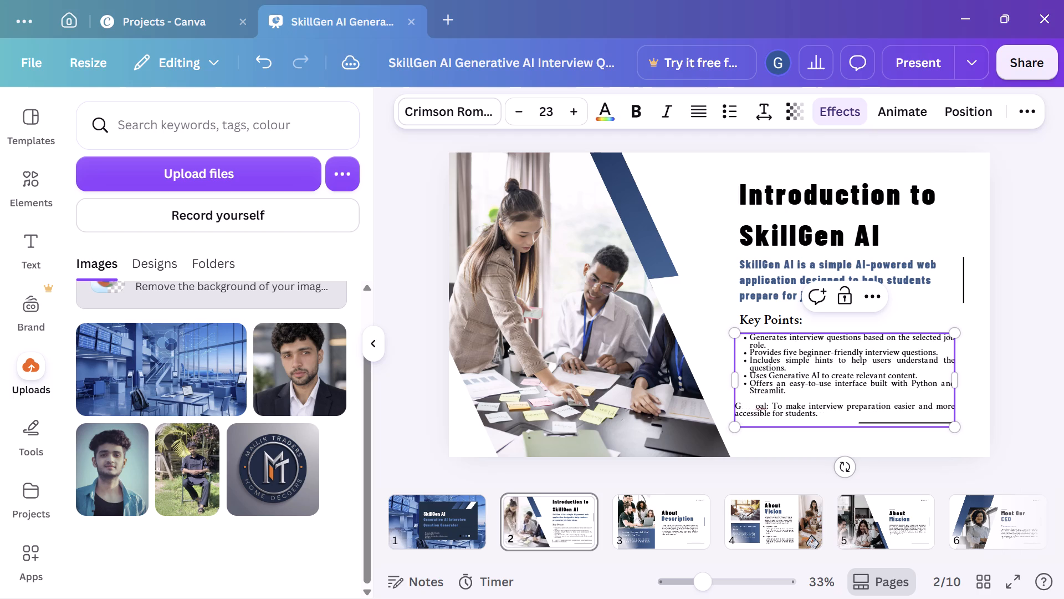
double_click(741, 406)
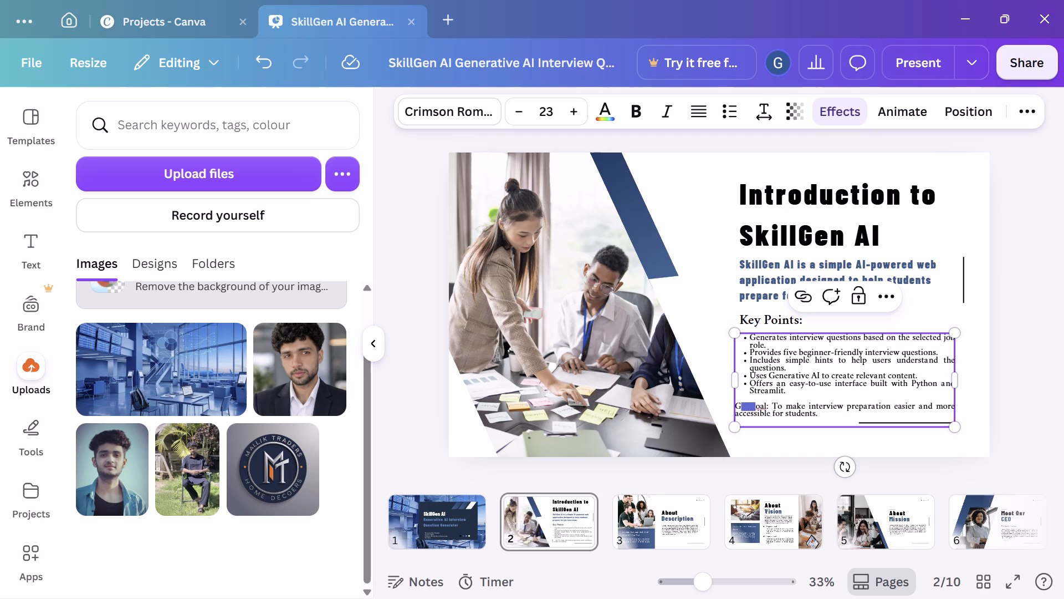
key("BackSpace")
key("space")
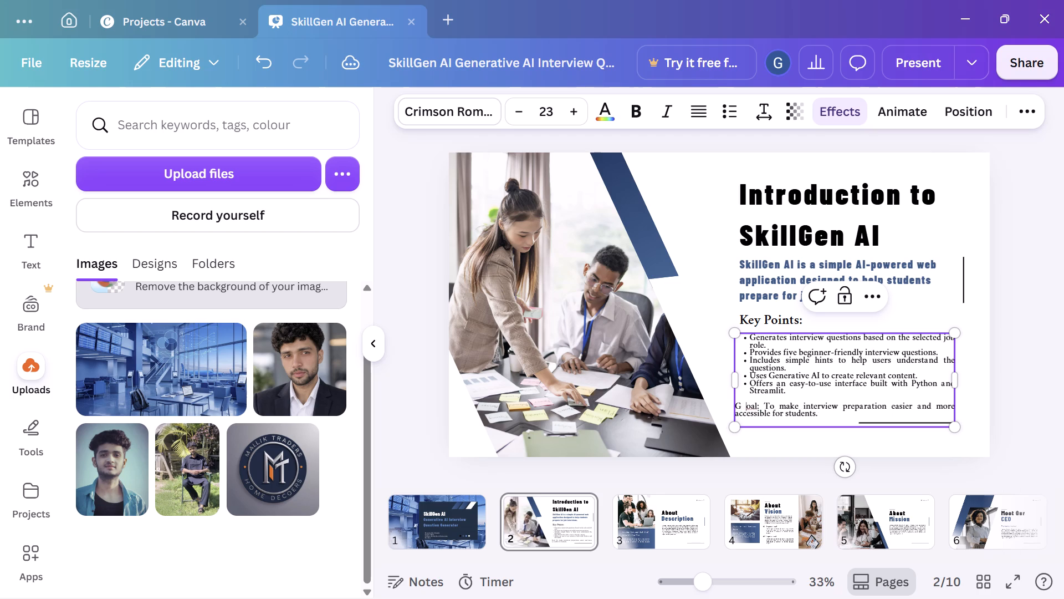
key("space")
key("space")
key("space")
key("space")
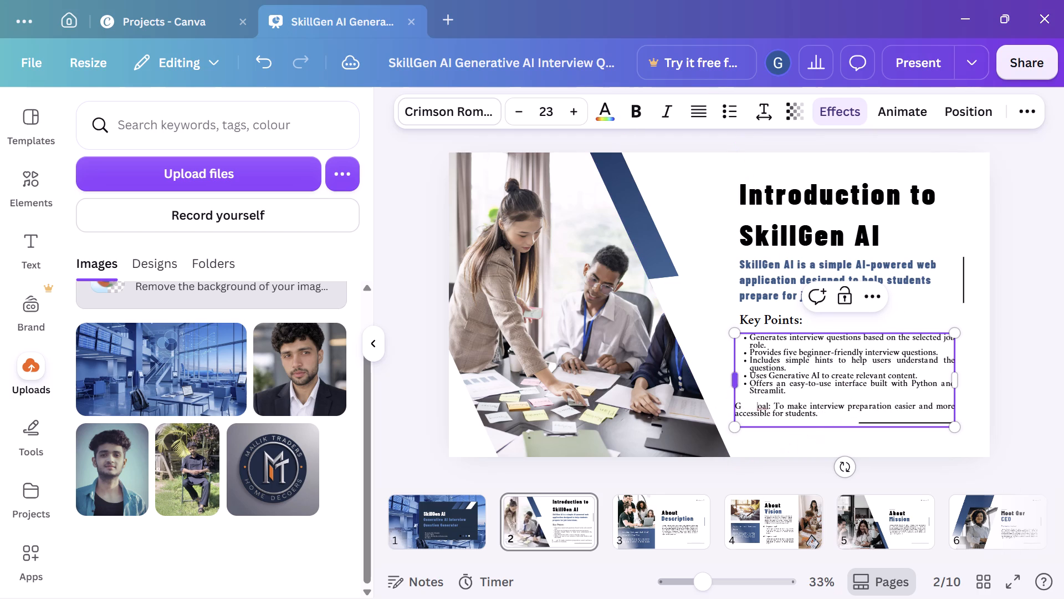
Remove the "G" left before the spaces and re-enter a capital "G" directly before "oal:", indenting the "Goal:" line.
left_click(738, 405)
key("BackSpace")
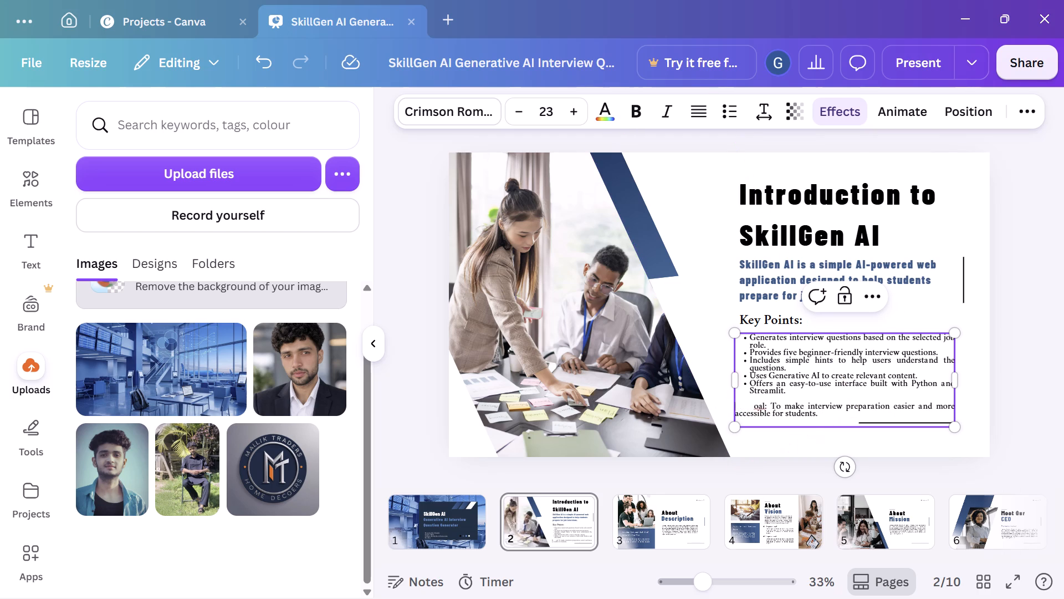
left_click(753, 407)
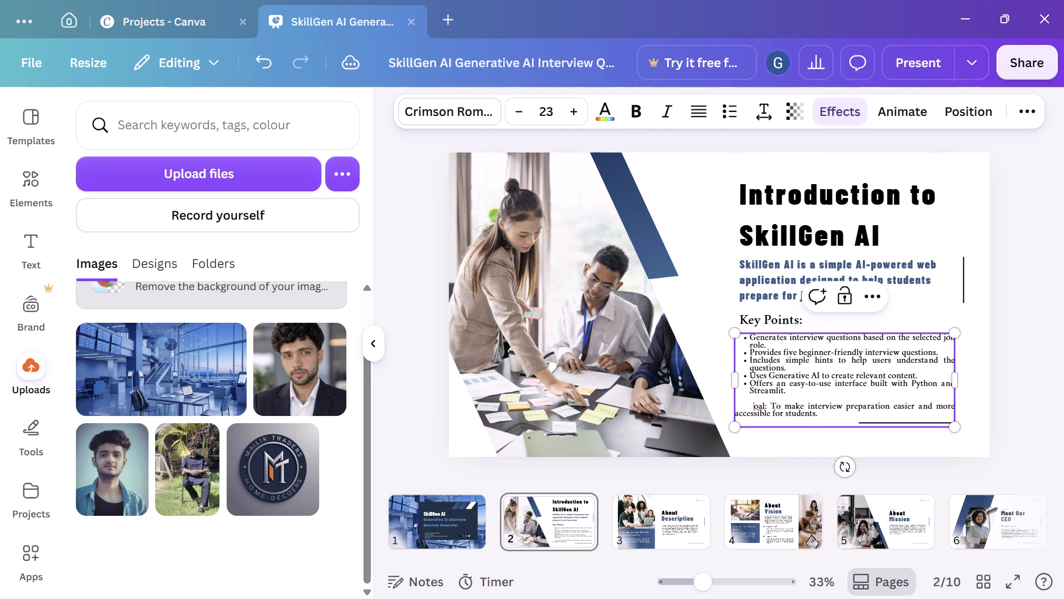
double_click(753, 407)
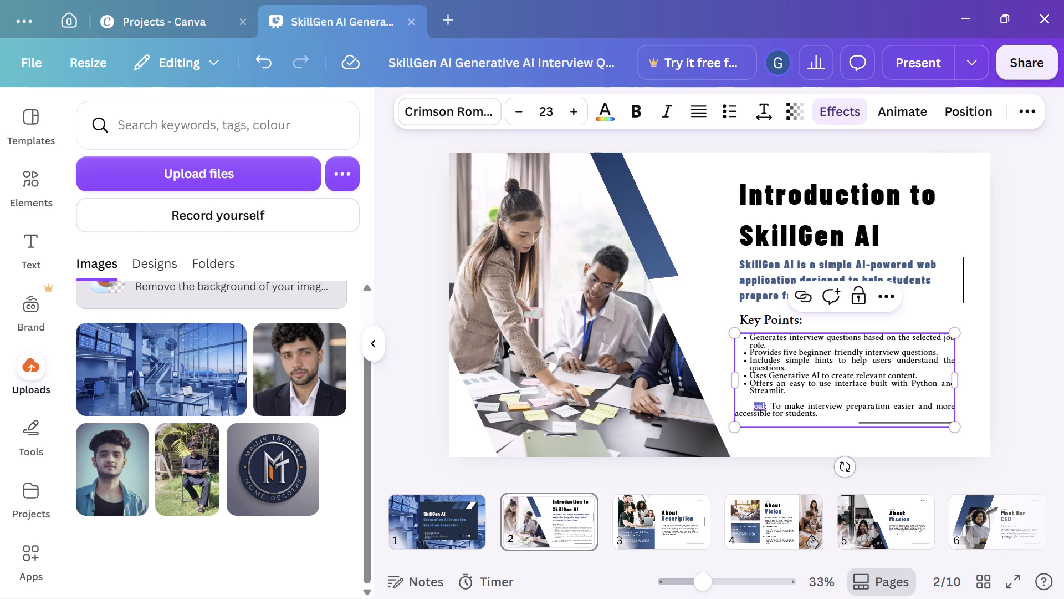
left_click(753, 407)
key("g")
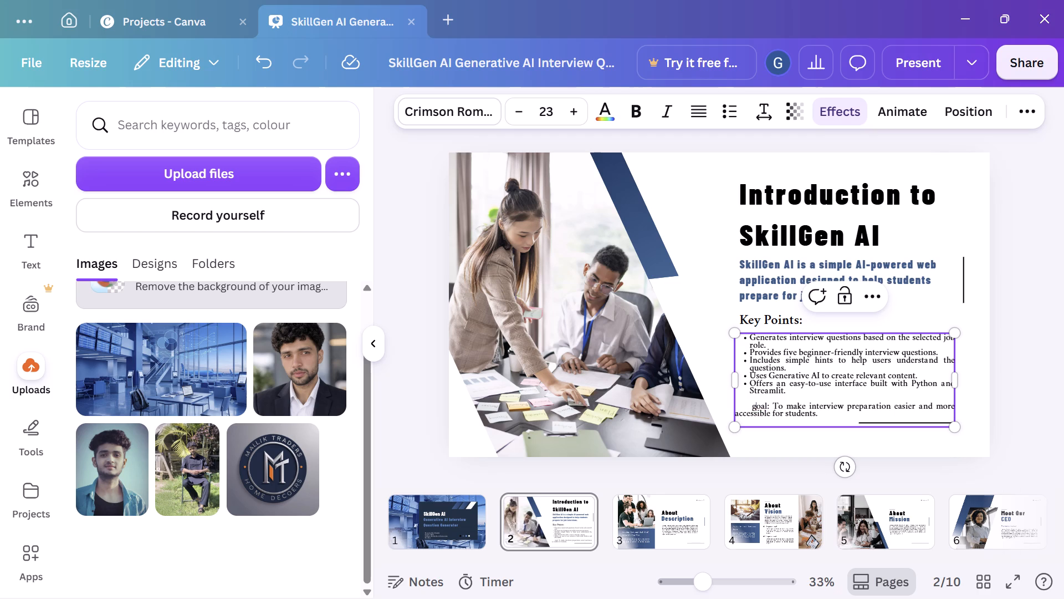
key("BackSpace")
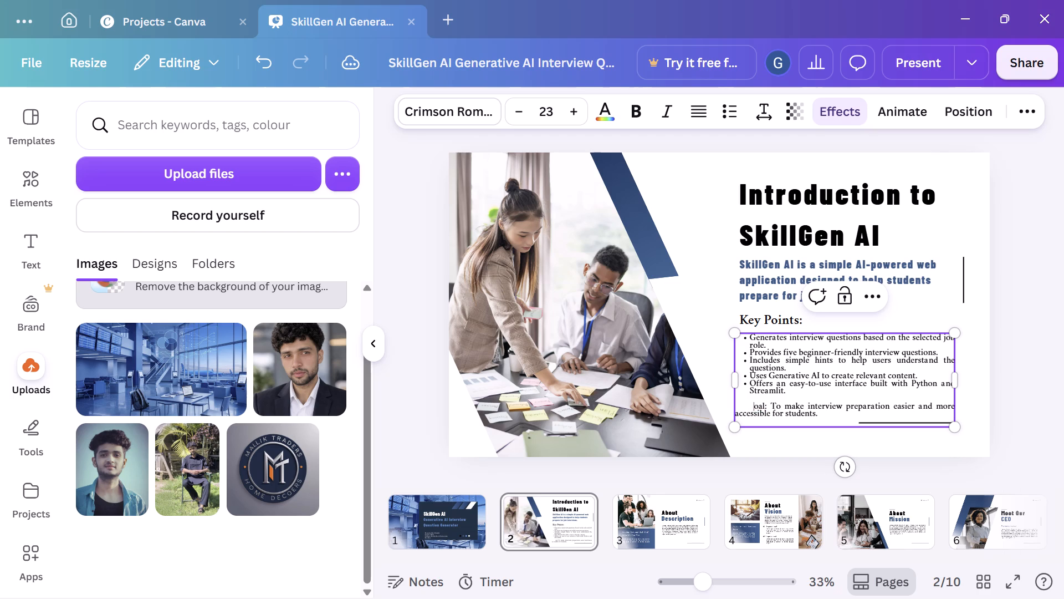
key("shift+g")
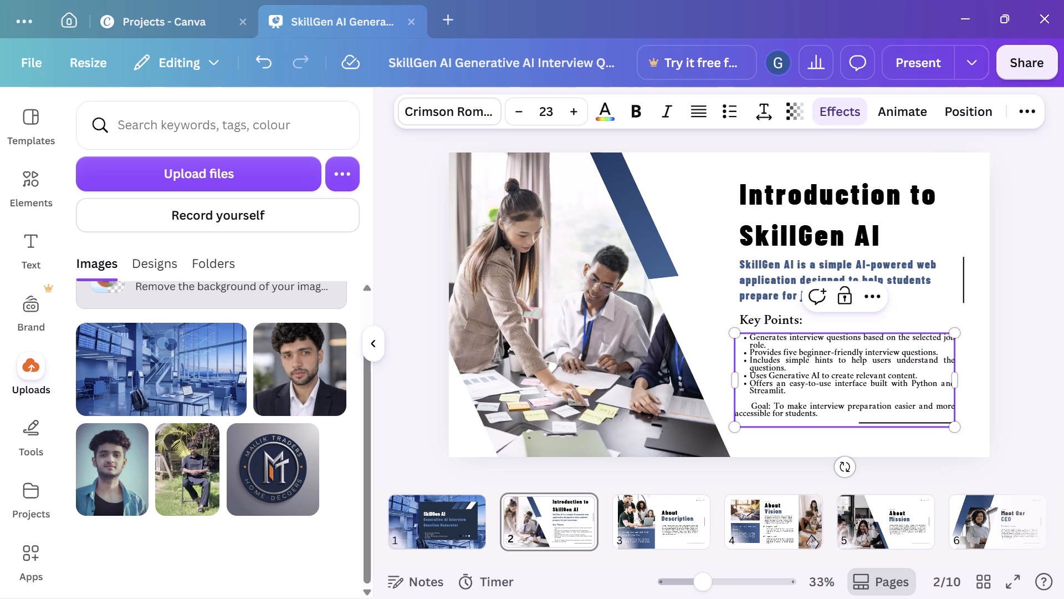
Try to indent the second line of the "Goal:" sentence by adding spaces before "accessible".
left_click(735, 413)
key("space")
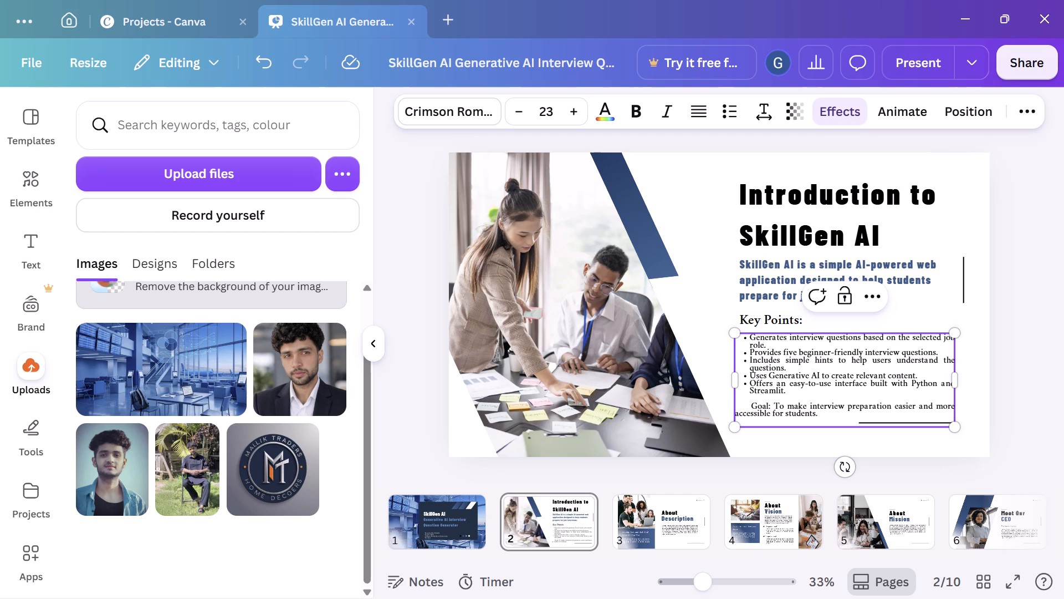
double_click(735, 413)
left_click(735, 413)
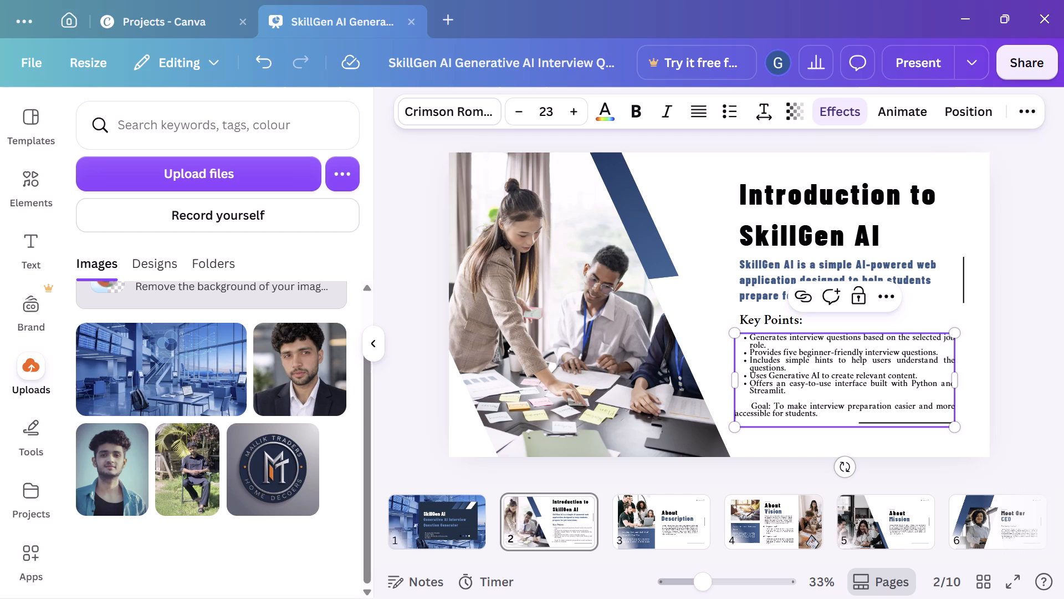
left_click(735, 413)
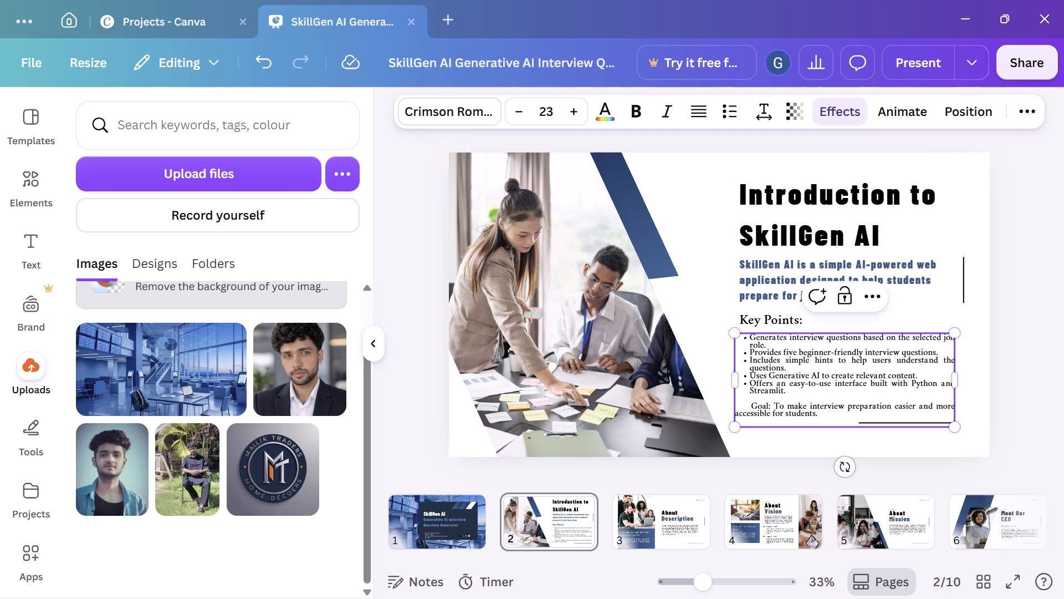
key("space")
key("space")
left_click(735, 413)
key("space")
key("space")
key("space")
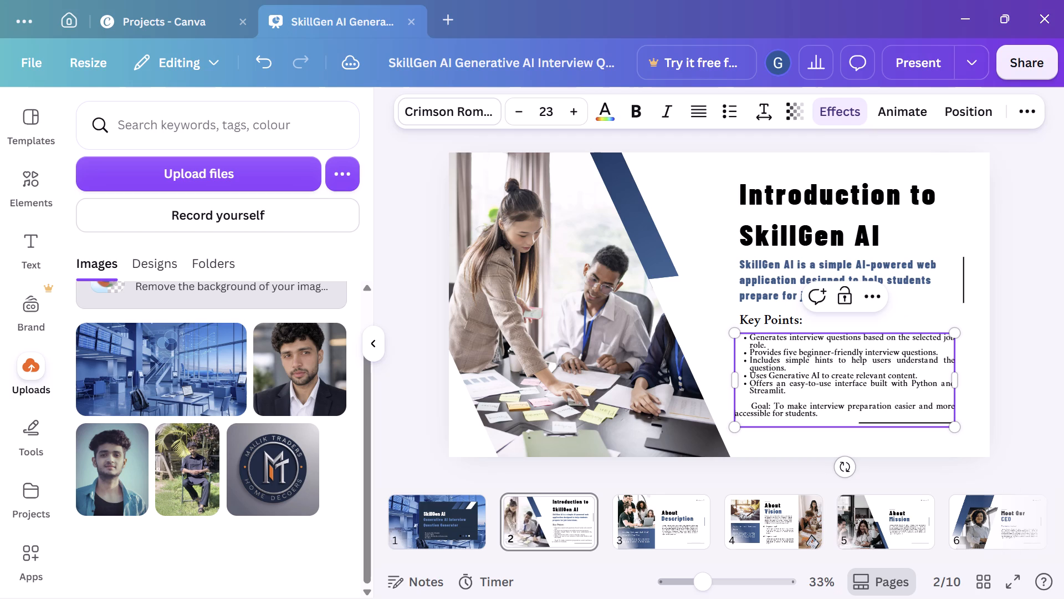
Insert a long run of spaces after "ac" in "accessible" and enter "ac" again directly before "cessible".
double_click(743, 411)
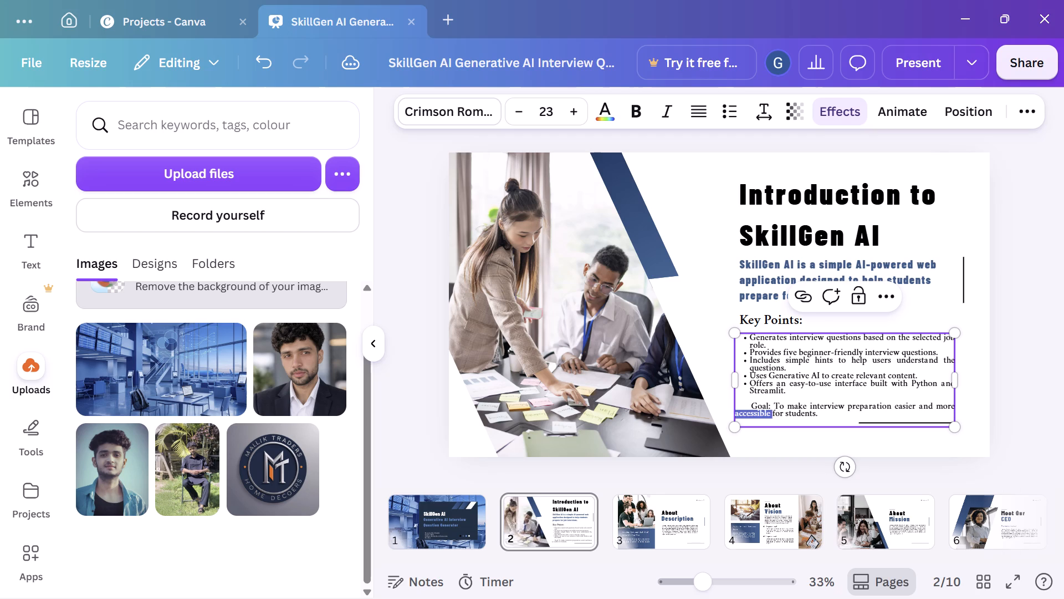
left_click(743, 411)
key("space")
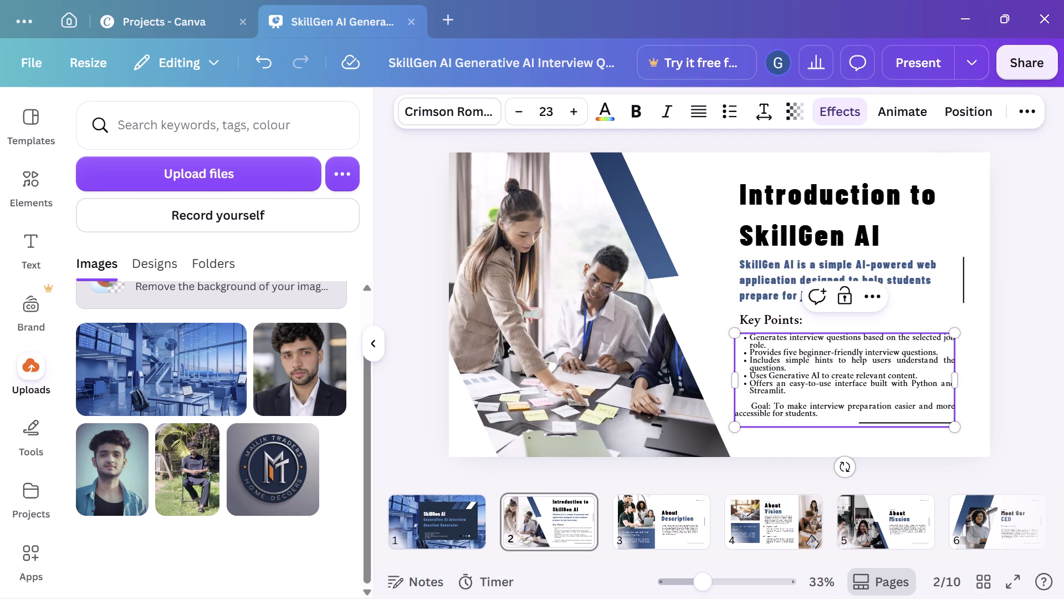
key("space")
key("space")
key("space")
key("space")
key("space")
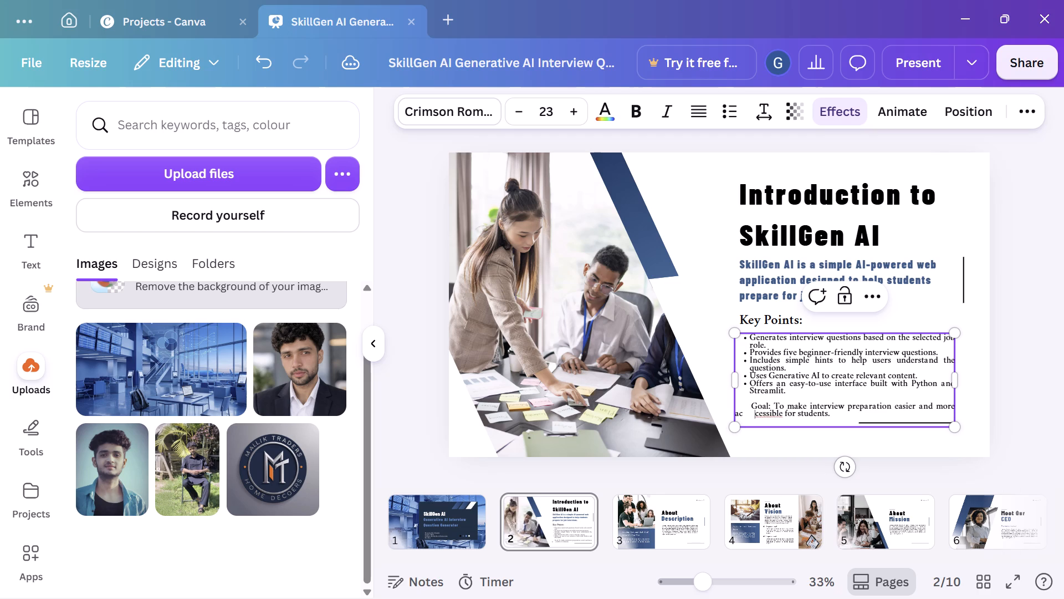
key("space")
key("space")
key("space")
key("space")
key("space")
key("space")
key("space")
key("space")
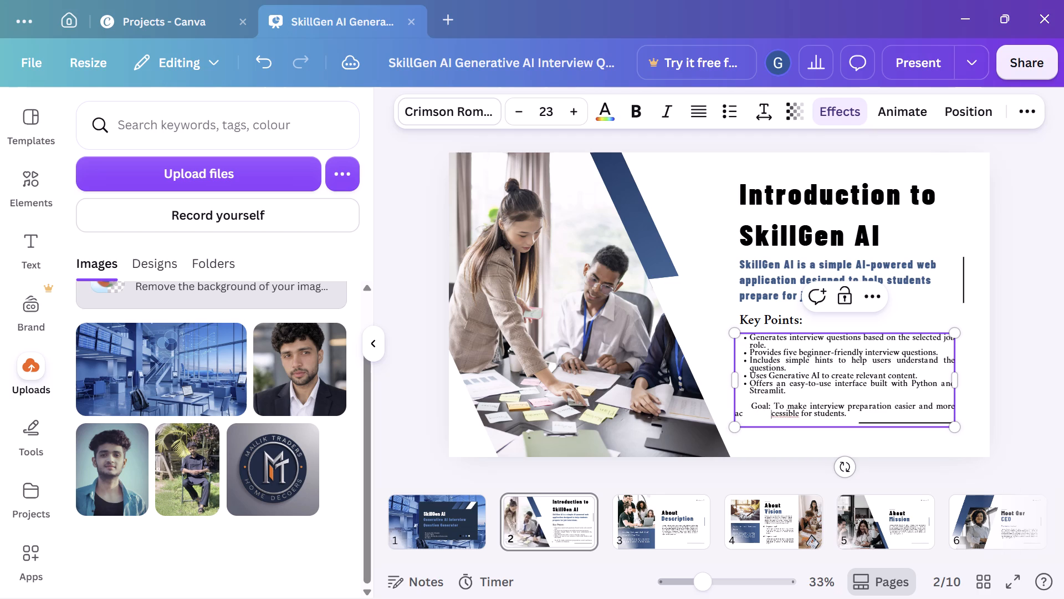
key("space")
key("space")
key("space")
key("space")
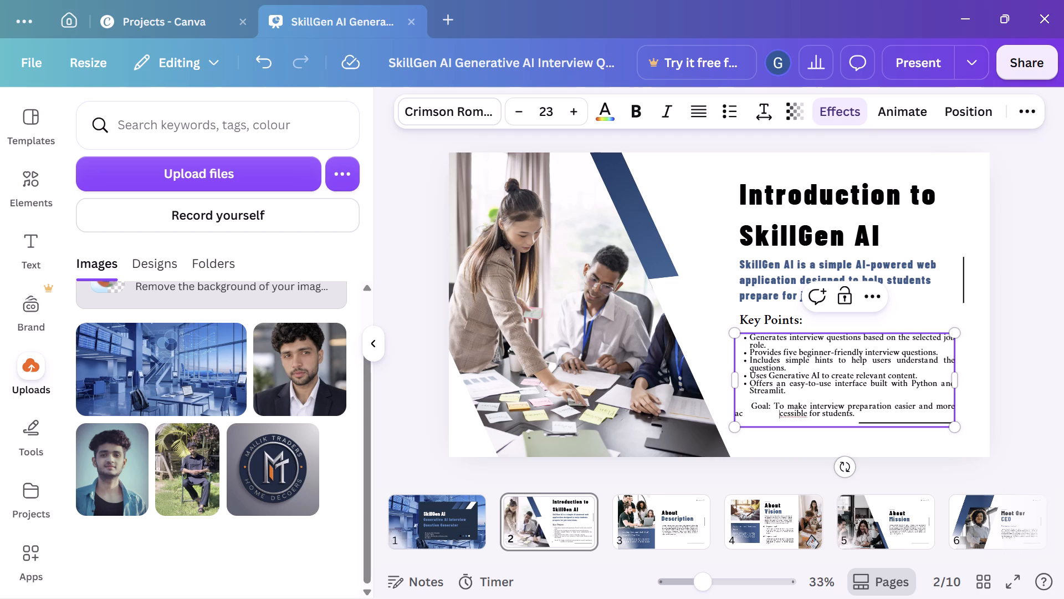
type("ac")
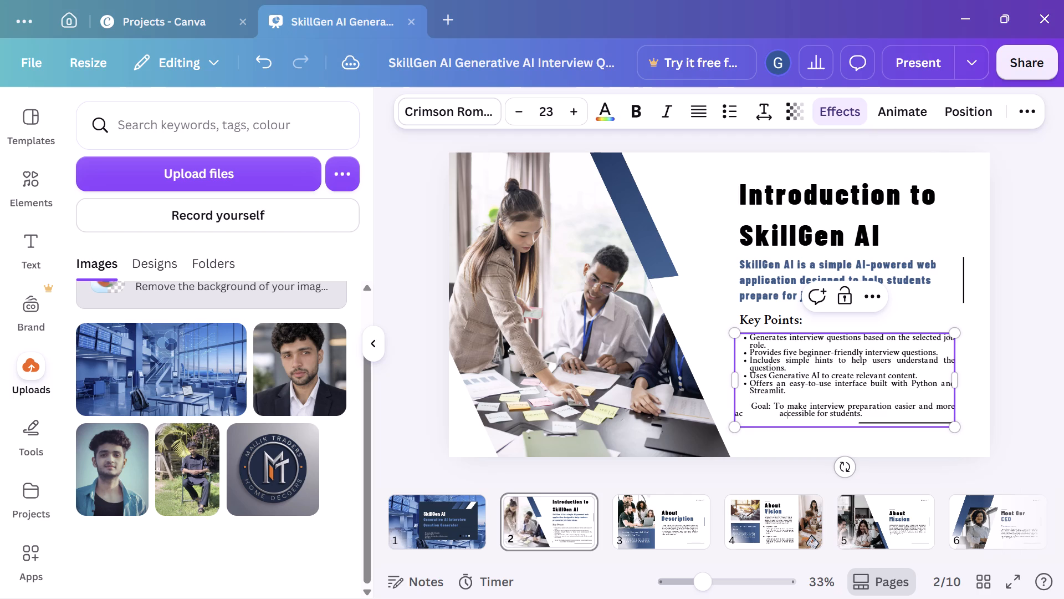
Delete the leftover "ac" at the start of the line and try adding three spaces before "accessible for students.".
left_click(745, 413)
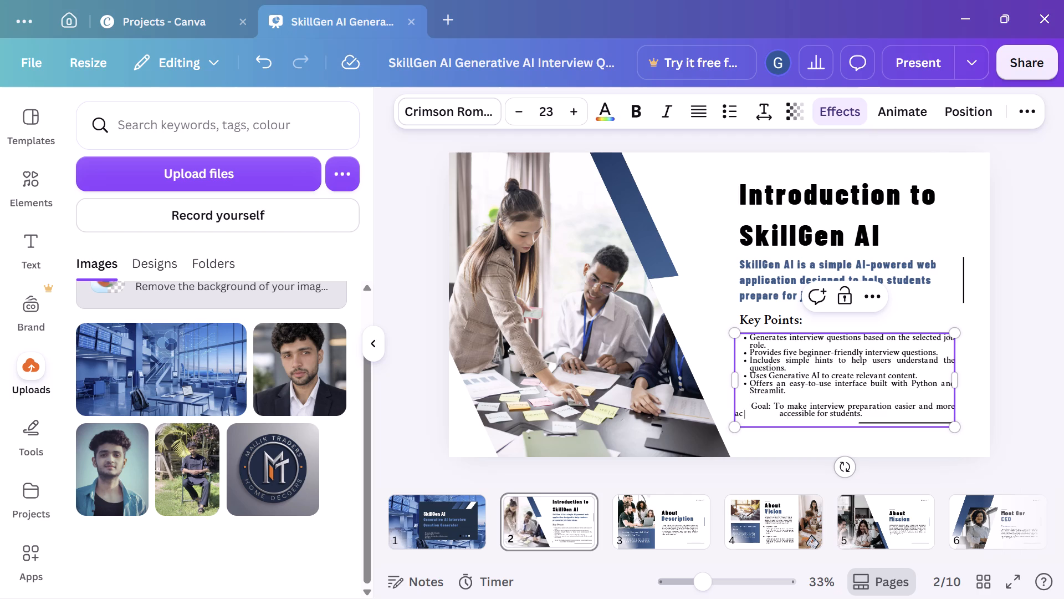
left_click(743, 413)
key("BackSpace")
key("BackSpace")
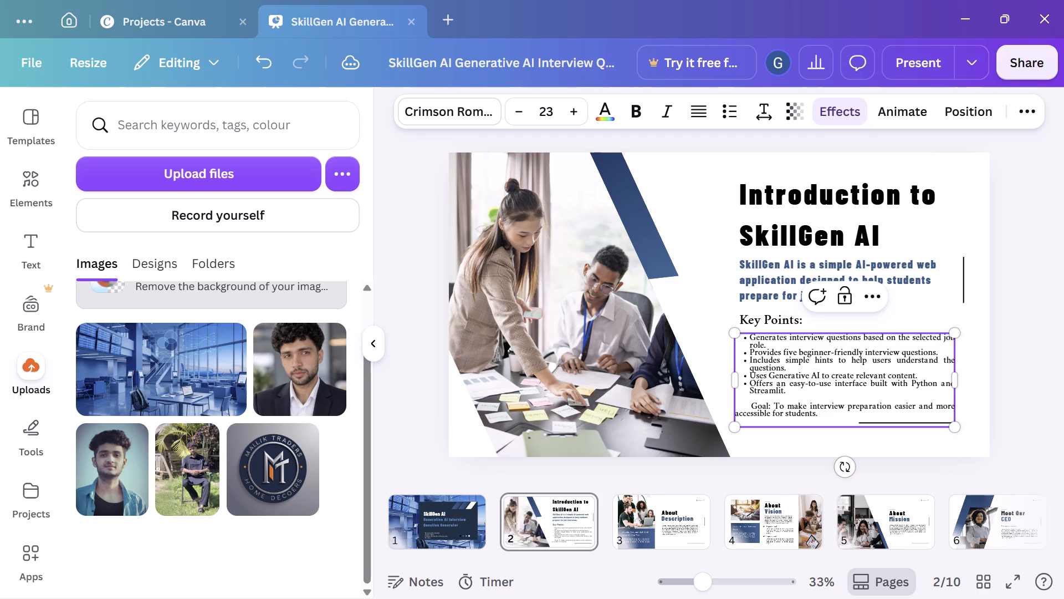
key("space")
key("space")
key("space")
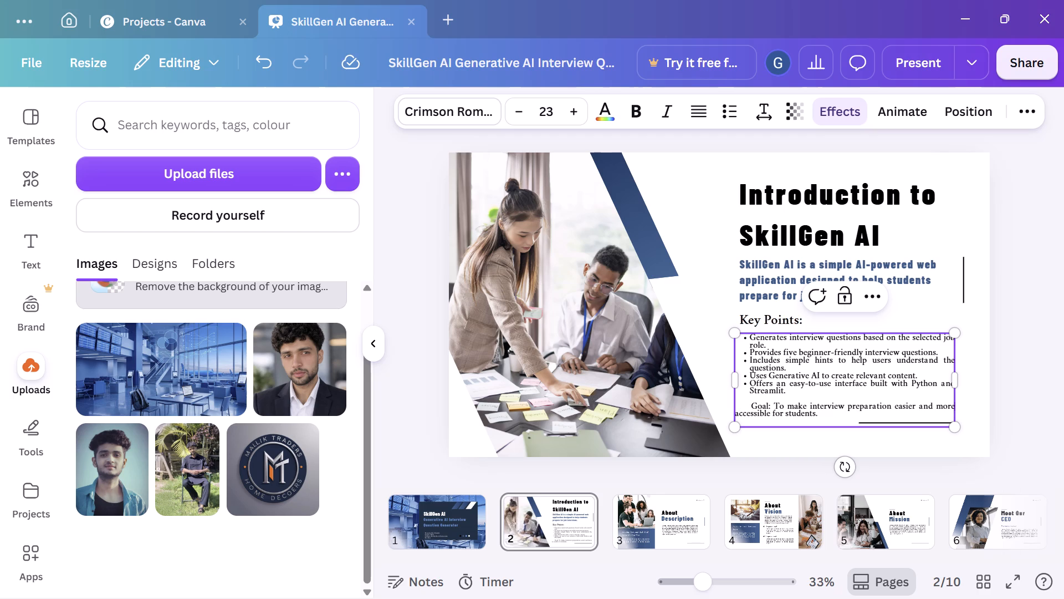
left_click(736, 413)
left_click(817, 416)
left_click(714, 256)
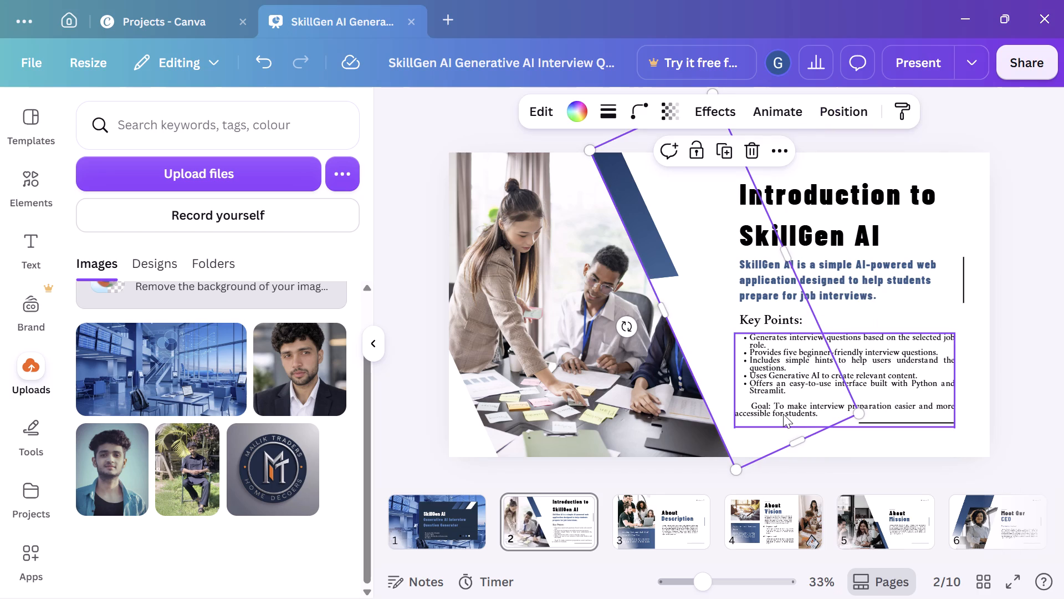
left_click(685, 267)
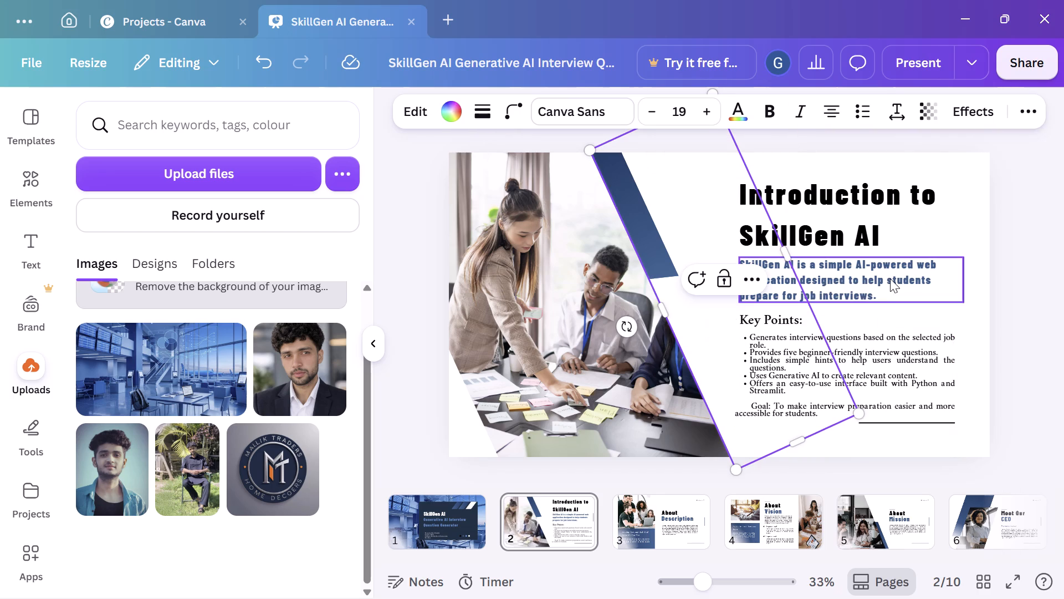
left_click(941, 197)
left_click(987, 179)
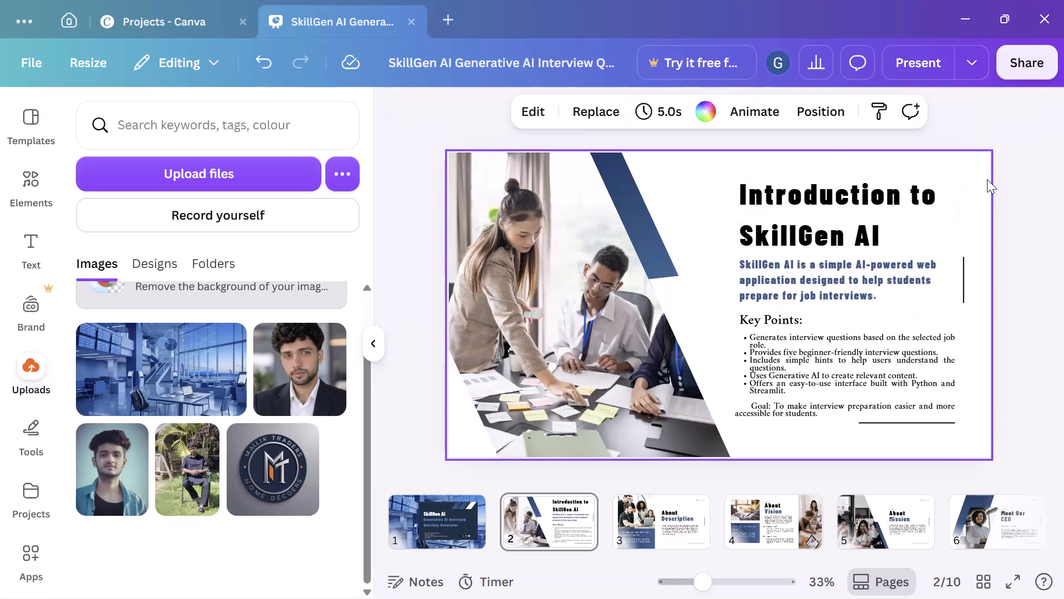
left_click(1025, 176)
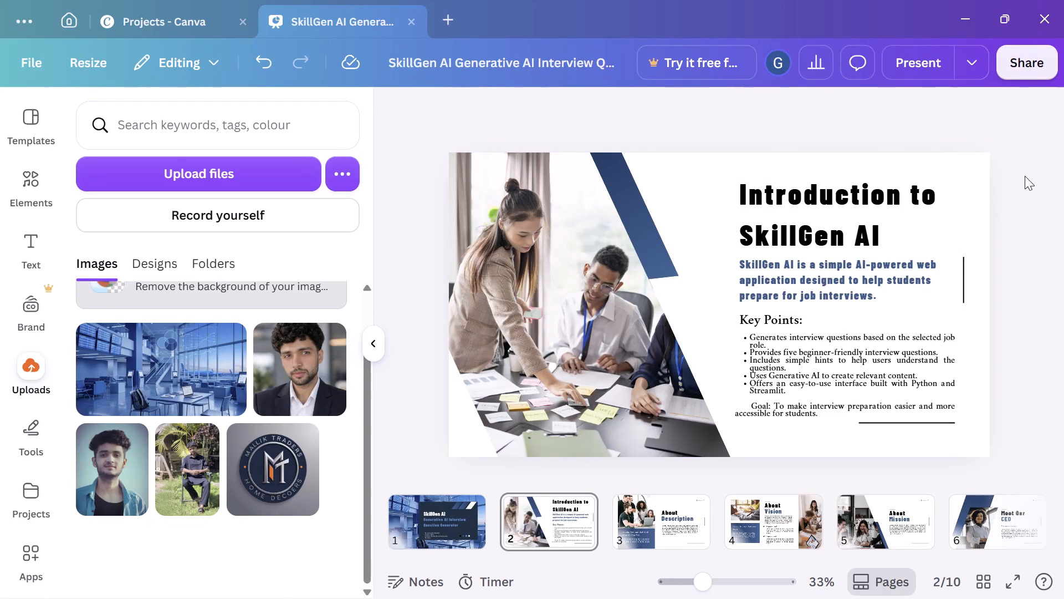
Copy the "Goal:" sentence at the end of the key points text and delete it from that text box.
left_click(763, 420)
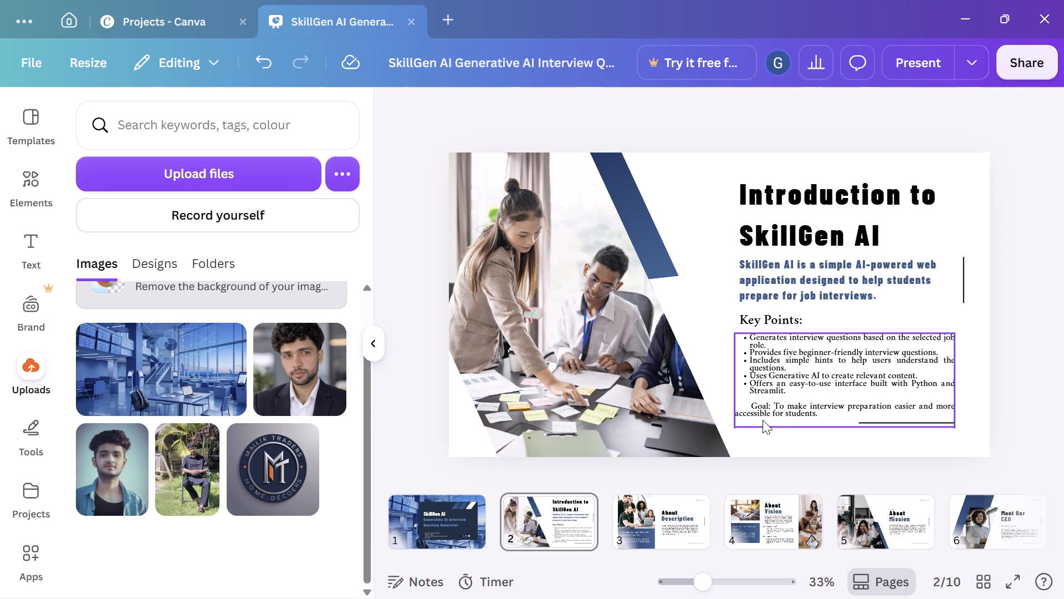
left_click(754, 407)
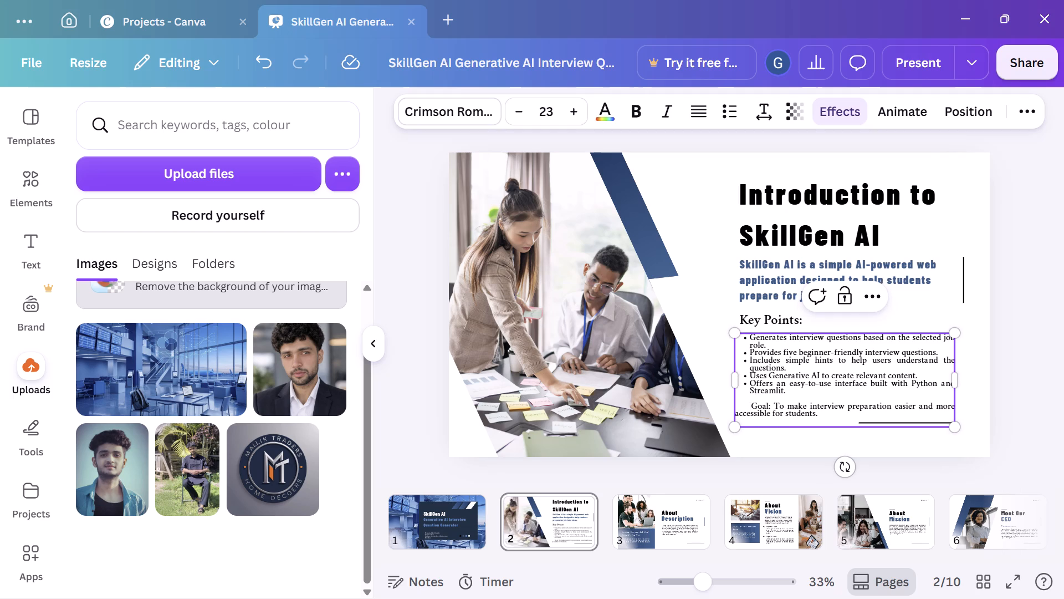
left_click(822, 415)
left_click_drag(748, 405, 825, 439)
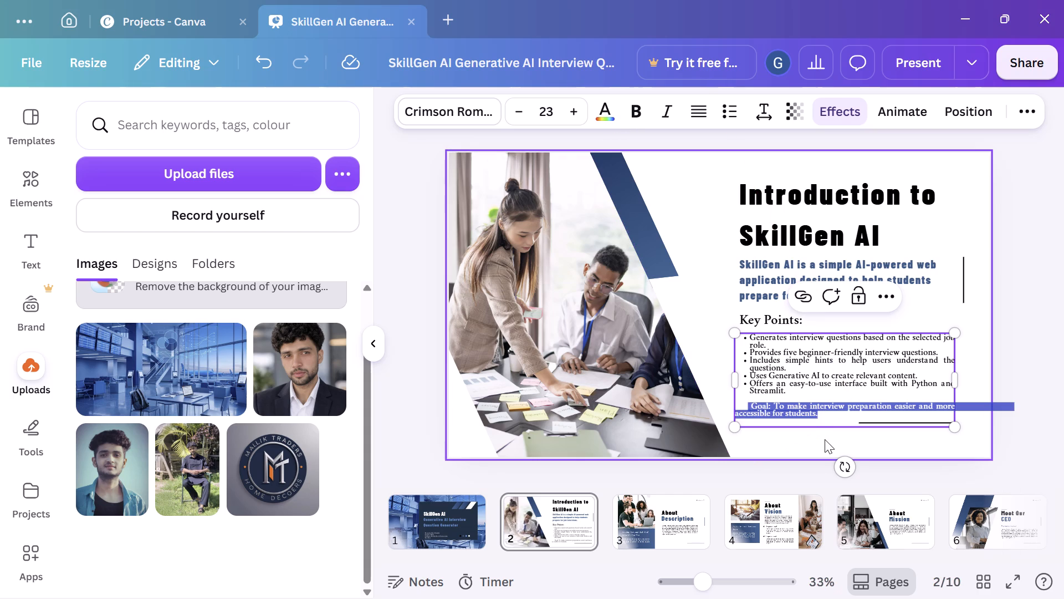
key("ctrl+c")
key("BackSpace")
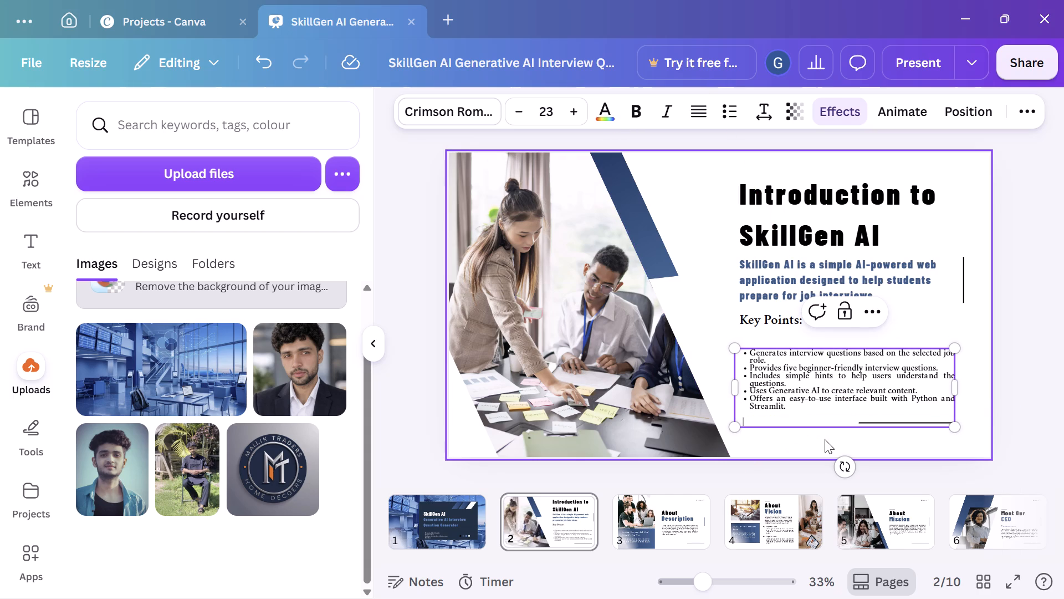
Duplicate the "Key Points:" heading and place the copy just below the bullet list.
left_click(771, 322)
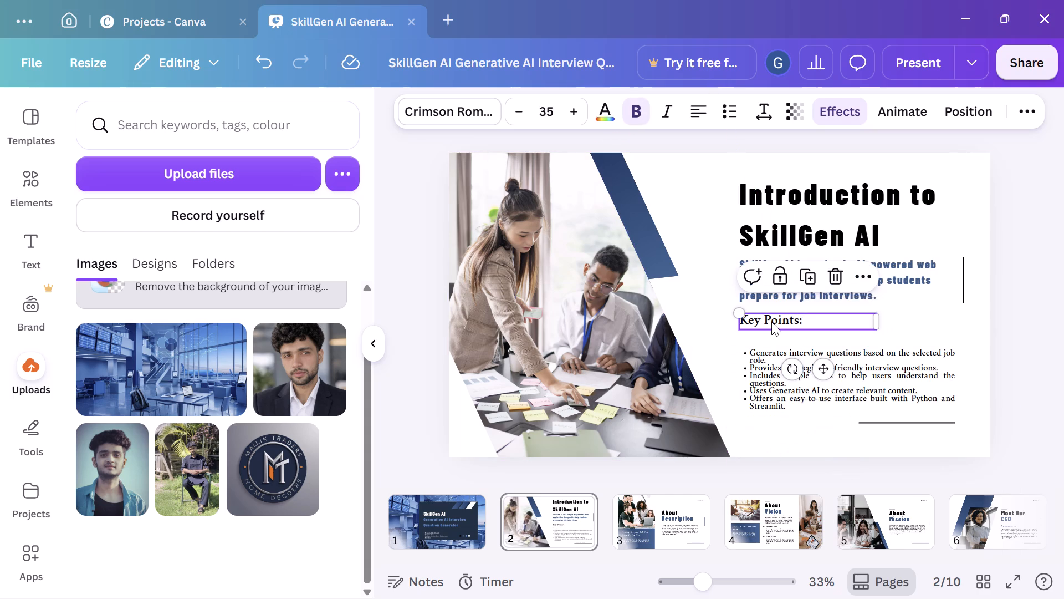
left_click(795, 281)
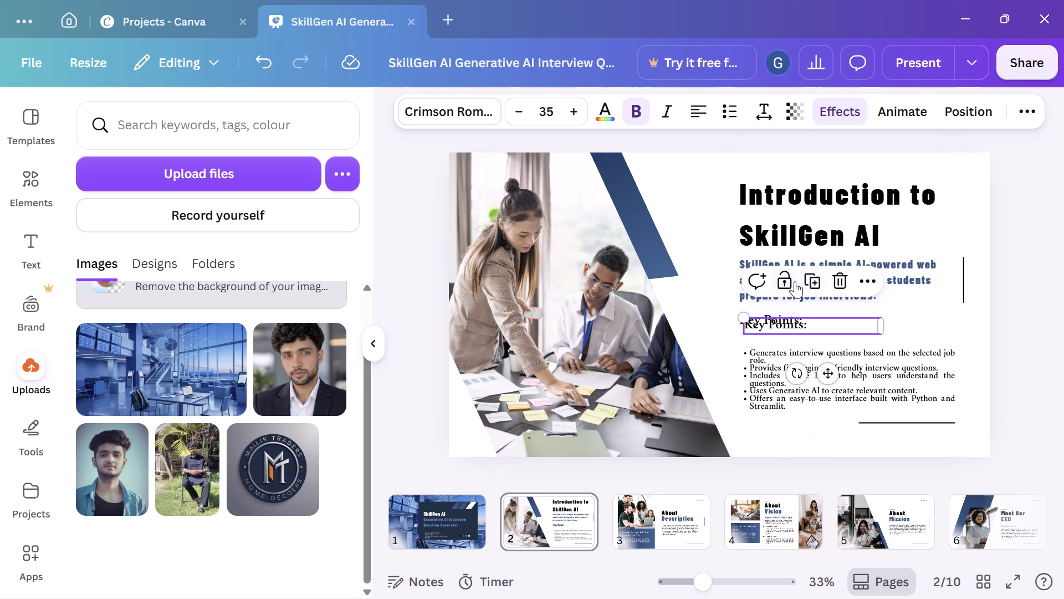
left_click_drag(789, 314, 800, 394)
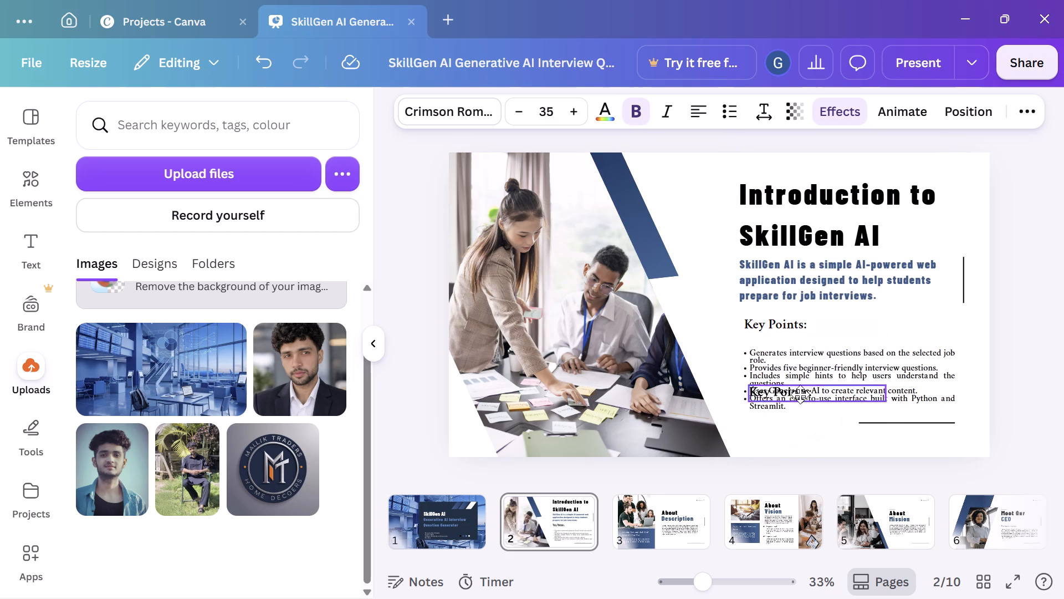
left_click_drag(800, 394, 801, 420)
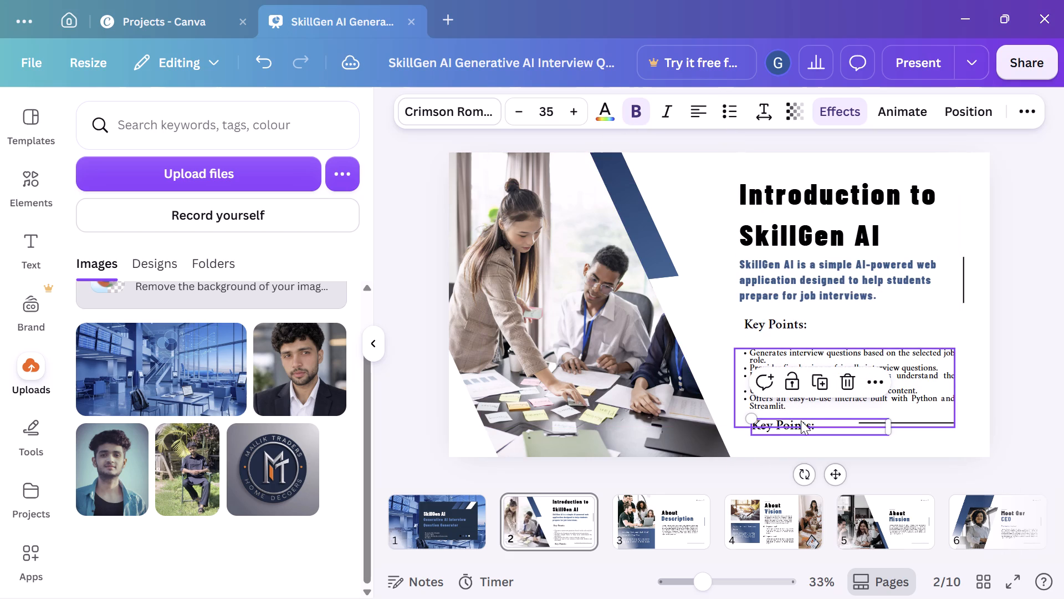
Replace the text of the duplicated heading with the copied sentence "Goal: To make interview preparation easier and more accessible for students.".
left_click(801, 420)
left_click(800, 424)
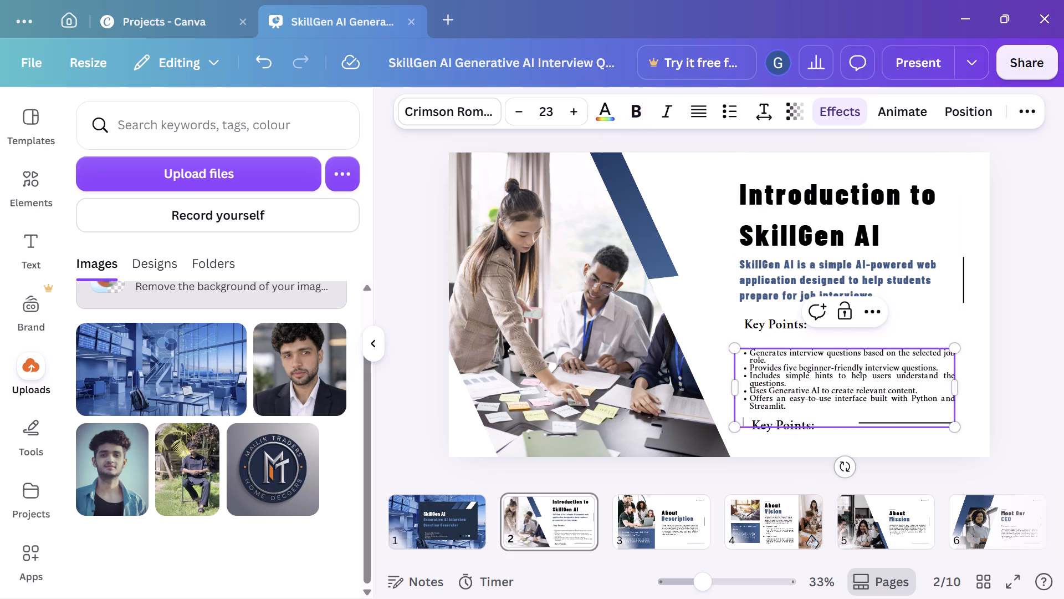
left_click(799, 433)
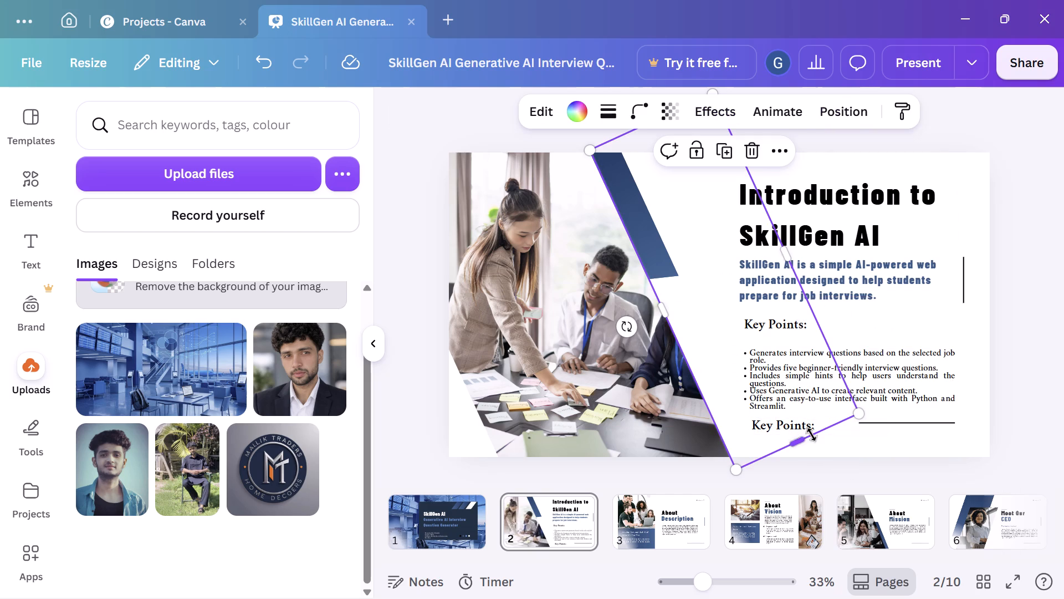
left_click(870, 451)
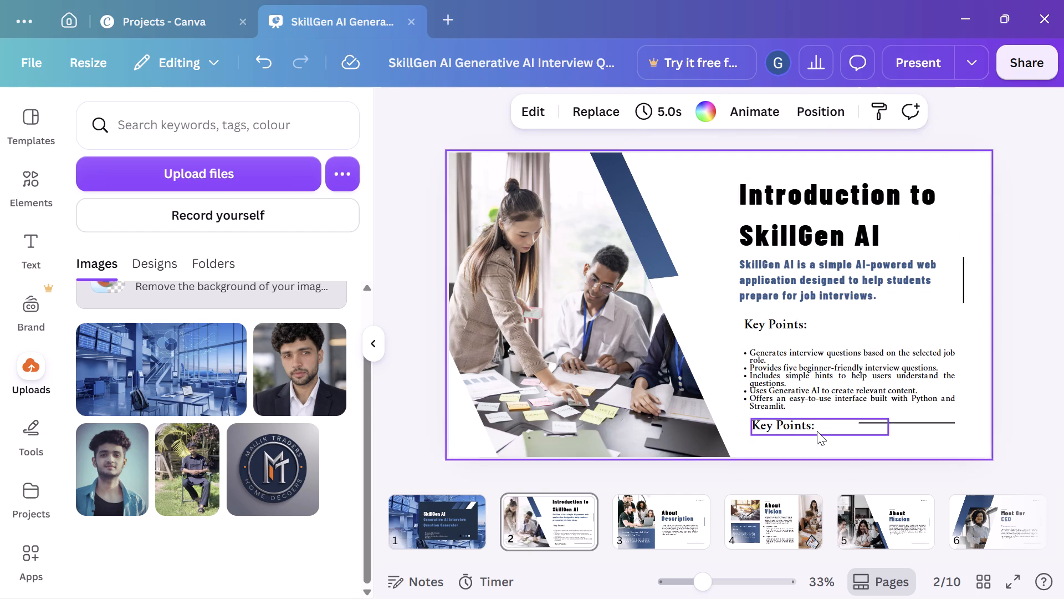
left_click(816, 430)
double_click(818, 428)
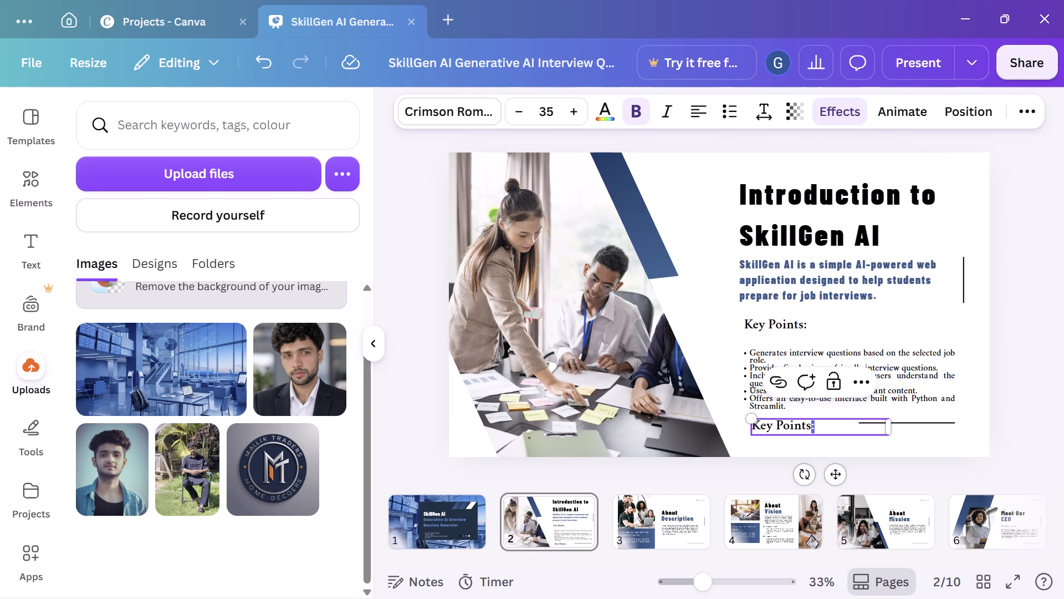
key("ctrl+a")
key("ctrl+v")
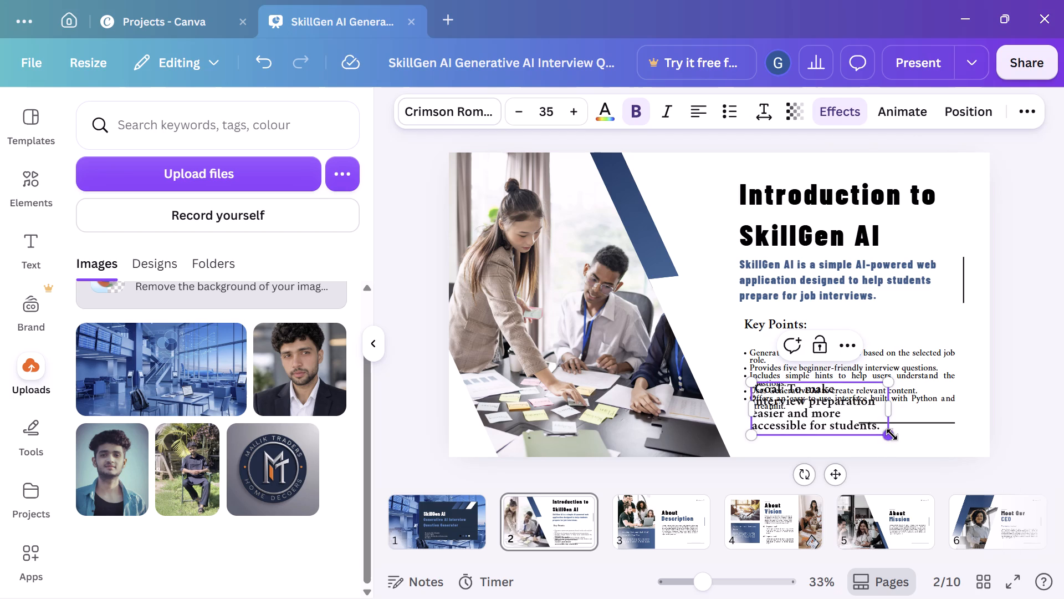
Widen the "Goal:" text box so the sentence wraps onto two lines, and scale its text to about size 29.9.
left_click_drag(892, 434, 977, 459)
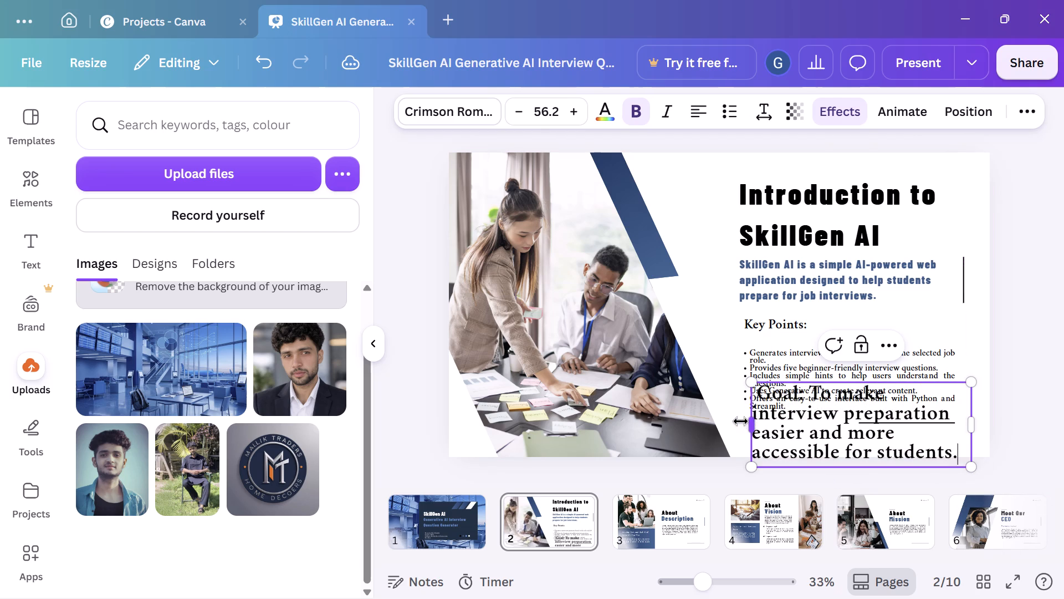
left_click_drag(751, 425, 718, 429)
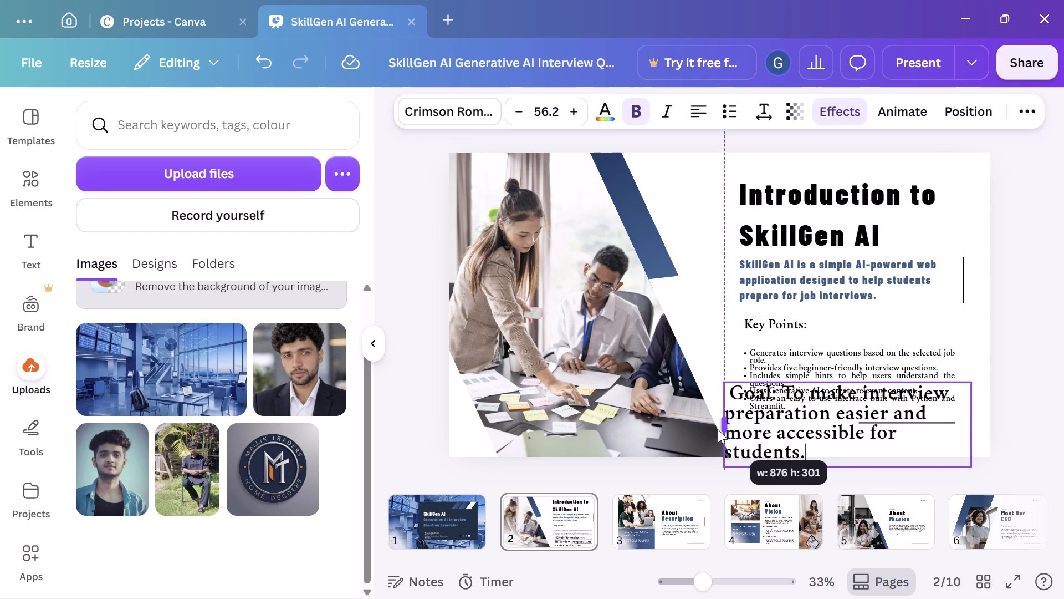
left_click_drag(718, 429, 514, 428)
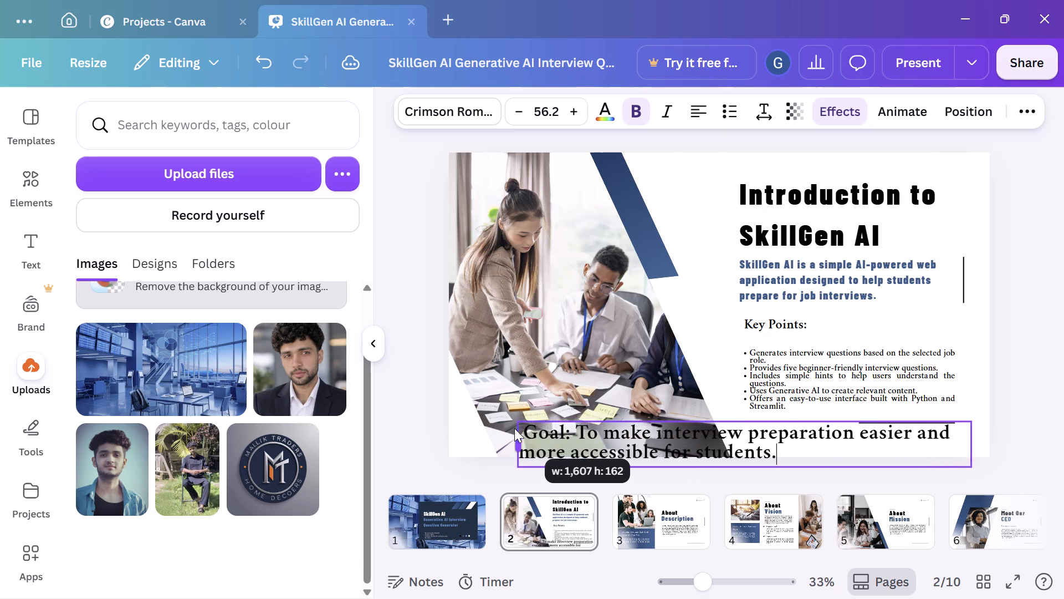
left_click_drag(514, 428, 380, 425)
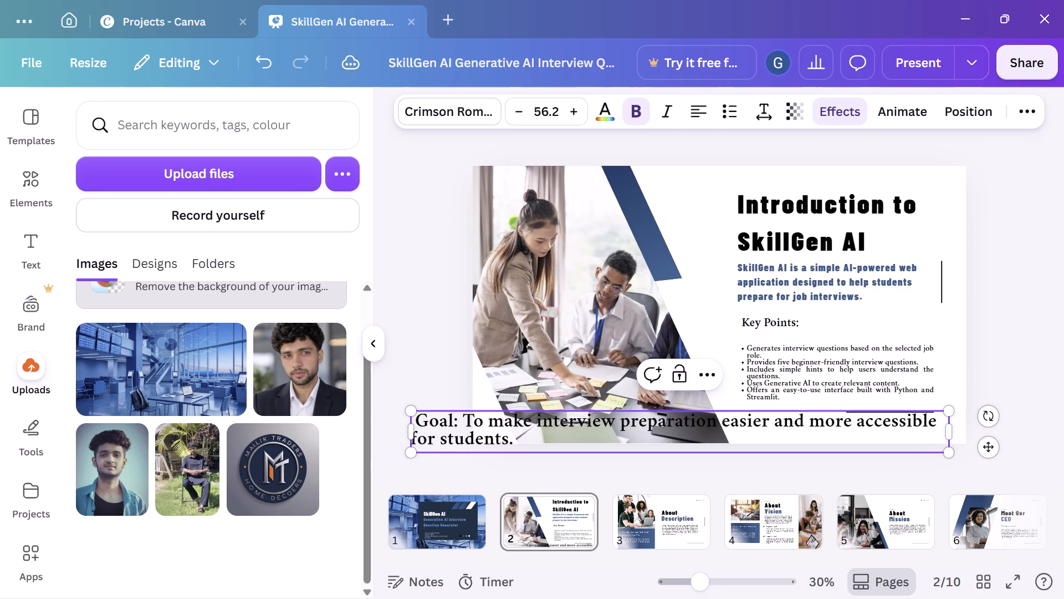
left_click_drag(945, 454, 920, 447)
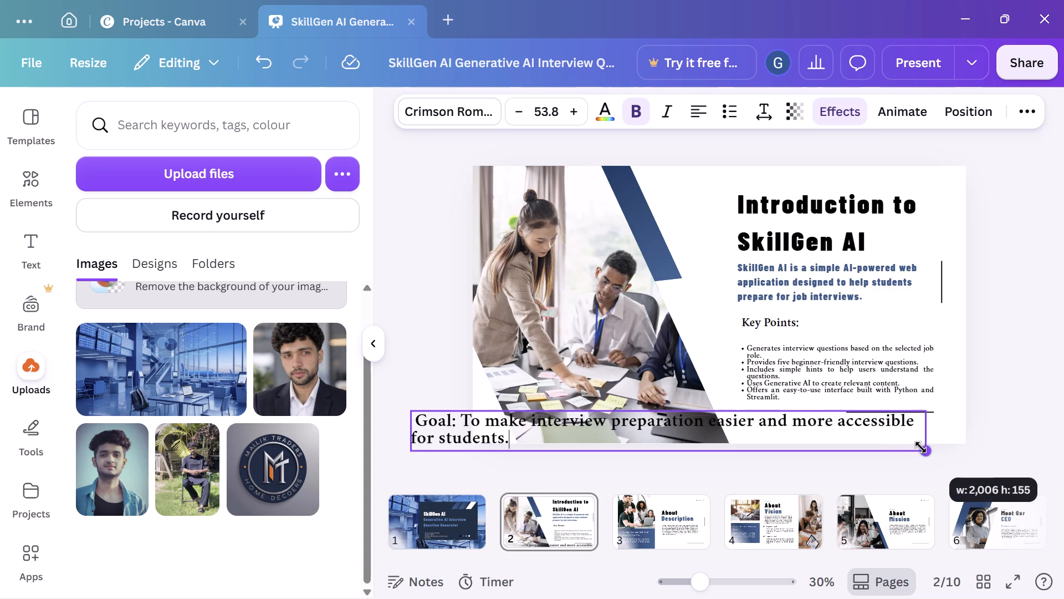
left_click_drag(920, 447, 692, 443)
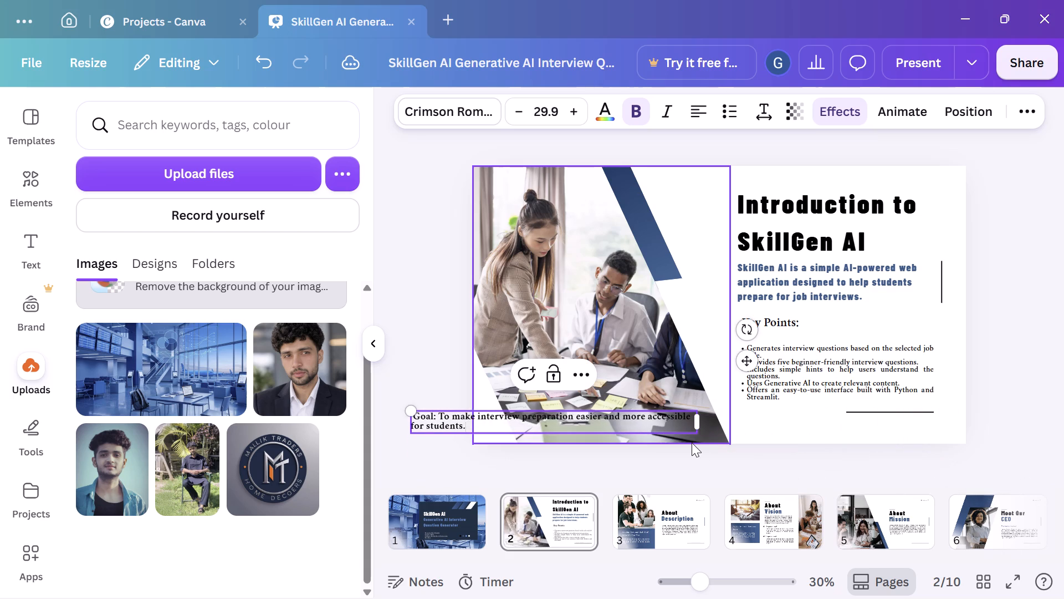
Fit the "Goal:" text box beneath the bullet list, clear of the photo, scaling its text to about size 21.2.
left_click(604, 420)
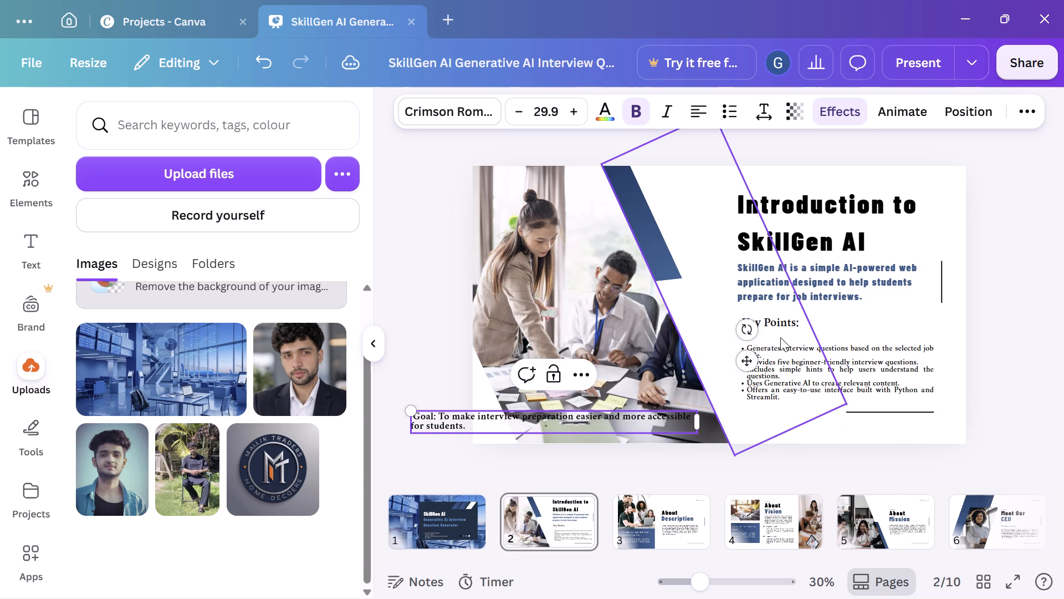
left_click_drag(749, 362, 792, 354)
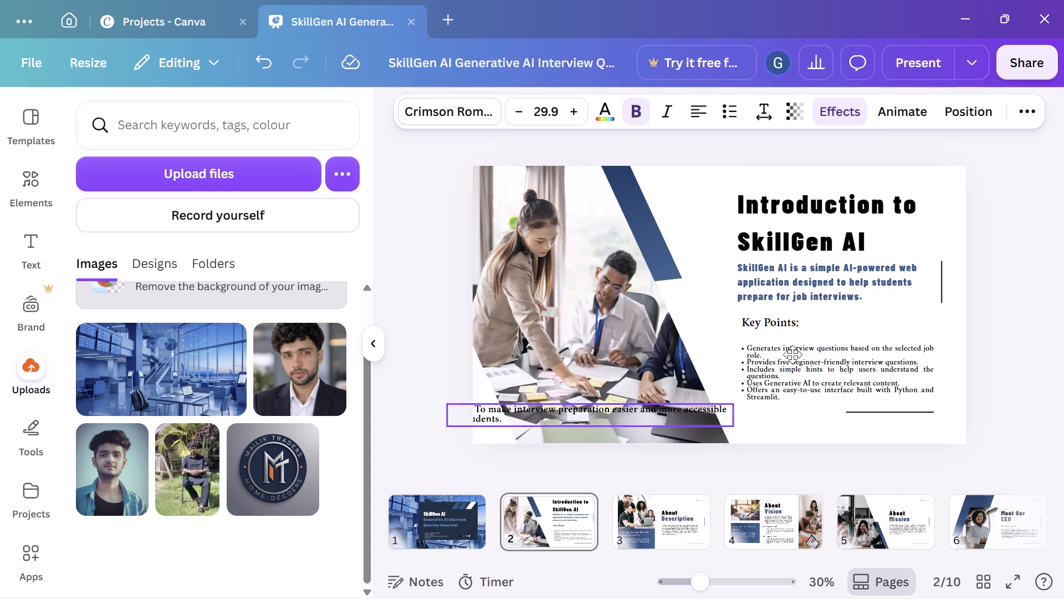
left_click_drag(792, 354, 1022, 363)
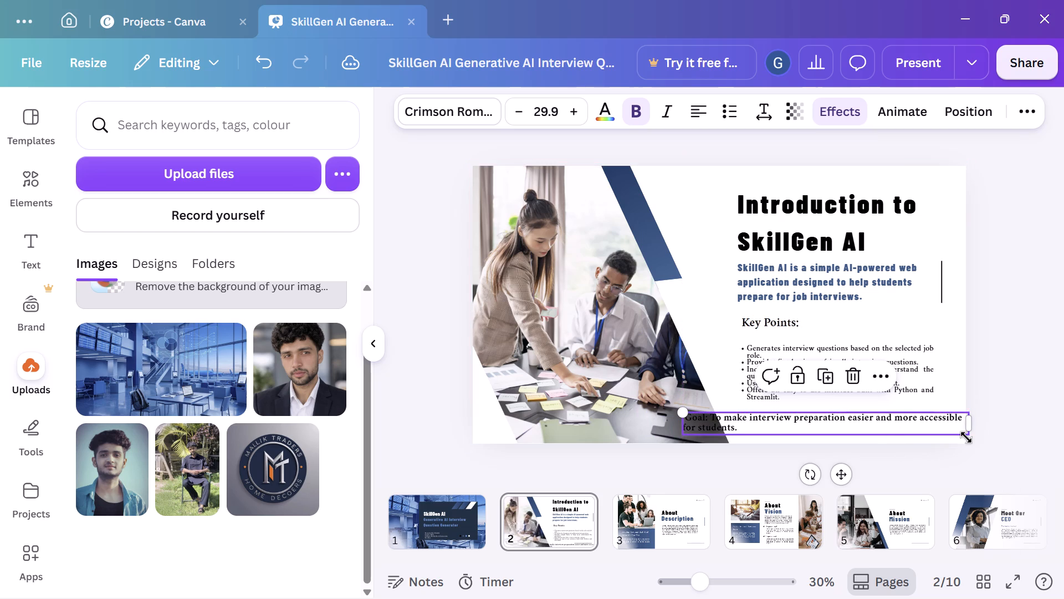
left_click(966, 437)
left_click_drag(967, 435, 942, 434)
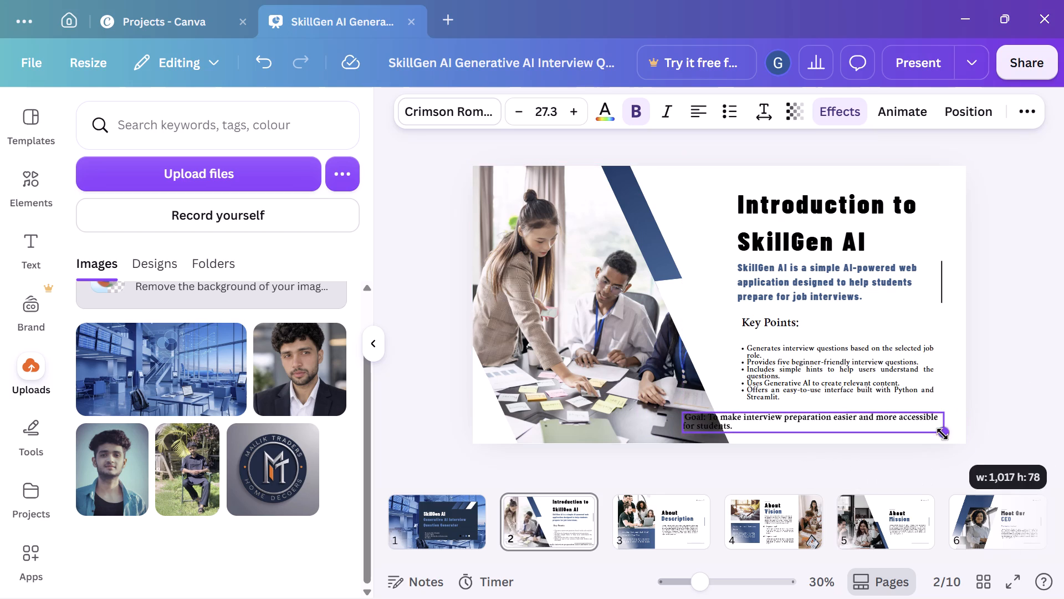
left_click_drag(942, 434, 883, 432)
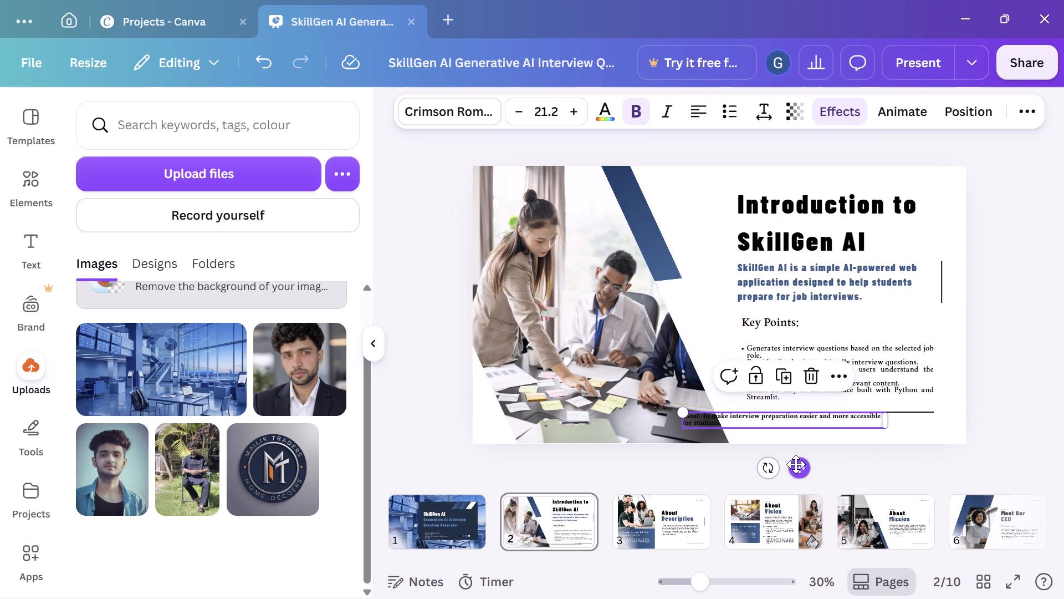
left_click_drag(796, 464, 855, 464)
left_click(697, 353)
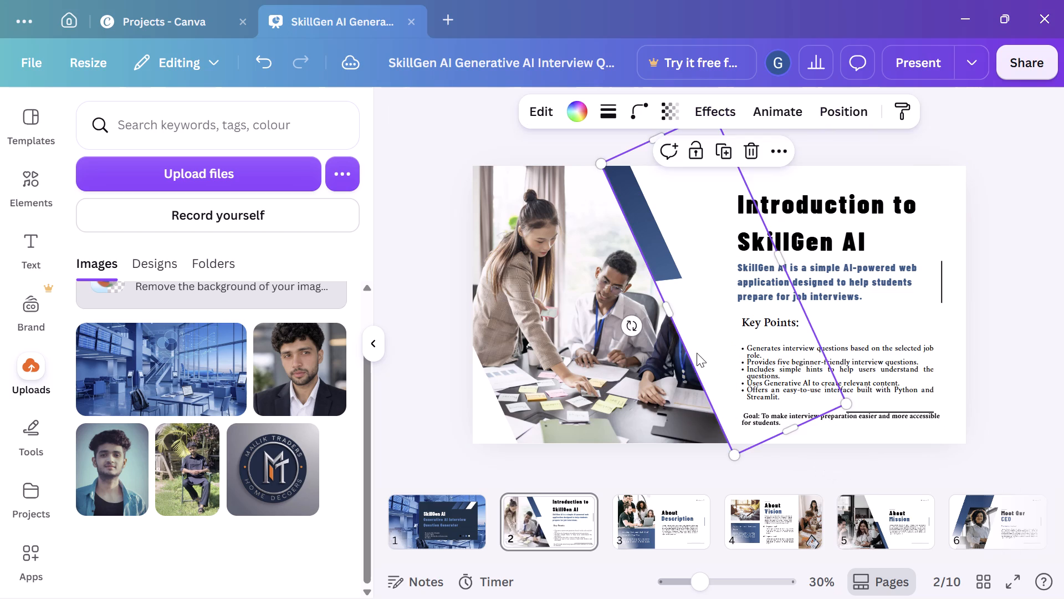
Move the short horizontal line down so it sits below the first line of the "Goal:" sentence.
left_click(884, 408)
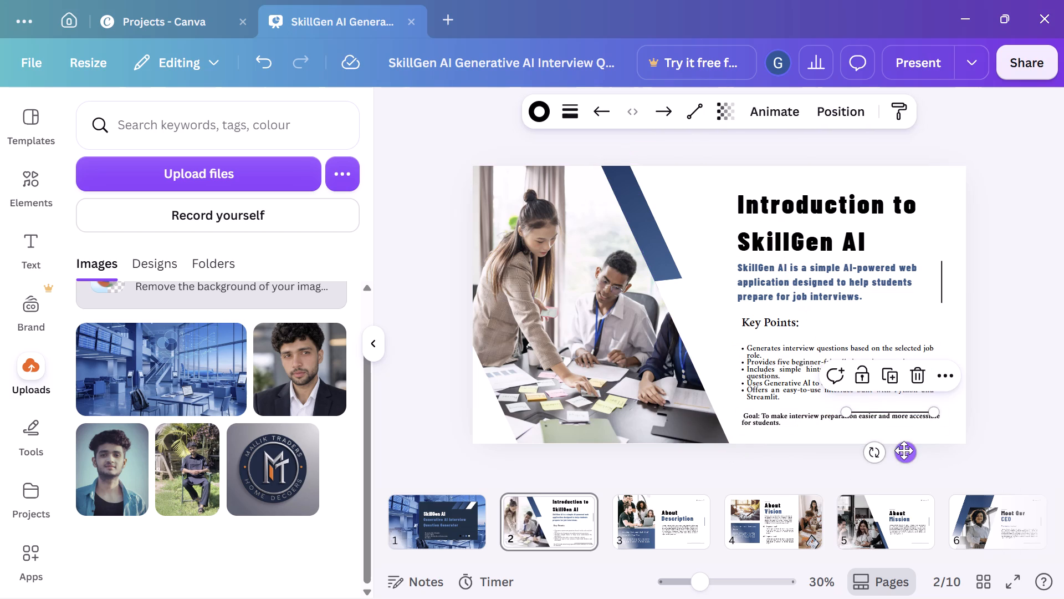
left_click_drag(904, 450, 910, 464)
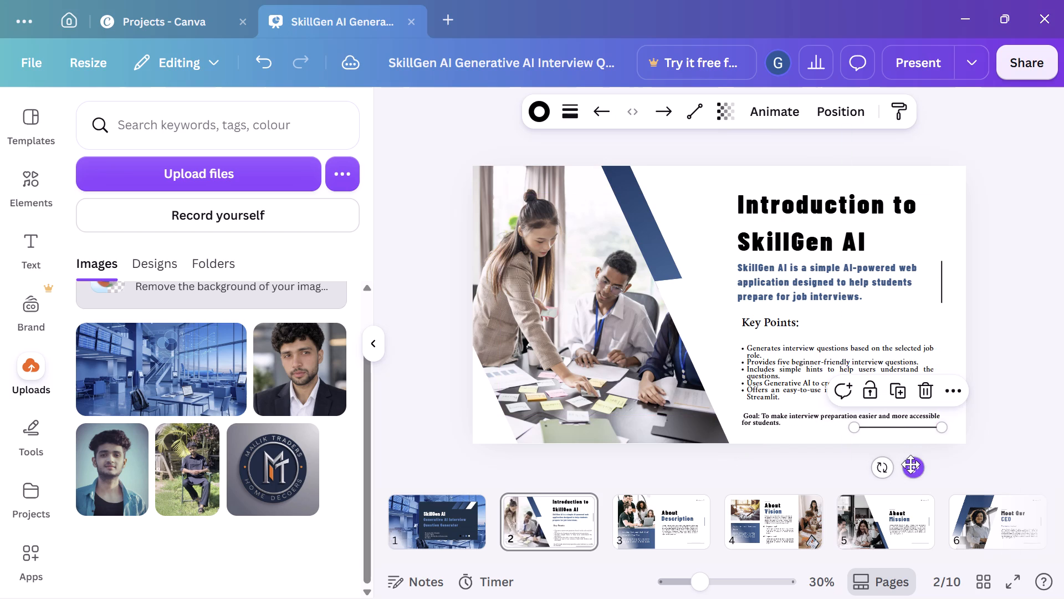
left_click(845, 230)
left_click(701, 200)
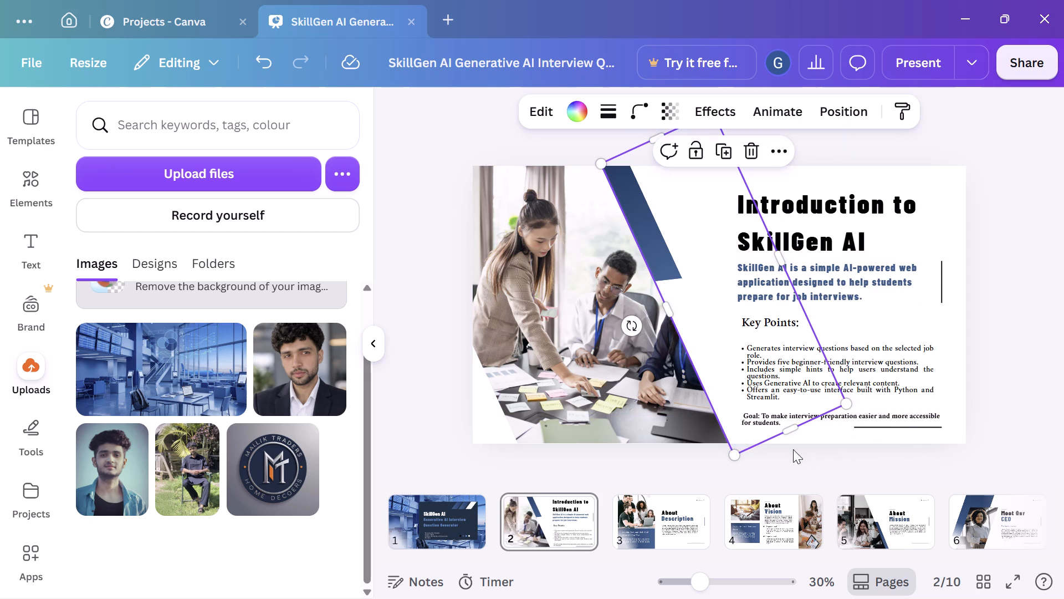
Shift the "Goal:" text box on slide 2 slightly to the right, away from the photo's edge.
left_click(769, 424)
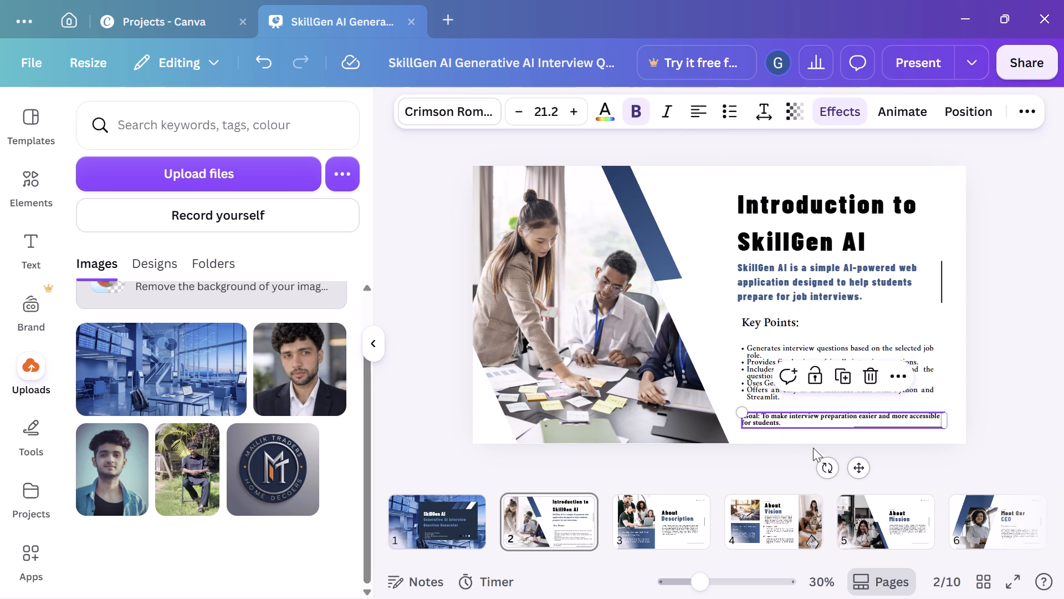
left_click(866, 469)
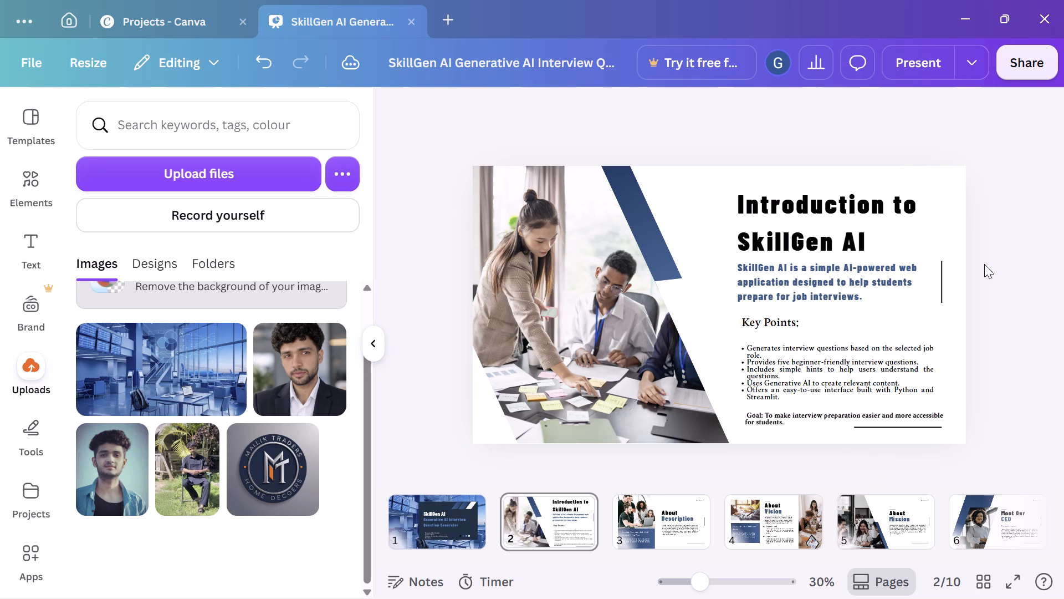
left_click(1019, 226)
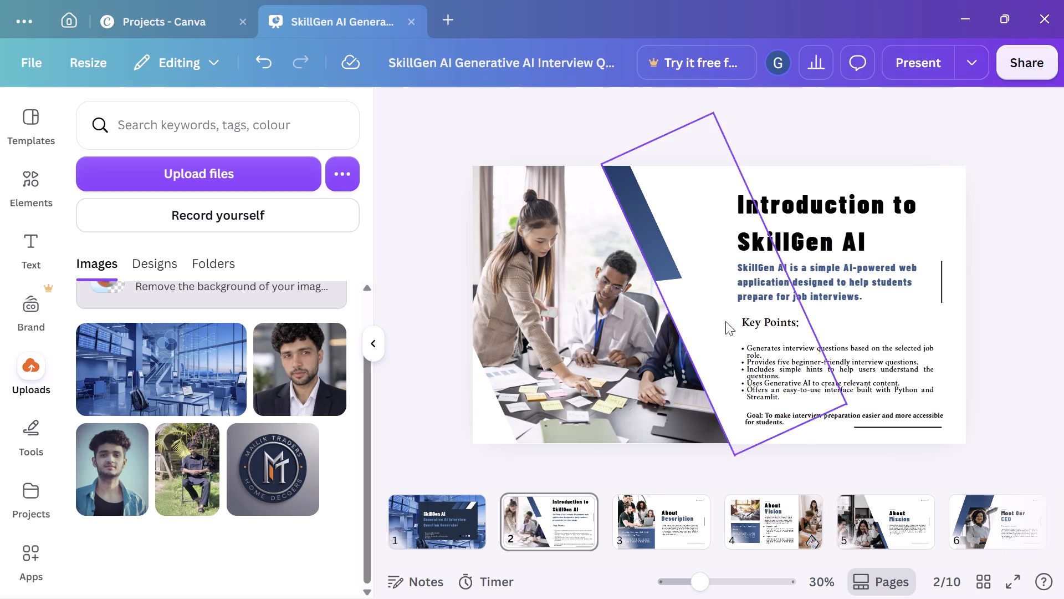
Replace slide 2's photo of people at a meeting table with the uploaded blue-toned office image.
left_click(640, 353)
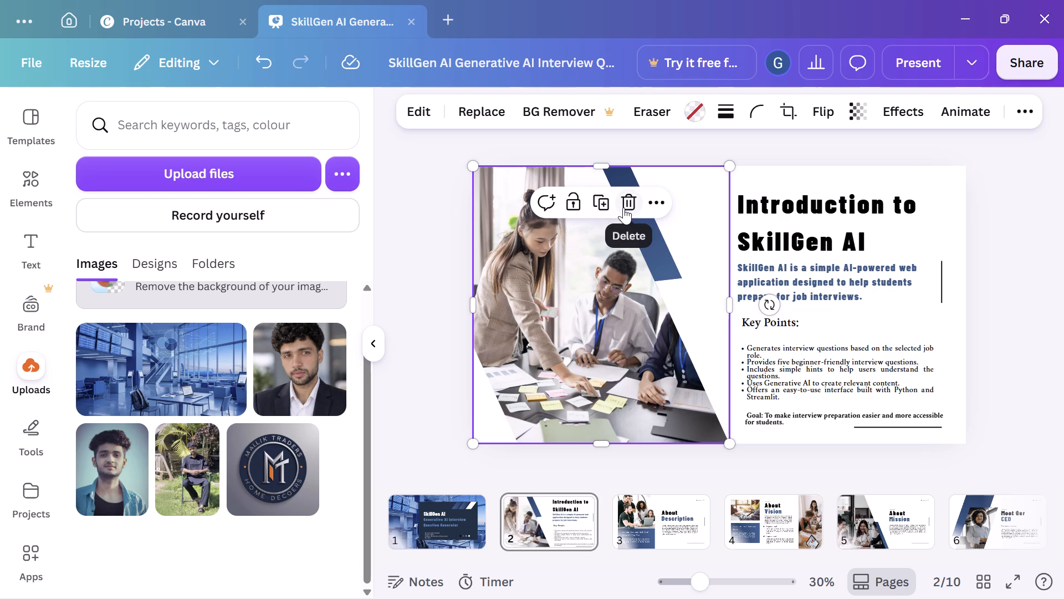
left_click(480, 106)
left_click(155, 385)
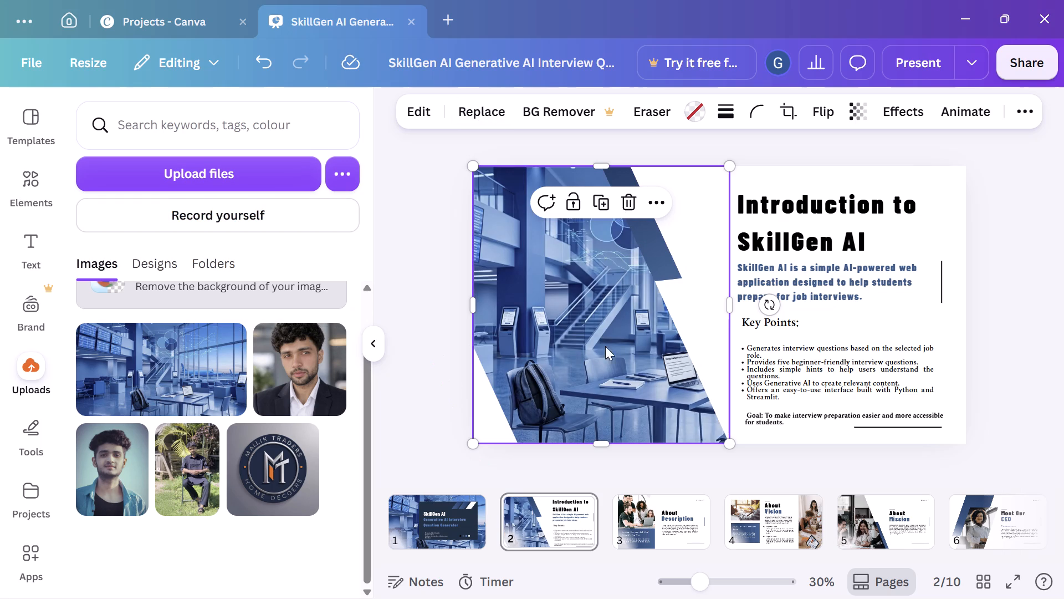
left_click(1003, 248)
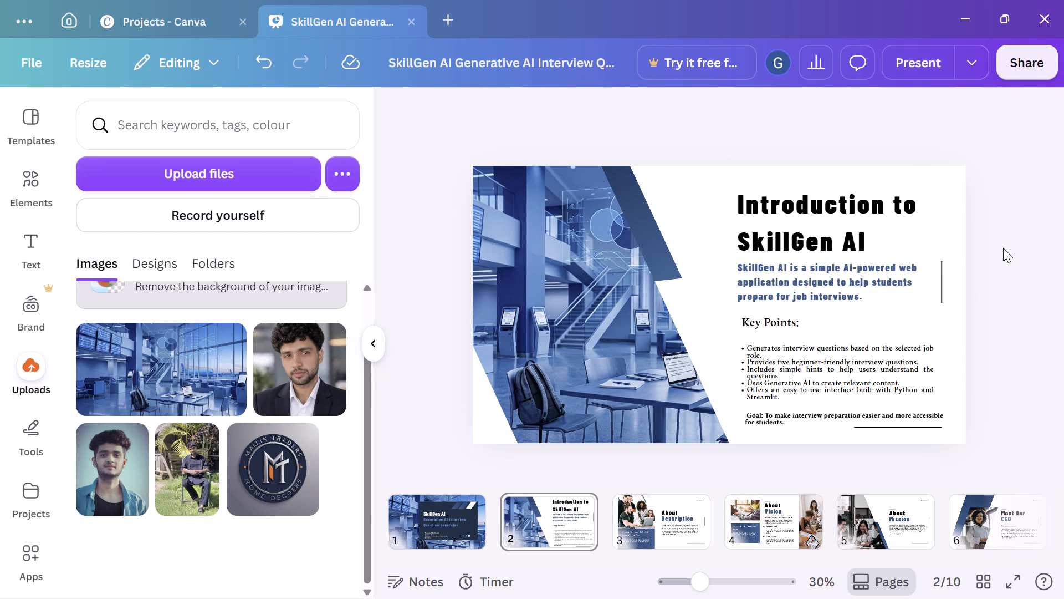
Switch from Canva to the desktop and open the Kuro app.
left_click(961, 13)
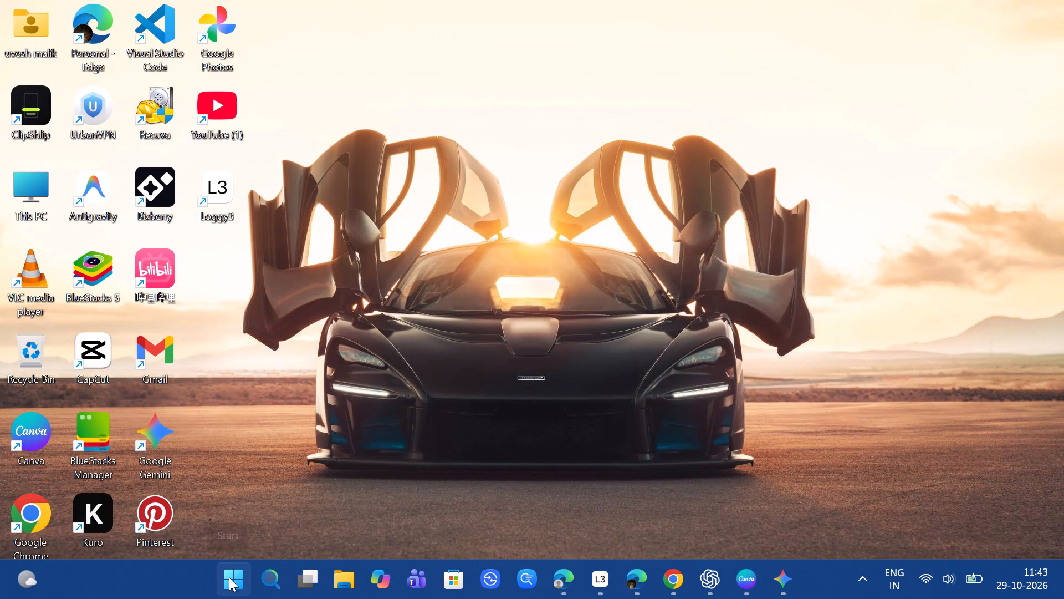
triple_click(106, 535)
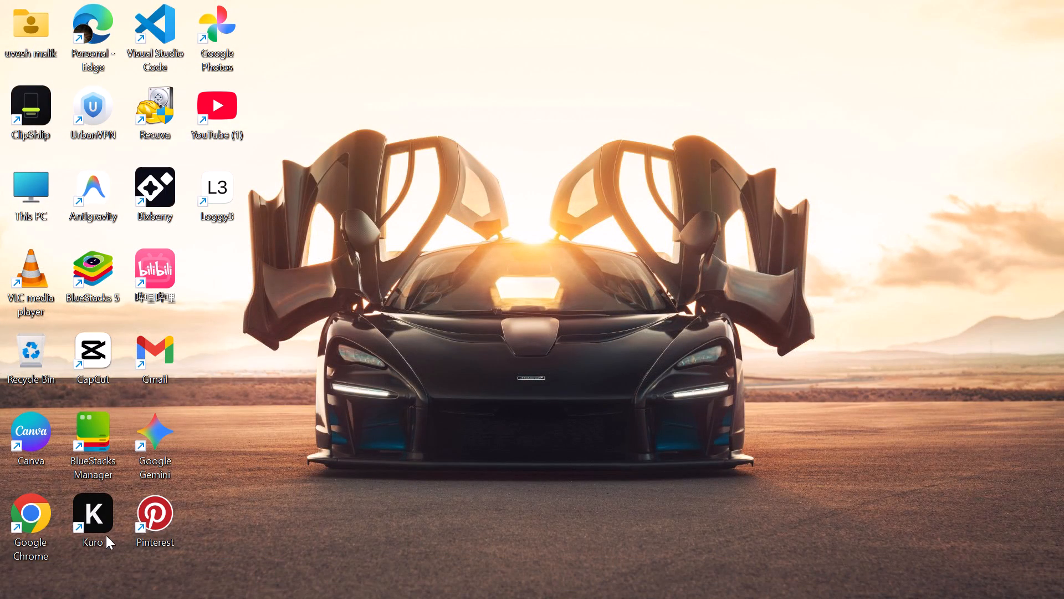
triple_click(106, 535)
triple_click(100, 532)
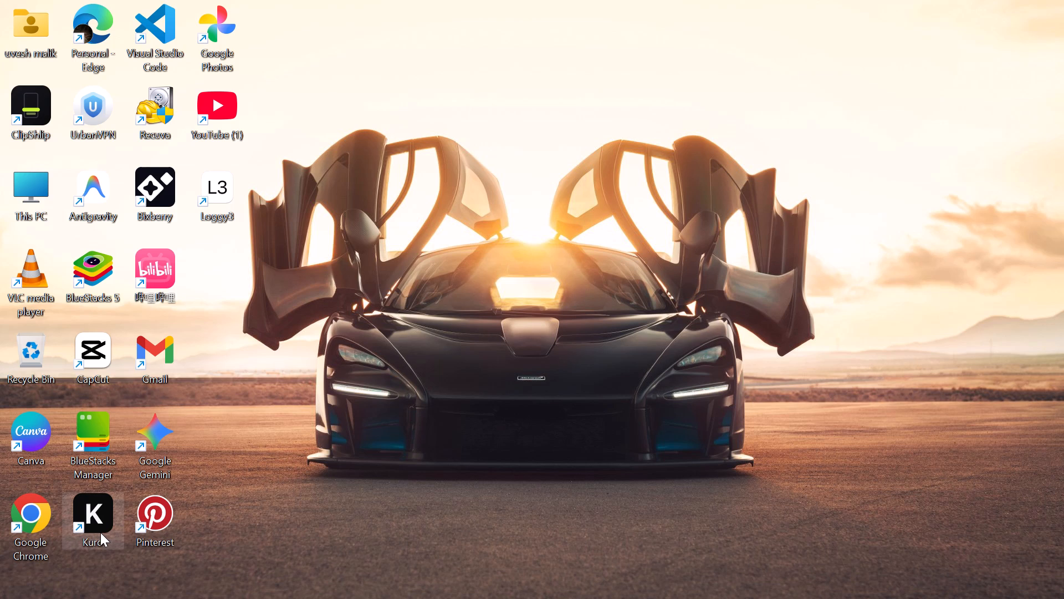